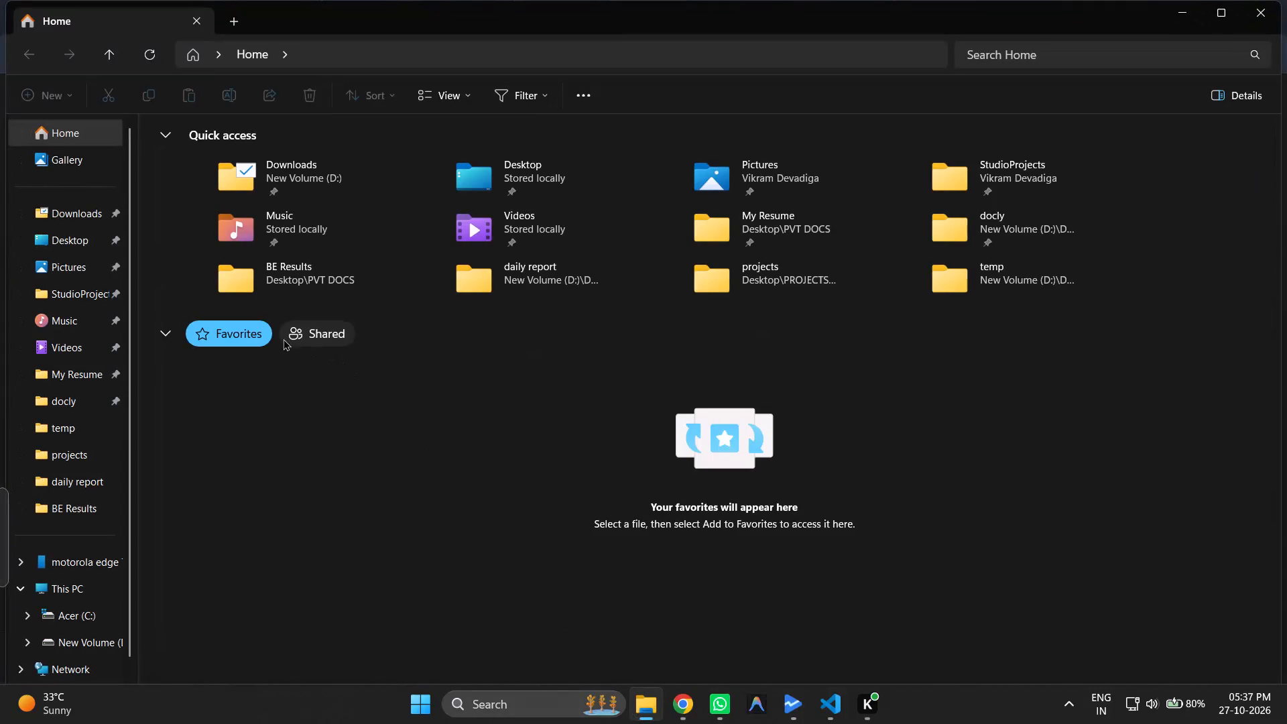
Open FocusLayer_Major_Project_Report_DRAFT.doc from the Downloads folder, with the file browser window maximized.
click(82, 225)
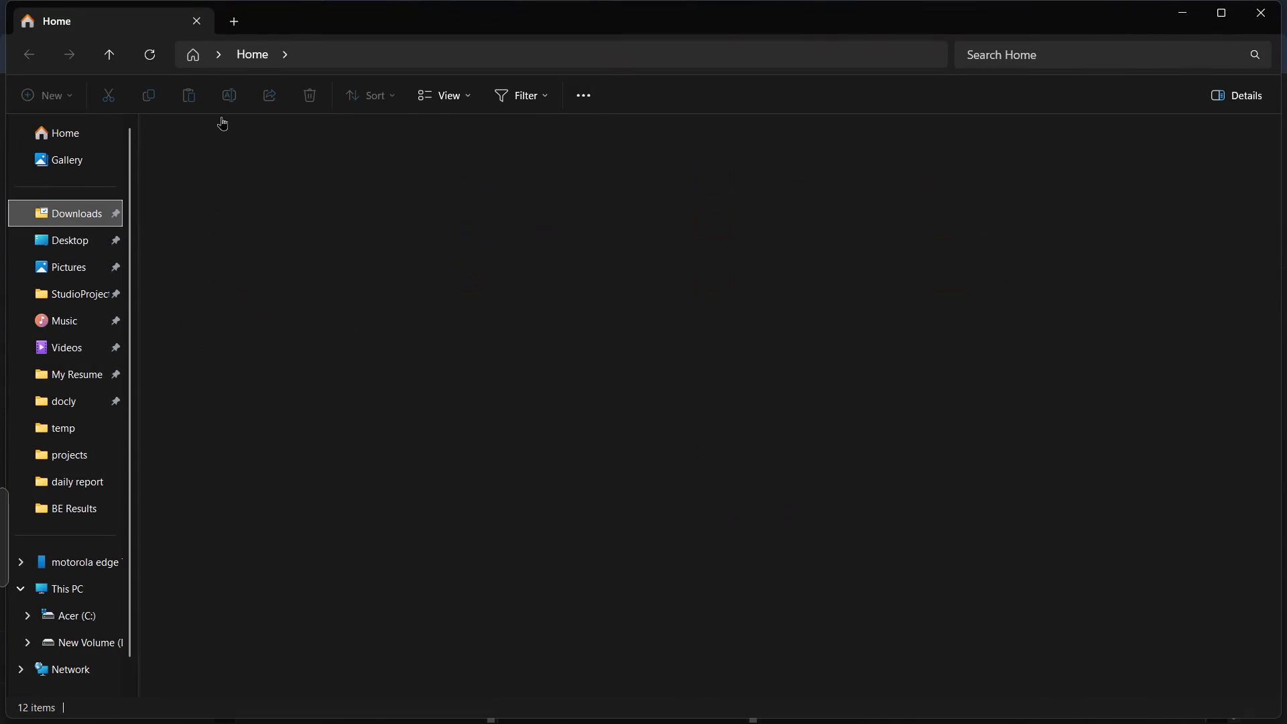
double_click(295, 18)
double_click(190, 209)
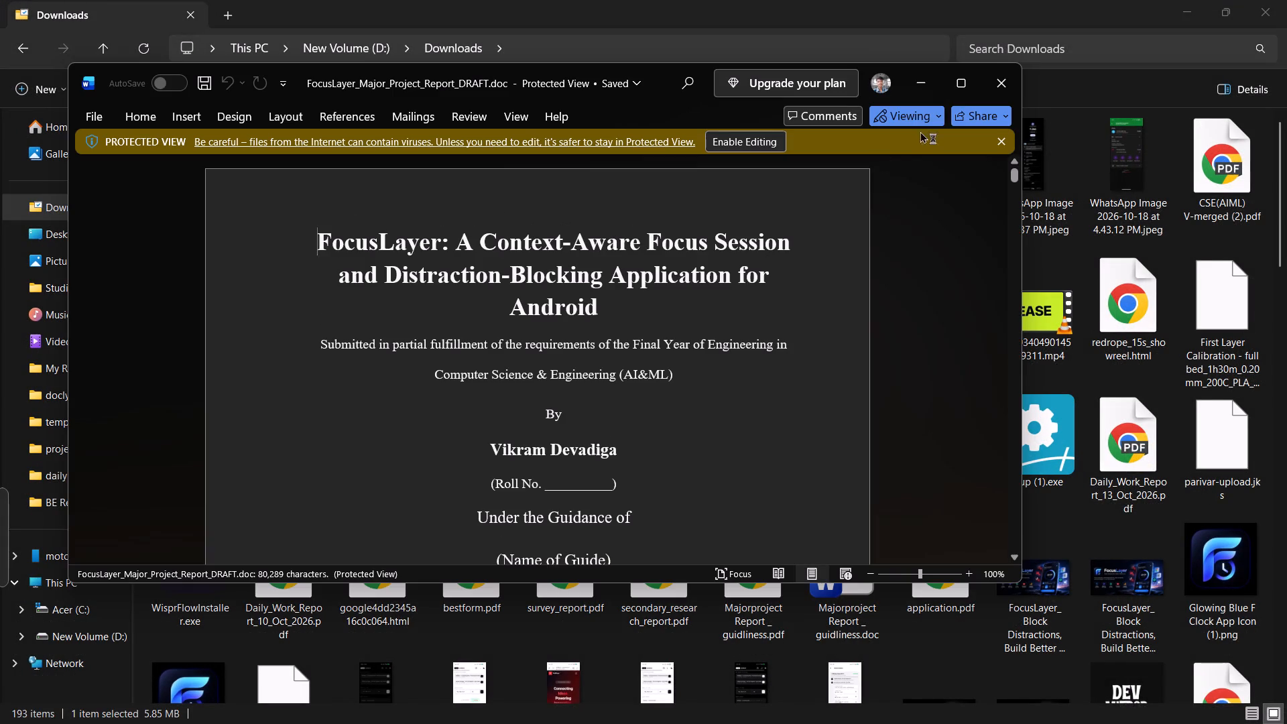
Maximize the report's window and enable editing of the protected document.
click(958, 83)
click(676, 68)
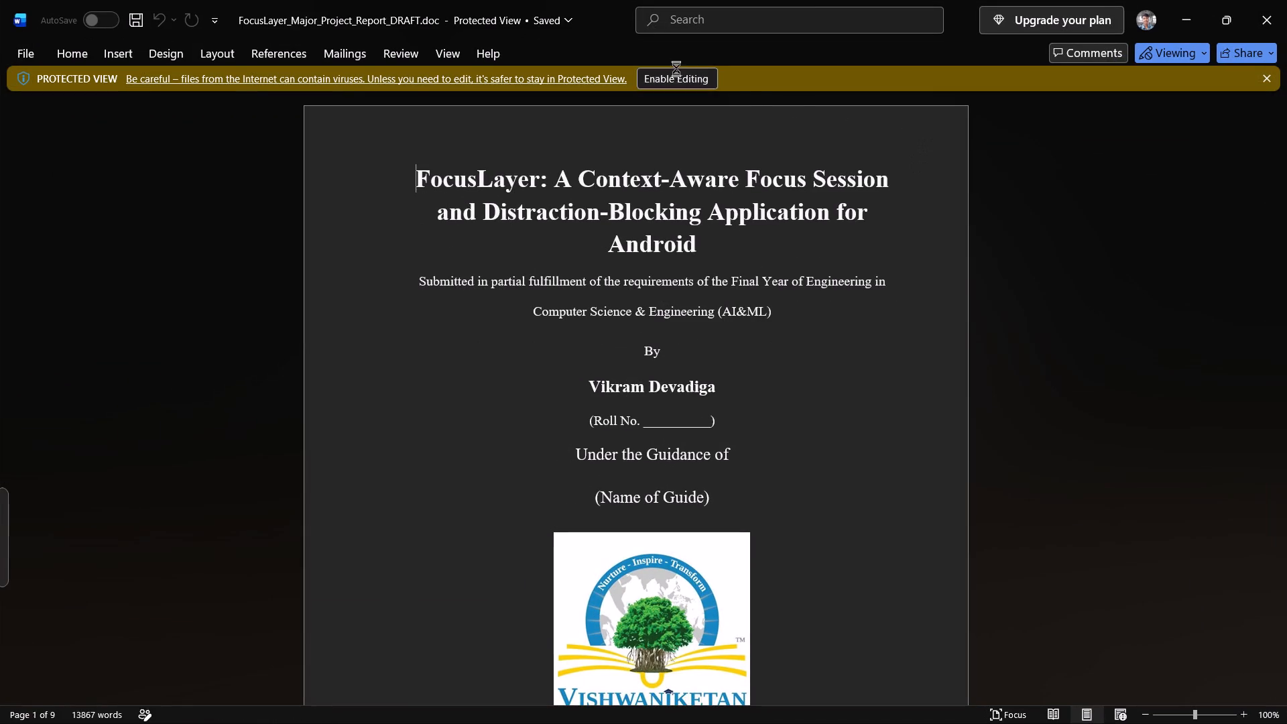
Review the report's title page, from the title down to the department and university details.
scroll(751, 262, down, 6)
scroll(792, 350, down, 7)
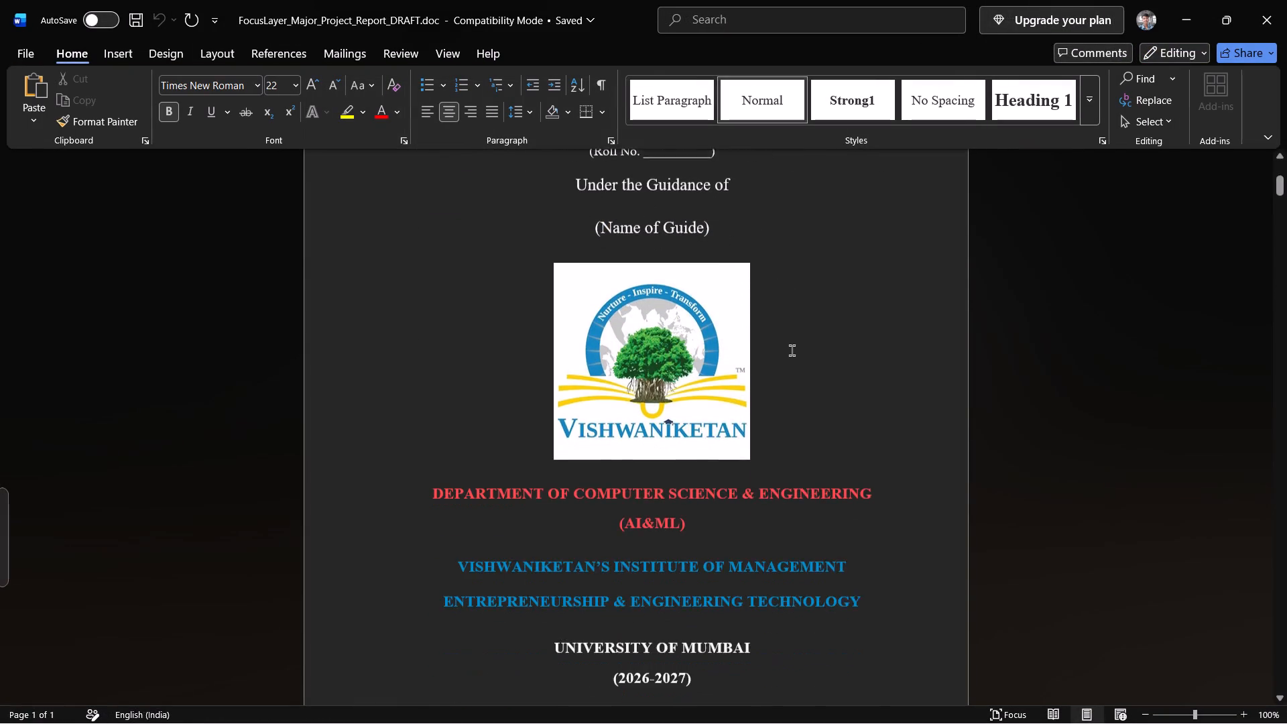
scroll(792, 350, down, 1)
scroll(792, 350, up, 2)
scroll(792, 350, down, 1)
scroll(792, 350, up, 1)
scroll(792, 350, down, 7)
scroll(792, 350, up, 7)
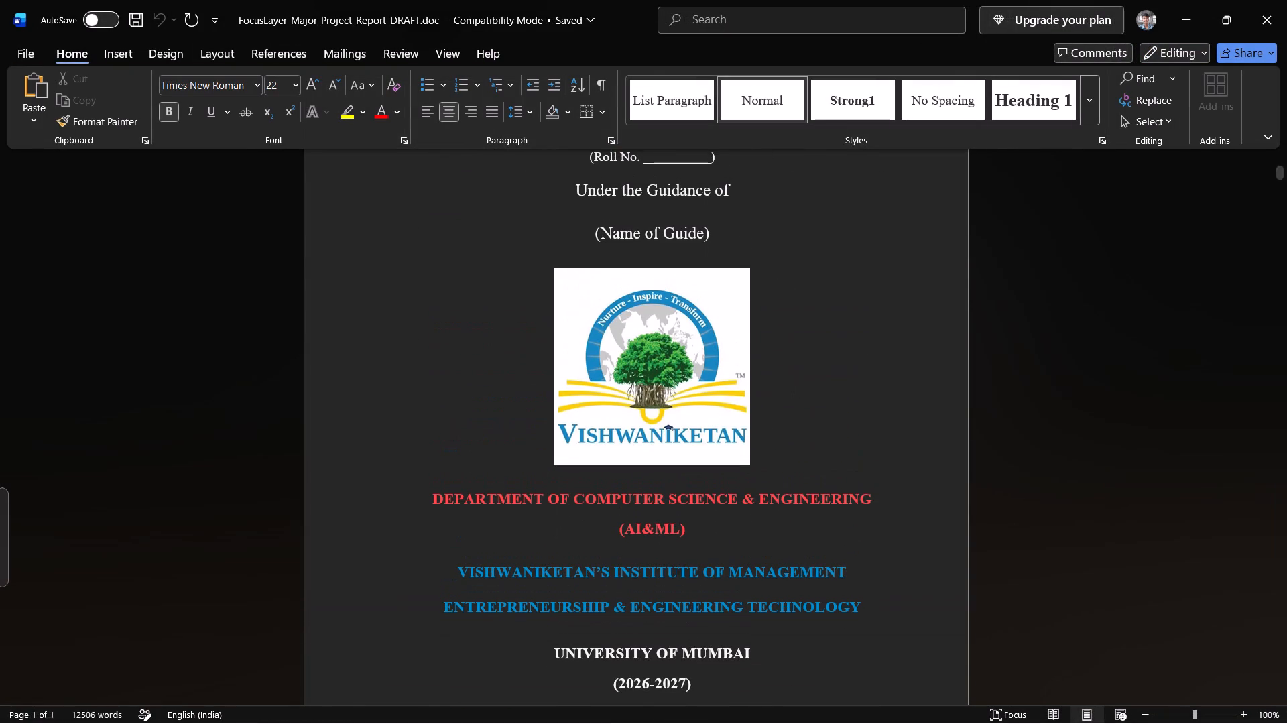
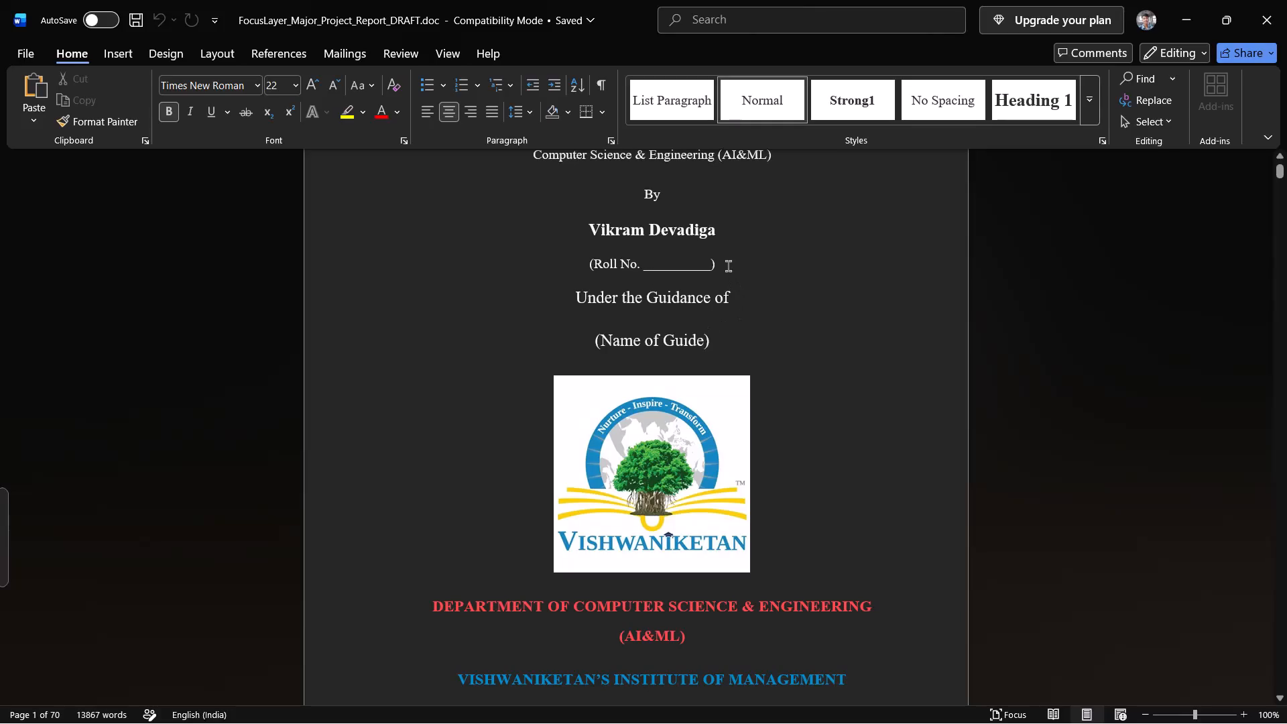
Delete the roll number placeholder line beneath the author's name on the title page, including its empty line.
click(728, 265)
key(ctrl+BackSpace)
key(ctrl+BackSpace)
key(ctrl+BackSpace)
key(ctrl+BackSpace)
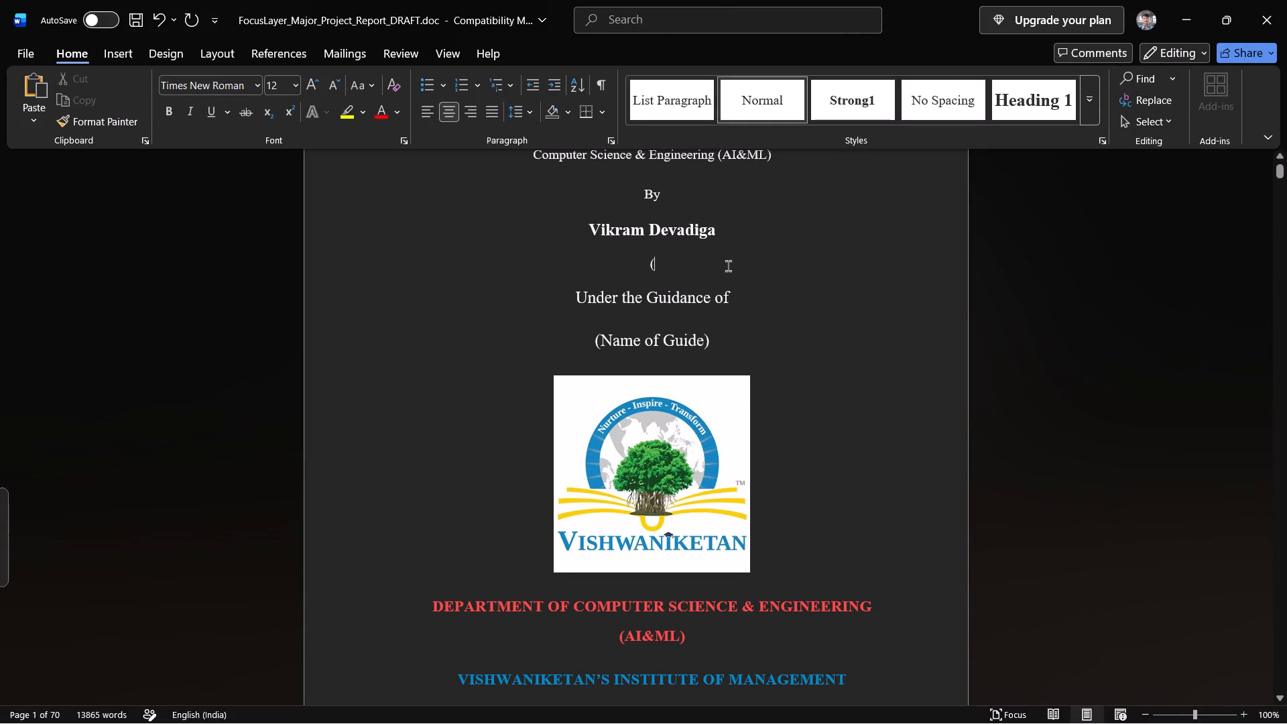
key(BackSpace)
key(BackSpace)
key(BackSpace)
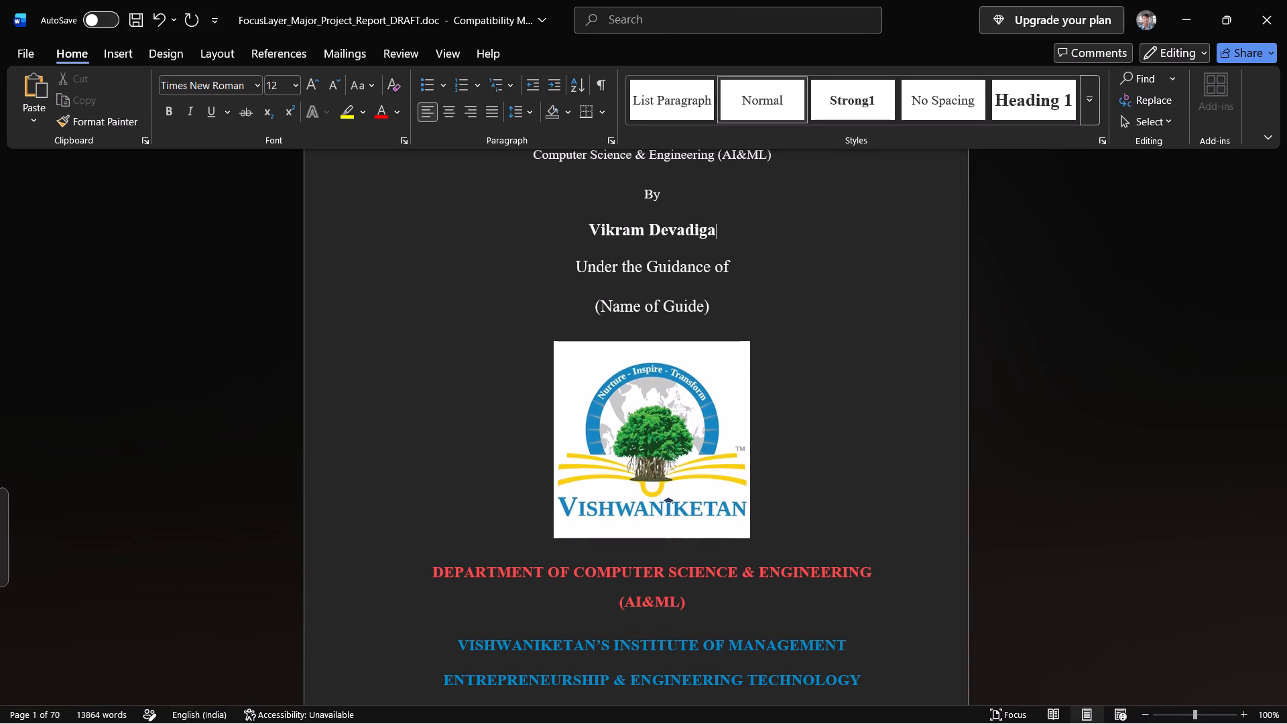
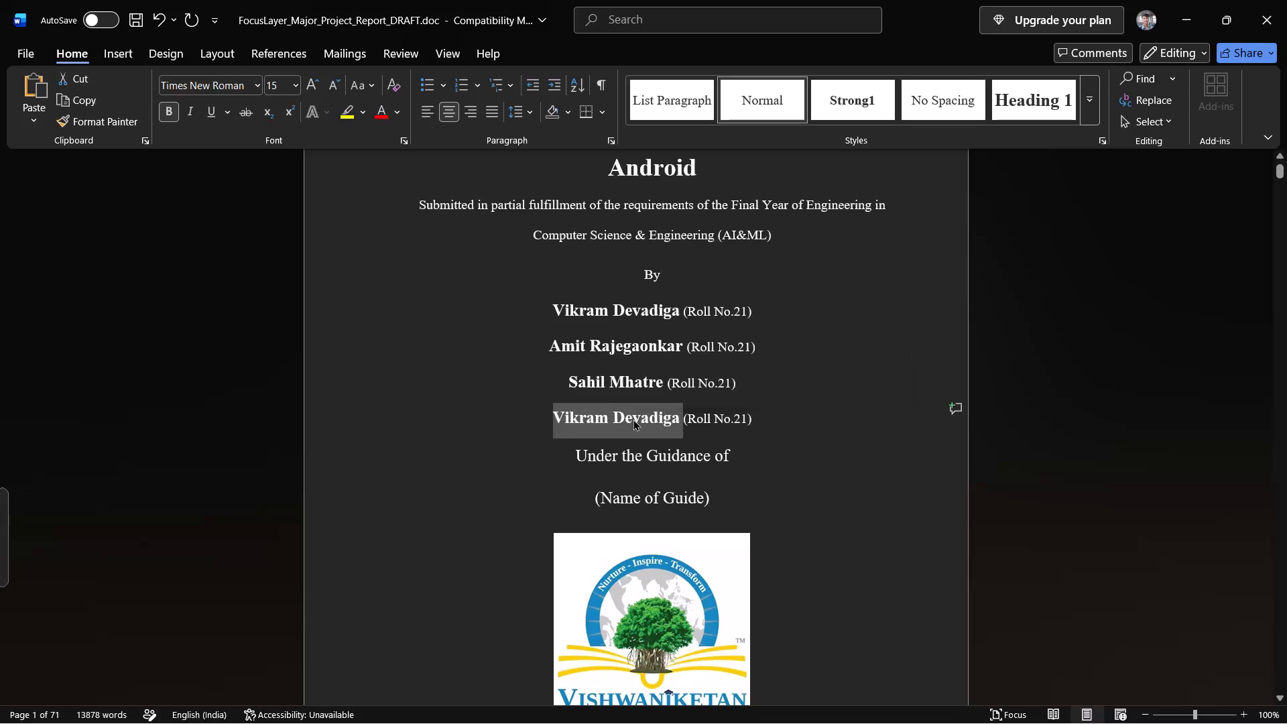
Replace the duplicated author name on the title page's fourth author line with the copied name of the fourth team member.
key(ctrl+v)
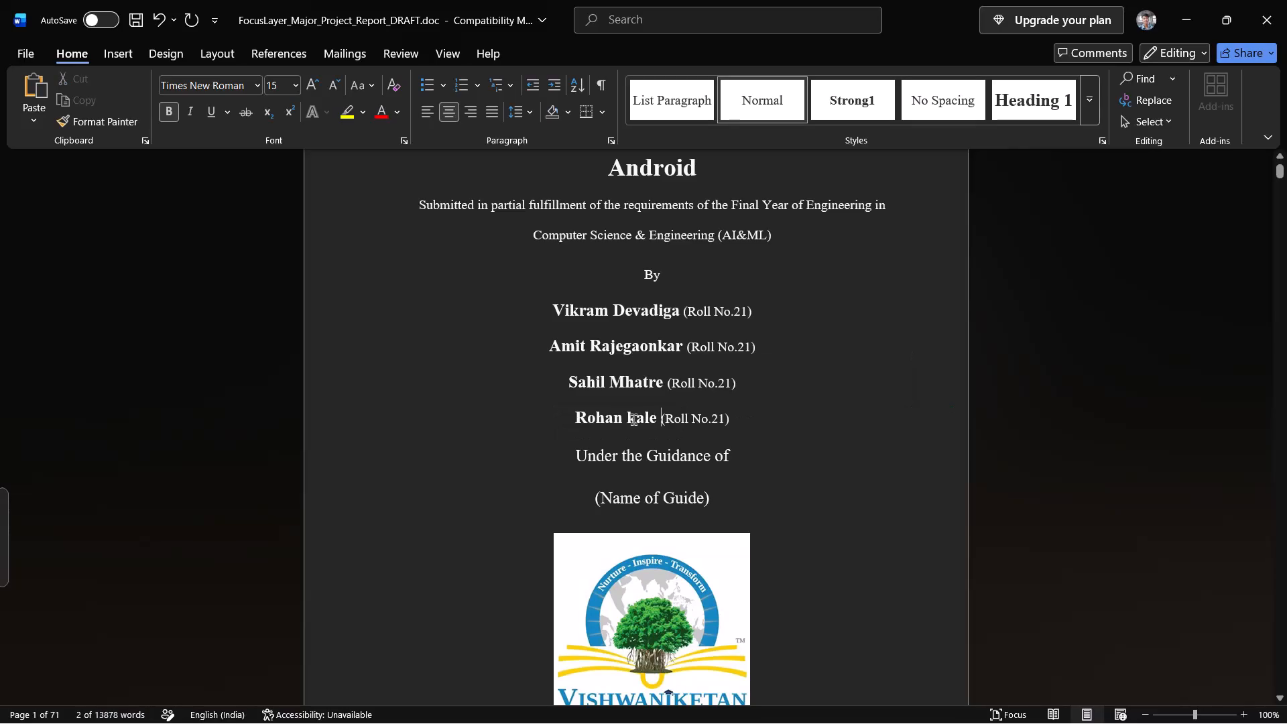
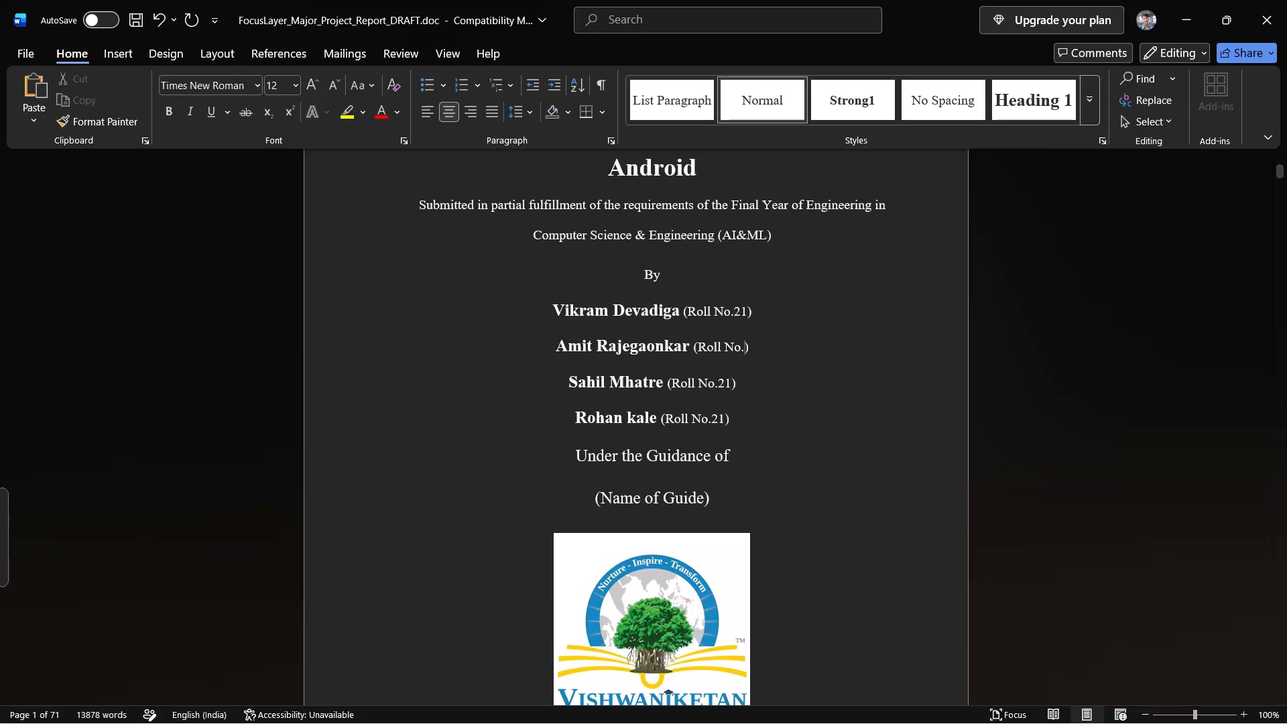
Set the roll number on the title page's second author line to 8.
key(8)
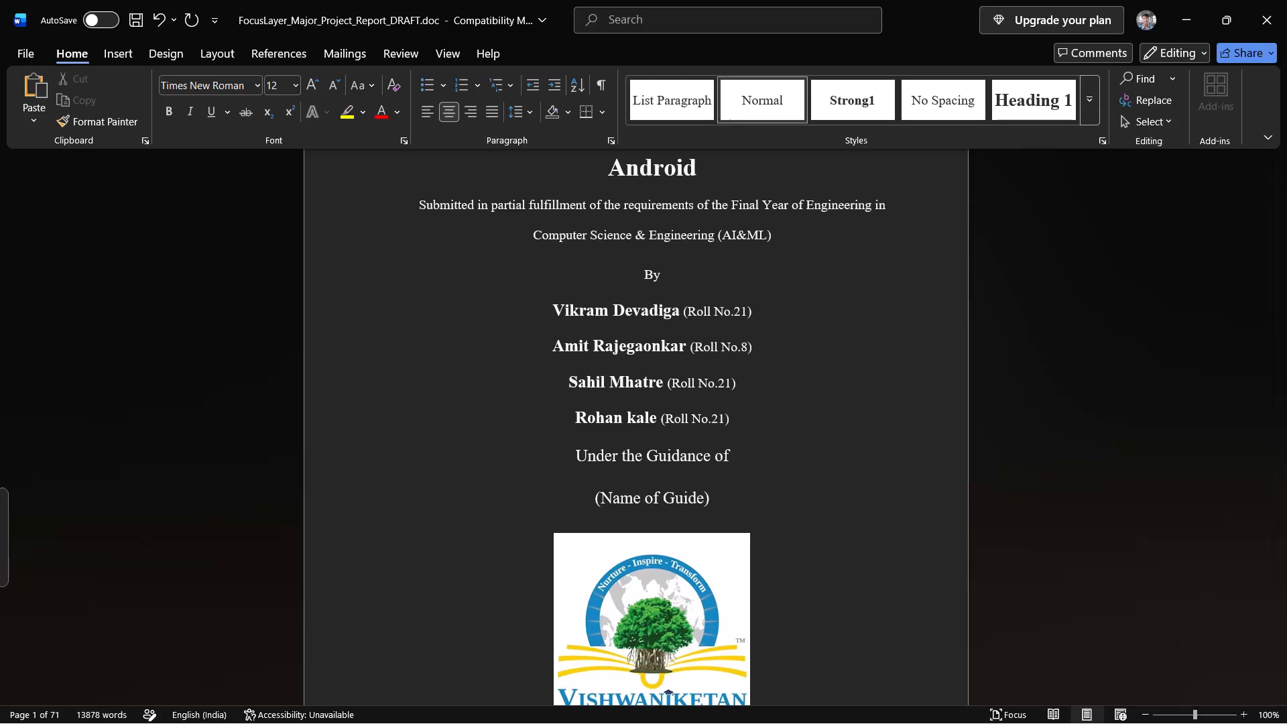
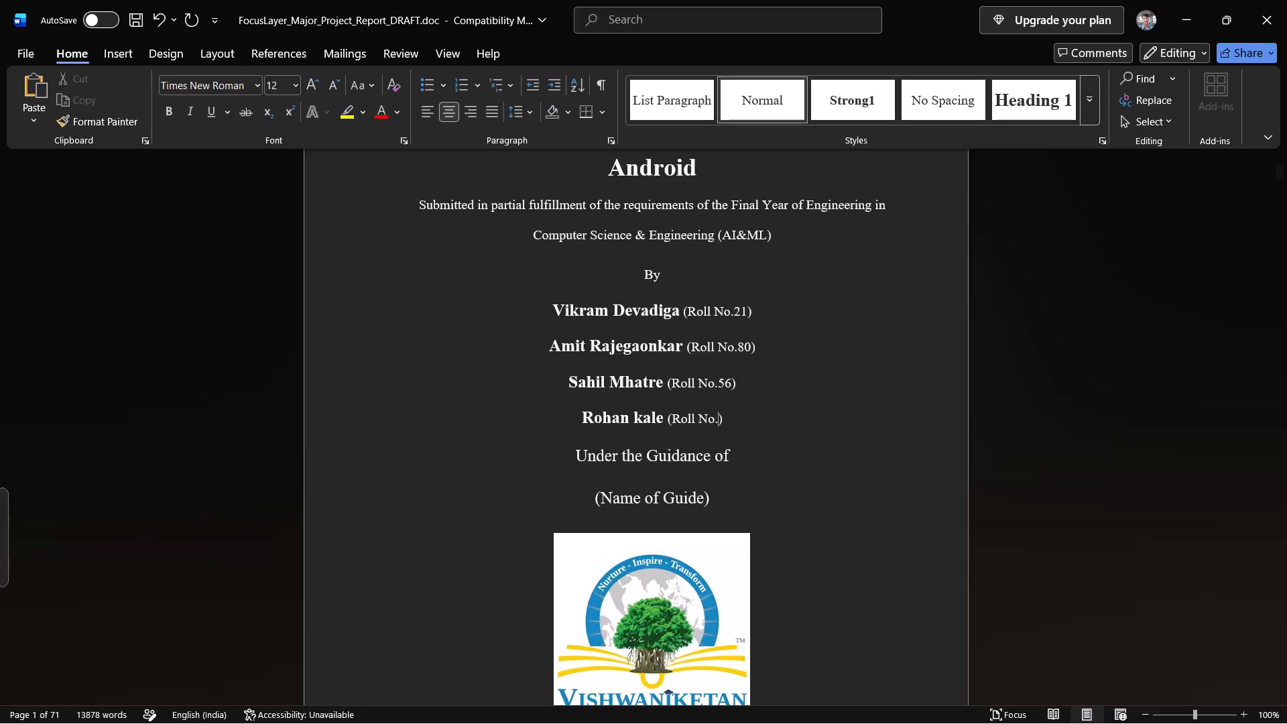
Set the roll number on the title page's fourth author line to 36.
text(36)
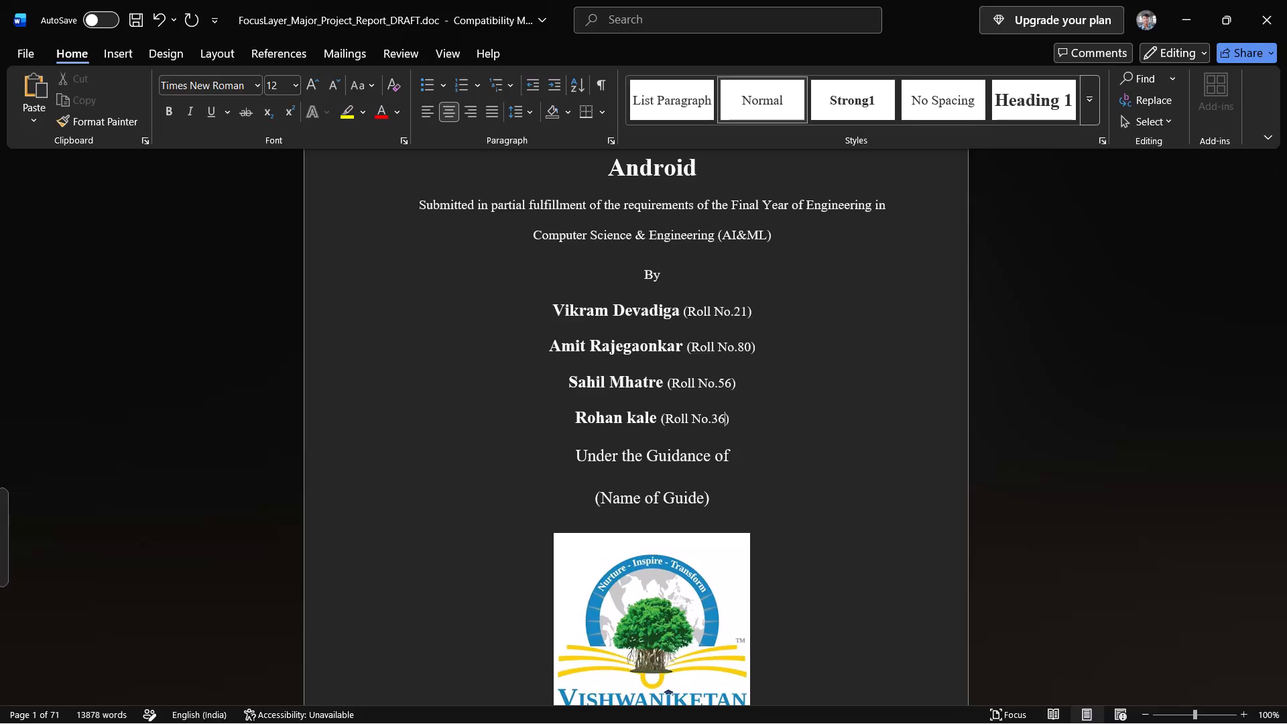
Copy the block of four author names with their roll numbers from the title page.
drag(745, 418, 599, 338)
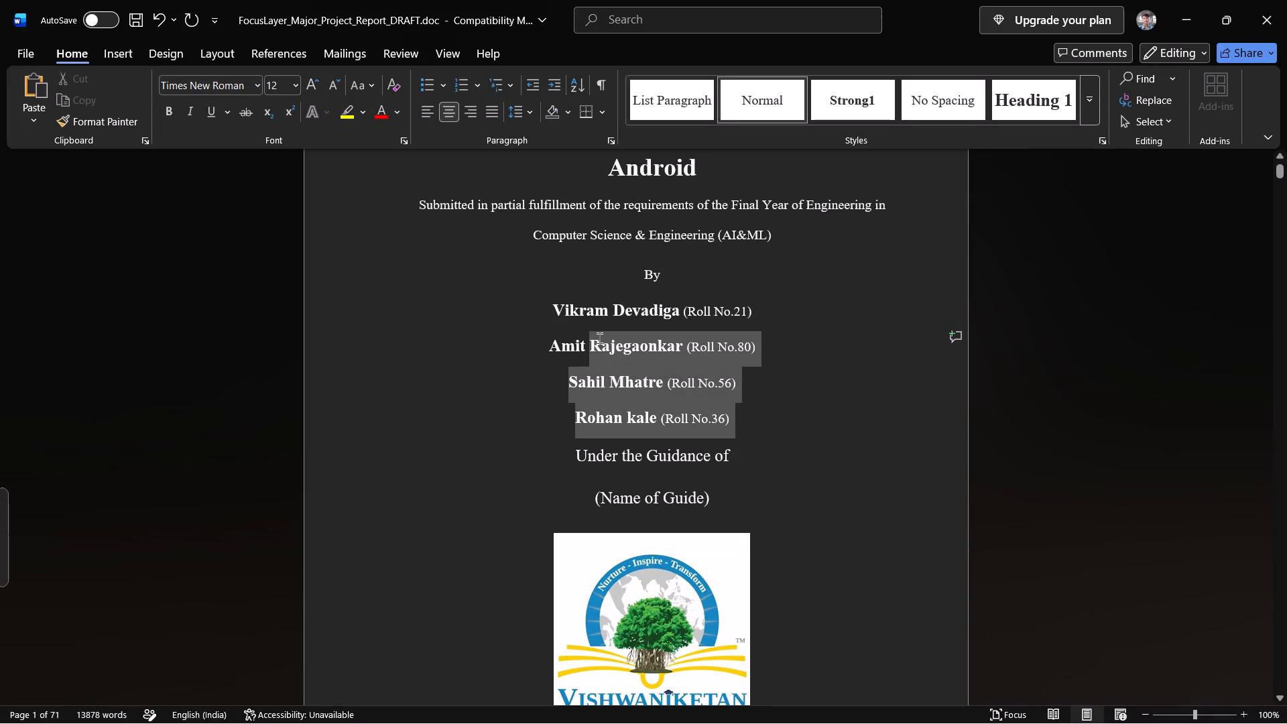
drag(599, 338, 565, 320)
key(ctrl+c)
click(1009, 415)
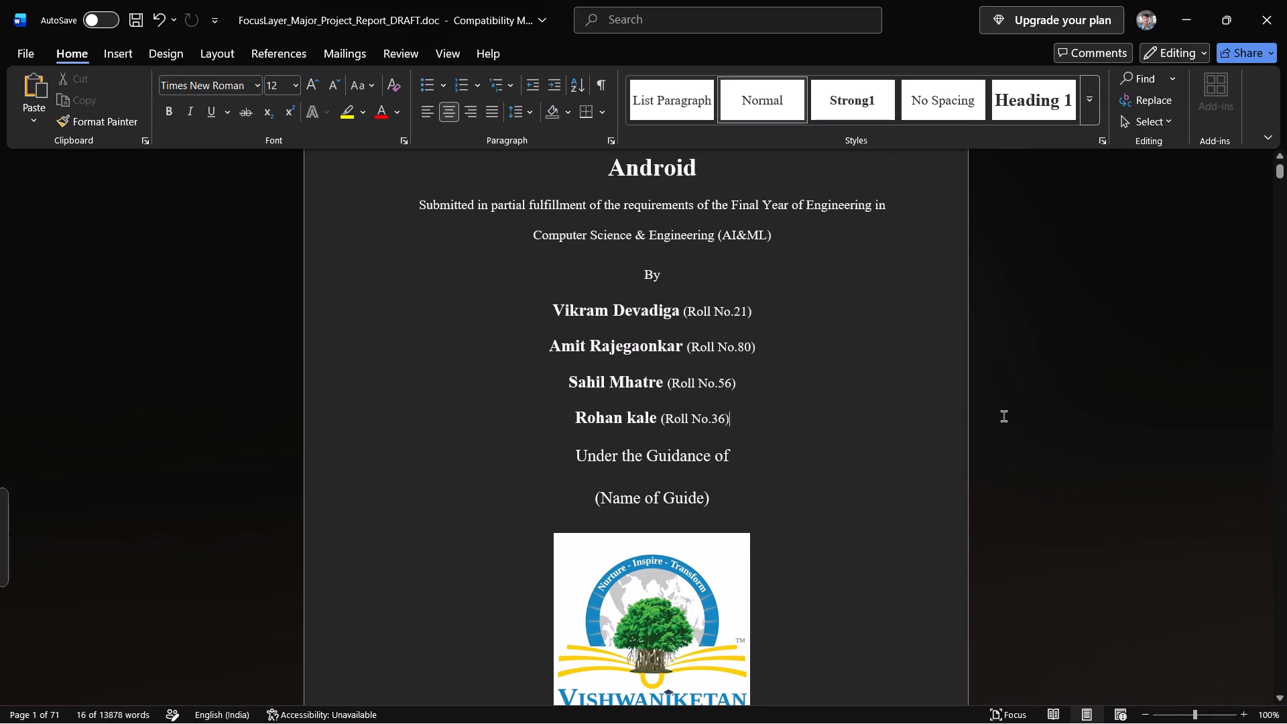
Review the title page from the project title through the author and guide lines to the department and institute names.
scroll(1003, 418, up, 10)
scroll(1005, 428, down, 1)
scroll(1005, 428, up, 2)
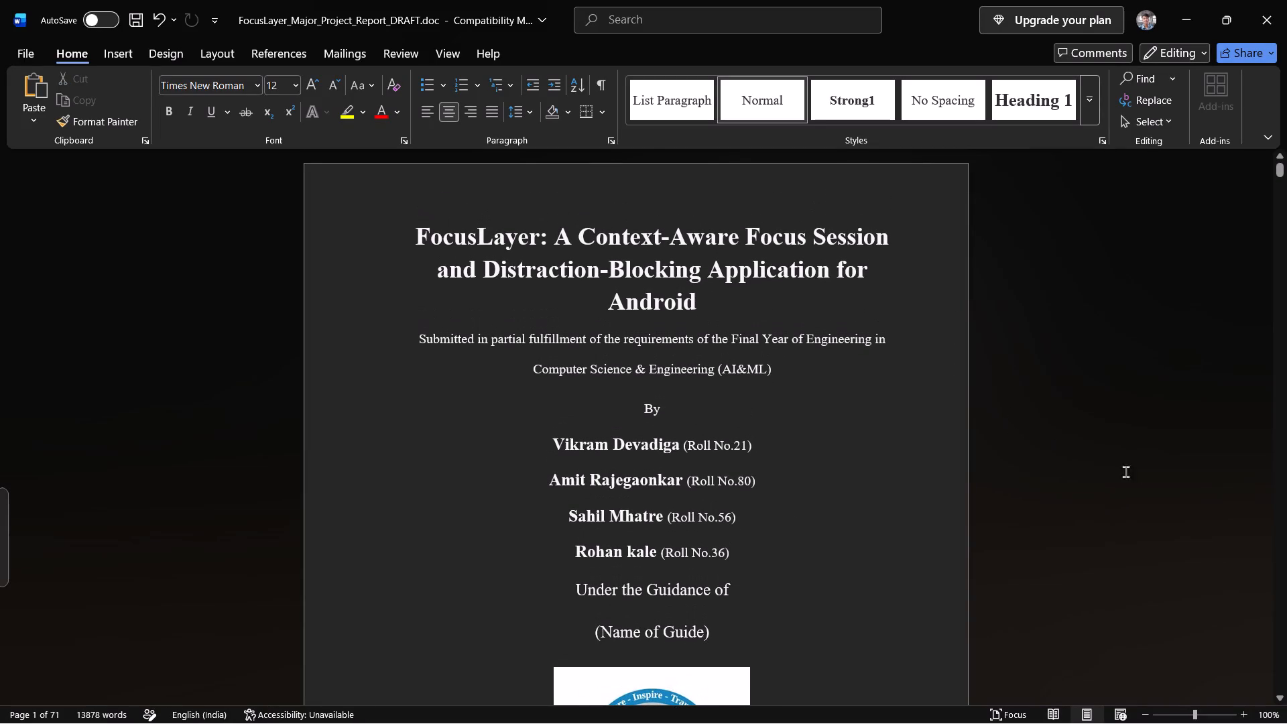
scroll(835, 434, down, 6)
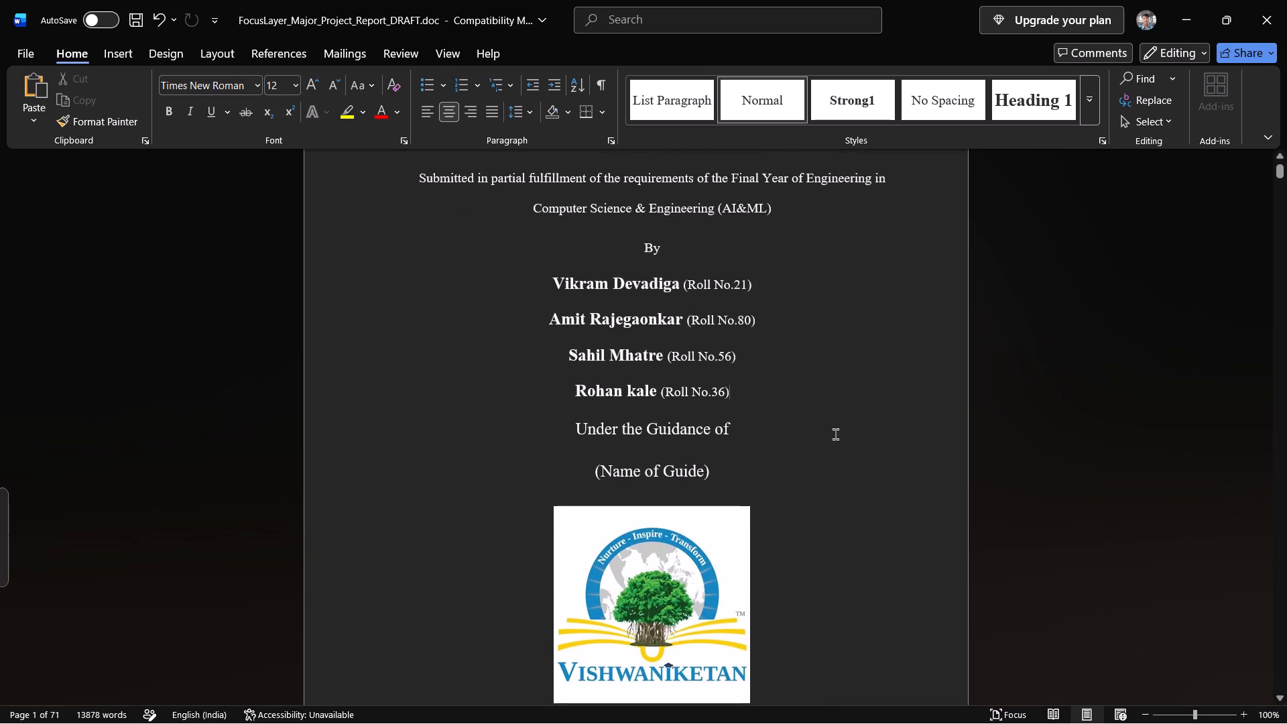
scroll(835, 434, down, 13)
scroll(835, 434, up, 5)
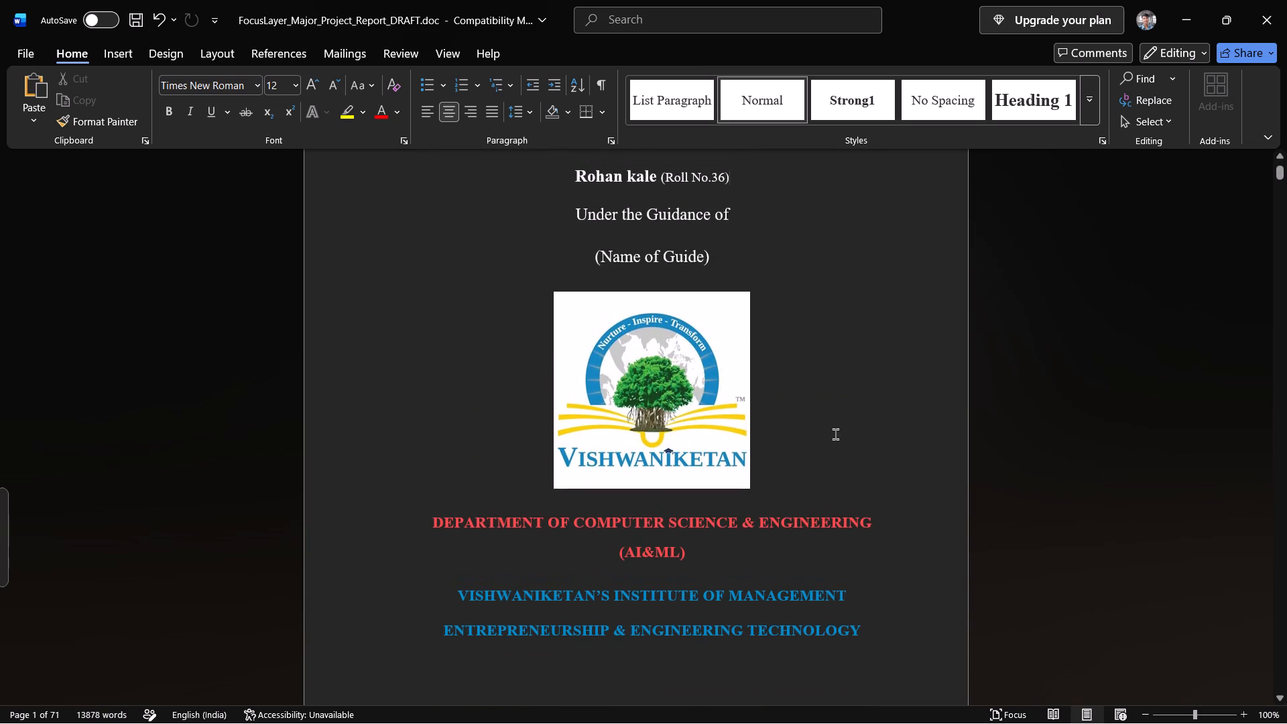
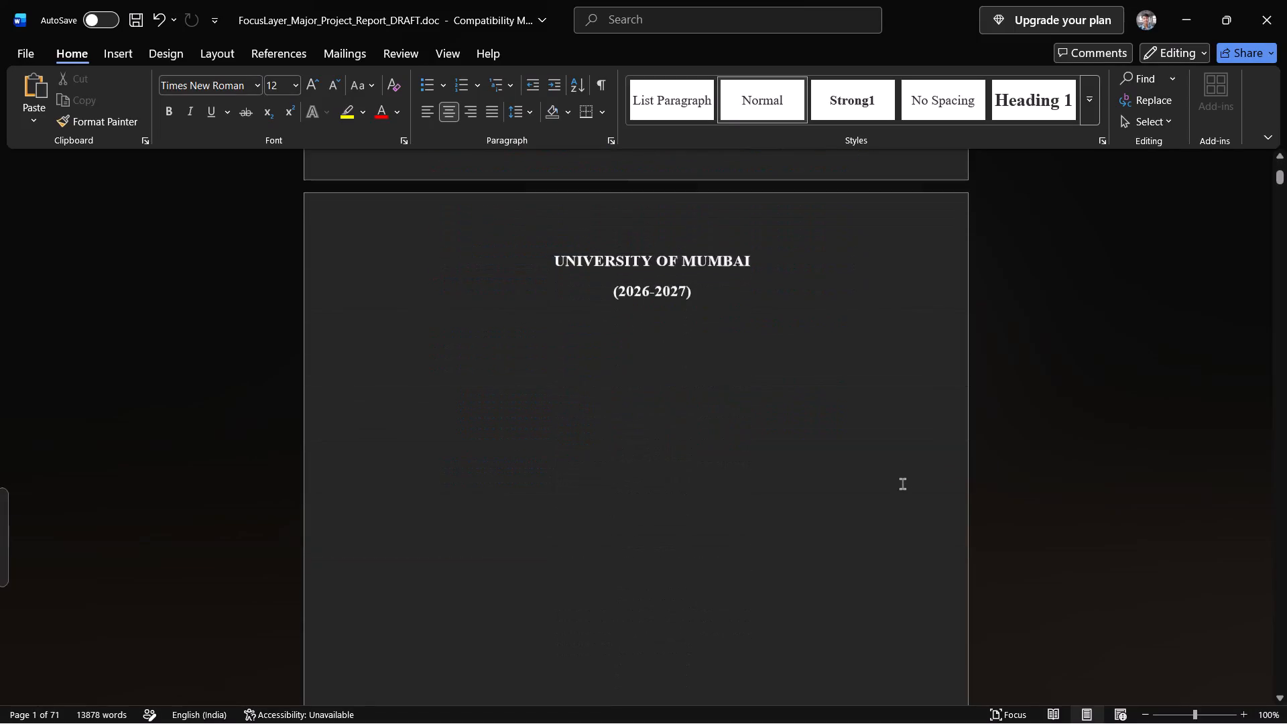
Examine how the draft's title page runs over onto the second page and the certificate page that follows it.
scroll(902, 483, down, 4)
scroll(902, 483, up, 1)
scroll(902, 483, down, 1)
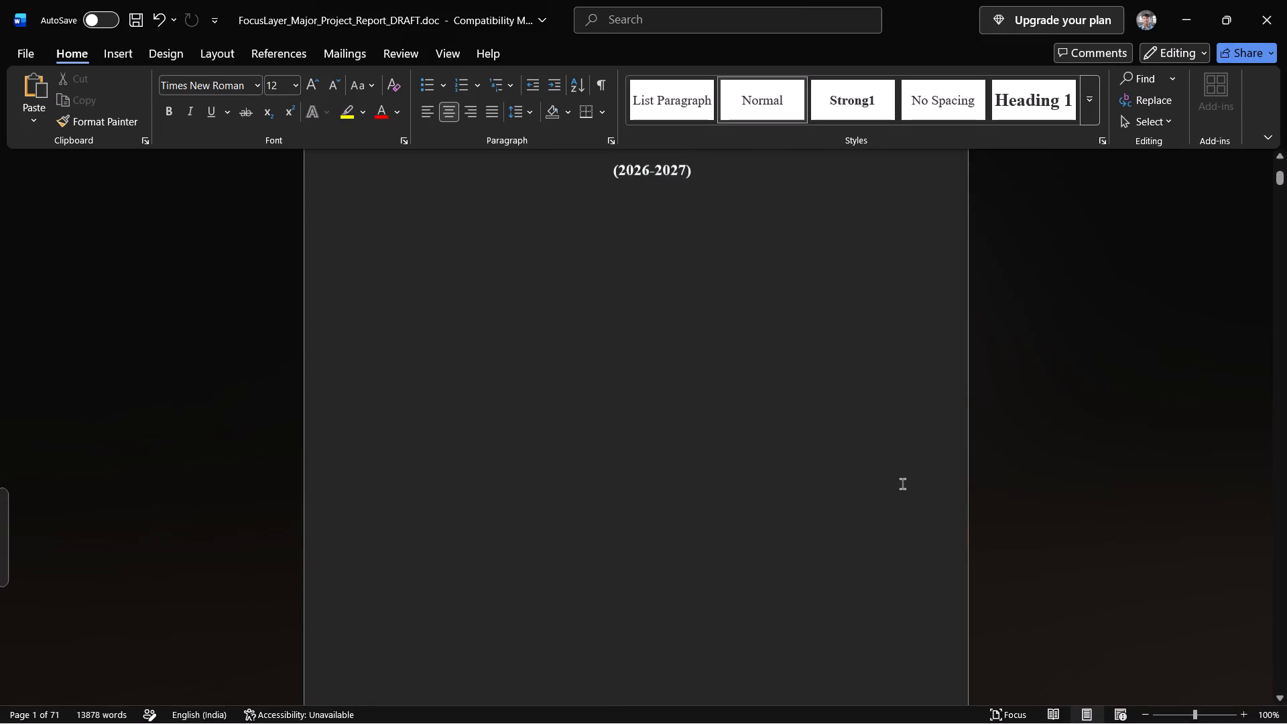
scroll(902, 483, down, 20)
scroll(902, 483, down, 14)
scroll(902, 483, up, 8)
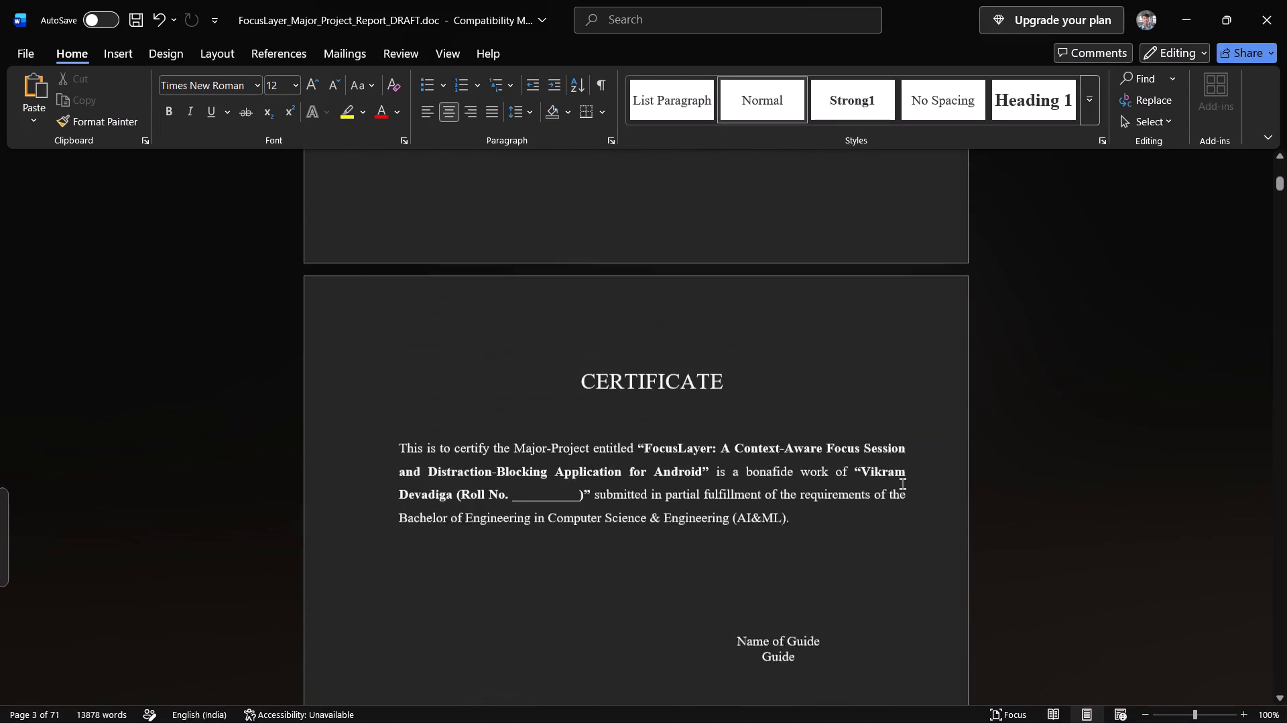
scroll(902, 483, up, 16)
scroll(902, 483, down, 1)
scroll(902, 483, up, 4)
scroll(902, 483, down, 1)
scroll(902, 483, up, 18)
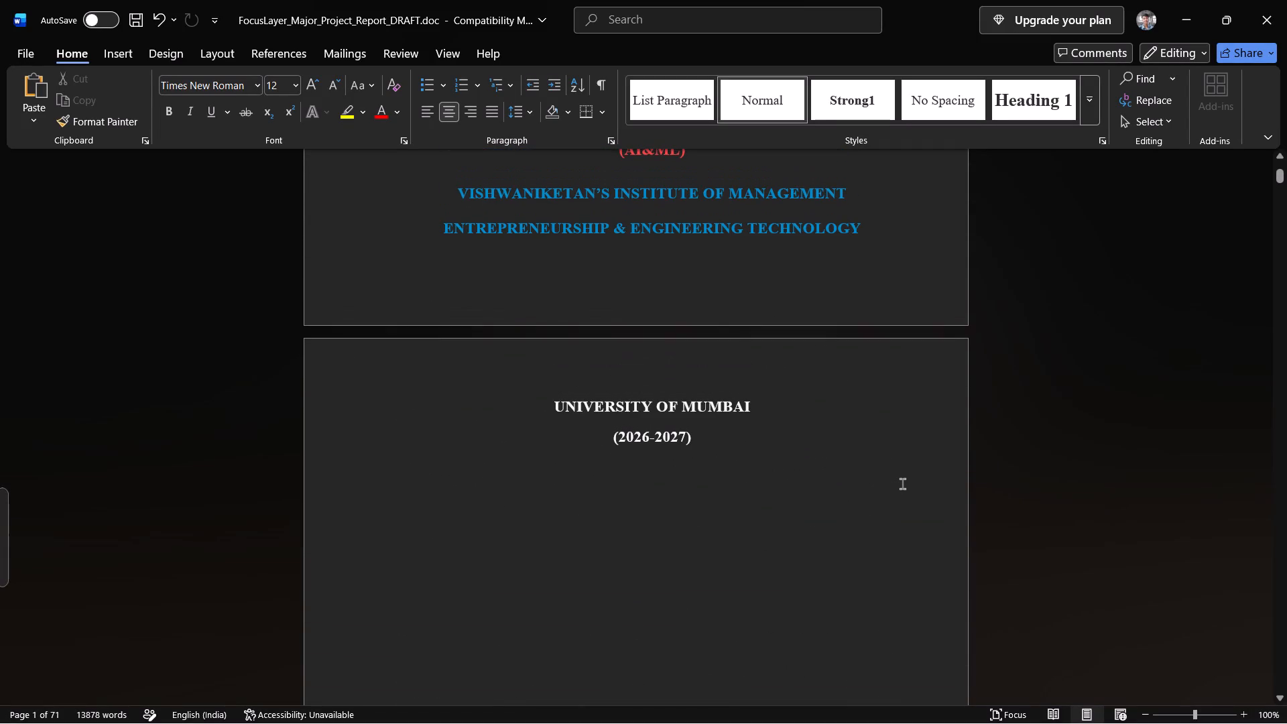
scroll(902, 483, up, 2)
scroll(902, 483, down, 1)
scroll(902, 483, up, 3)
key(alt+Tab)
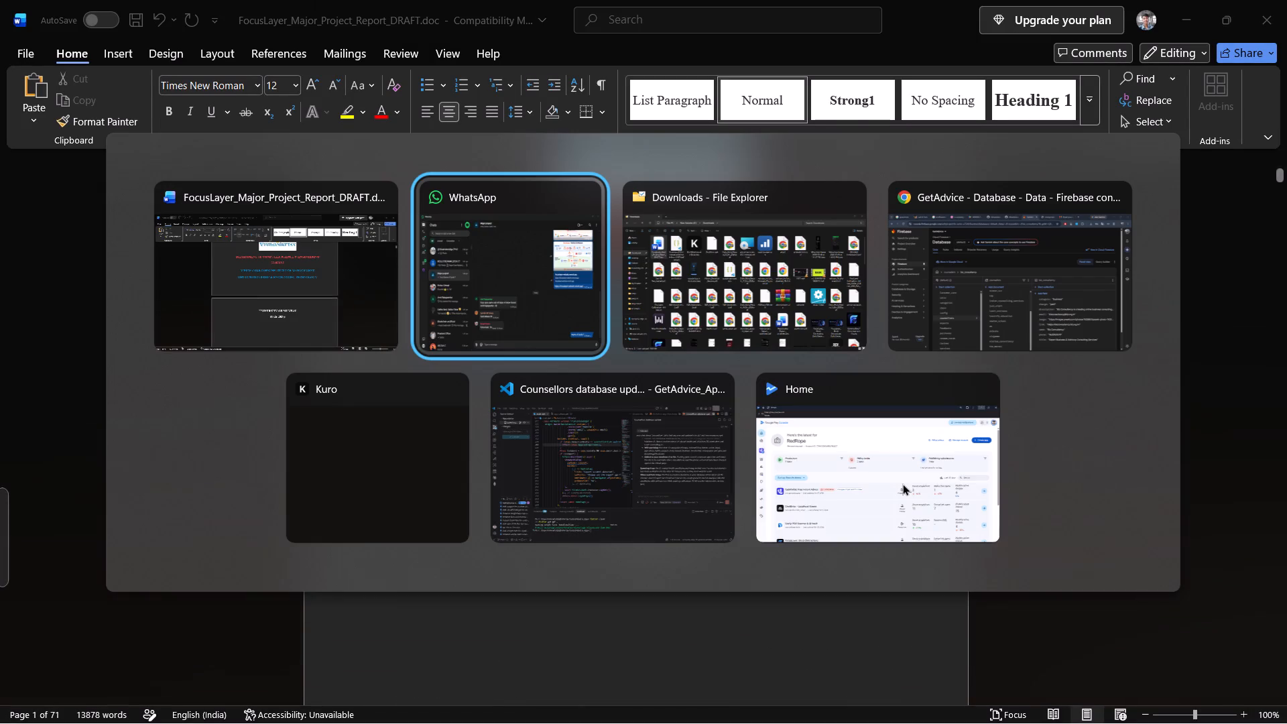
key(alt+Tab)
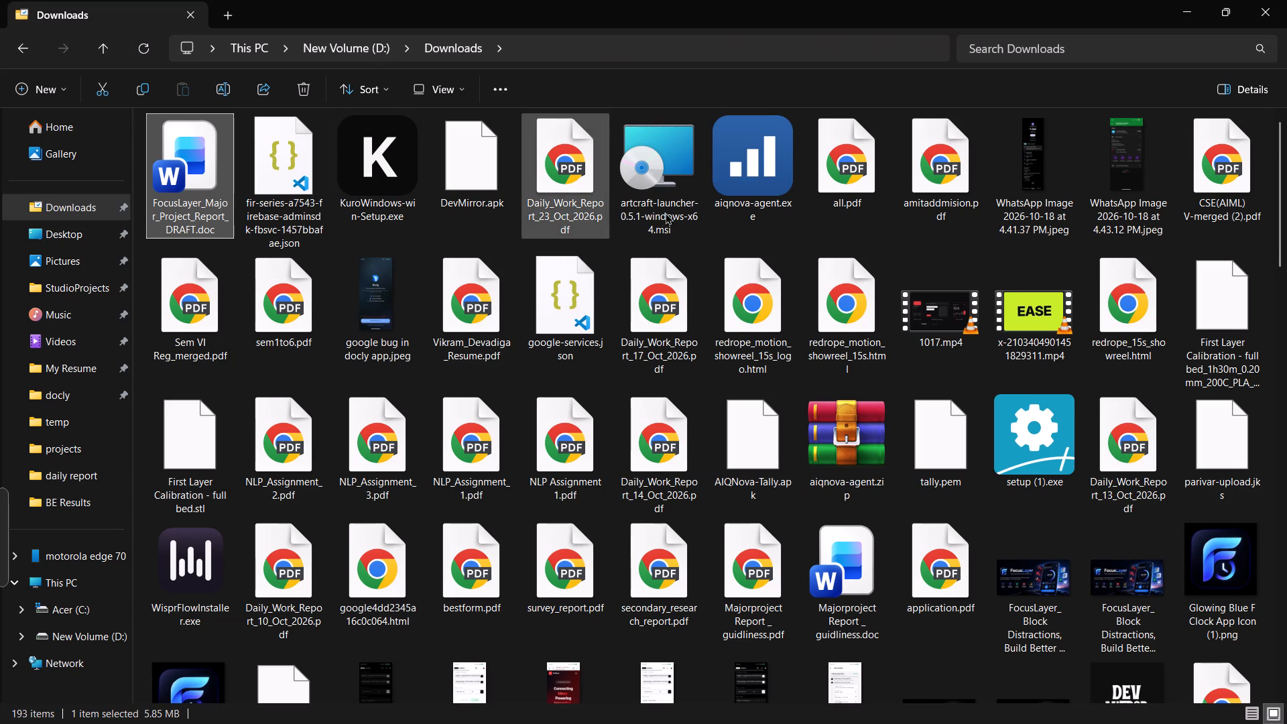
scroll(601, 237, up, 2)
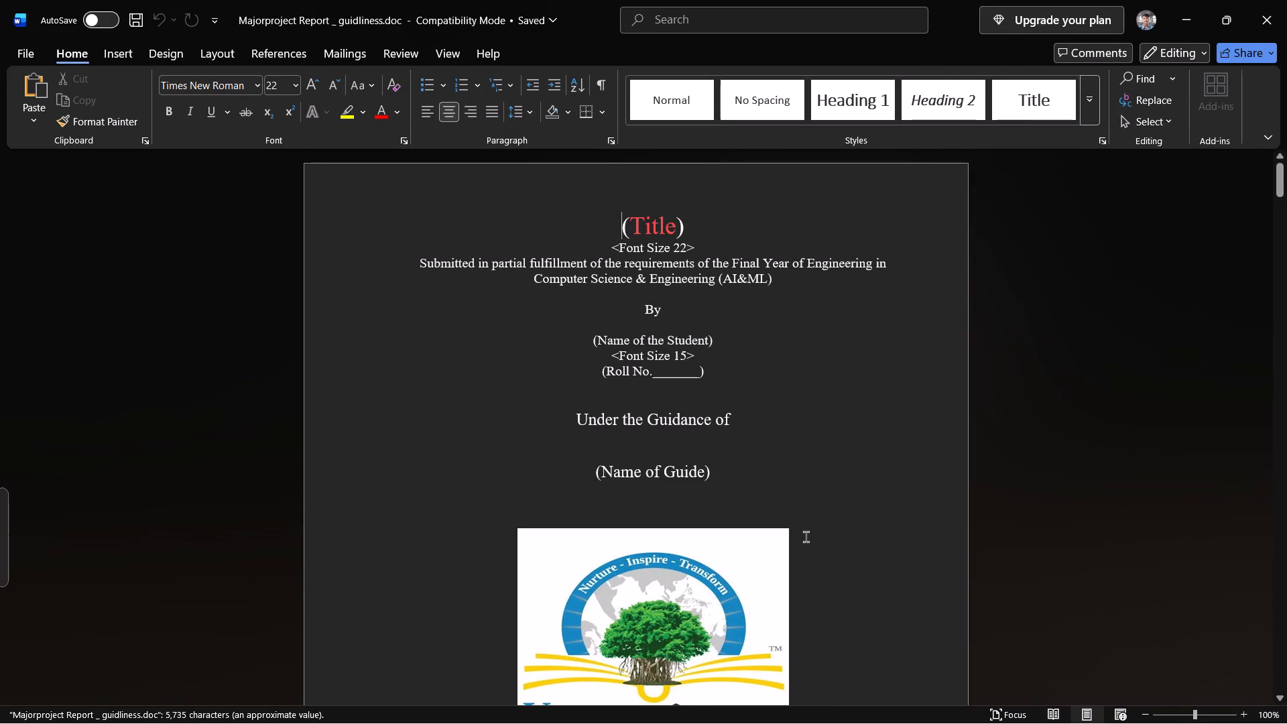
Compare the department, institute, university and year lines closing the title page in the guidelines document and in the FocusLayer draft.
scroll(806, 536, down, 18)
scroll(805, 518, up, 1)
scroll(805, 518, down, 4)
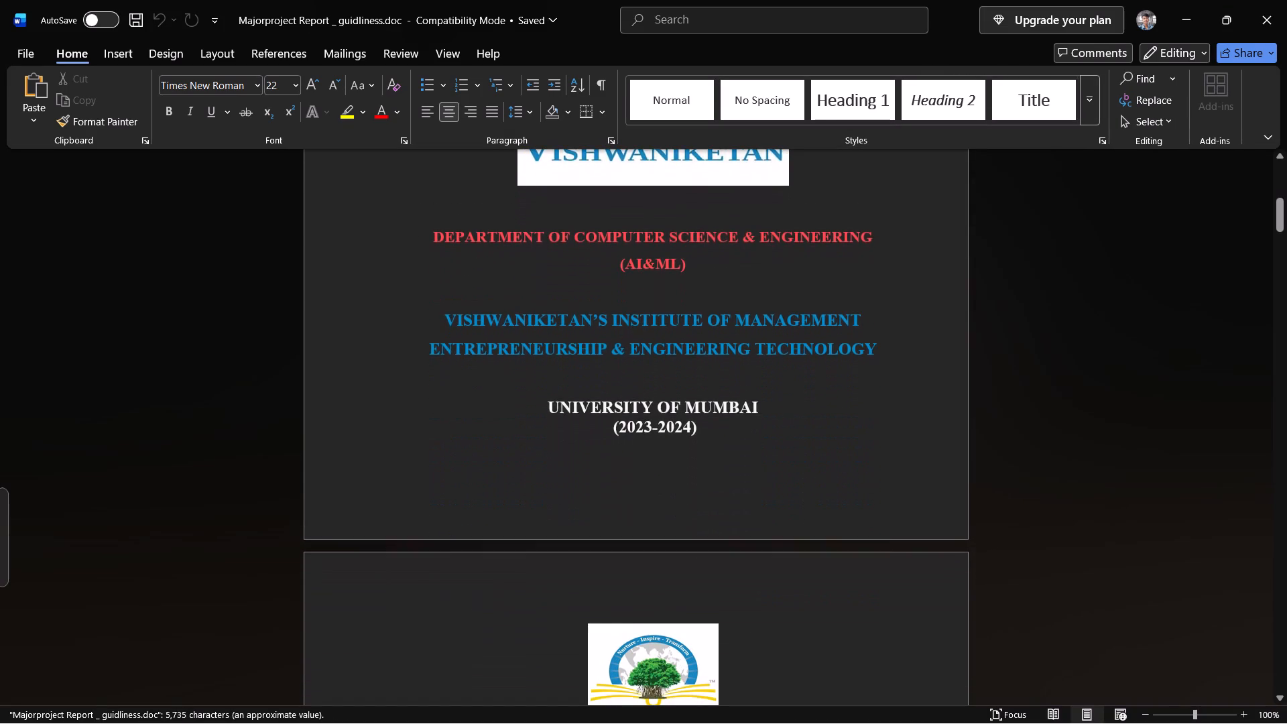
key(alt+Tab)
scroll(690, 471, up, 6)
scroll(690, 471, down, 1)
scroll(690, 471, up, 7)
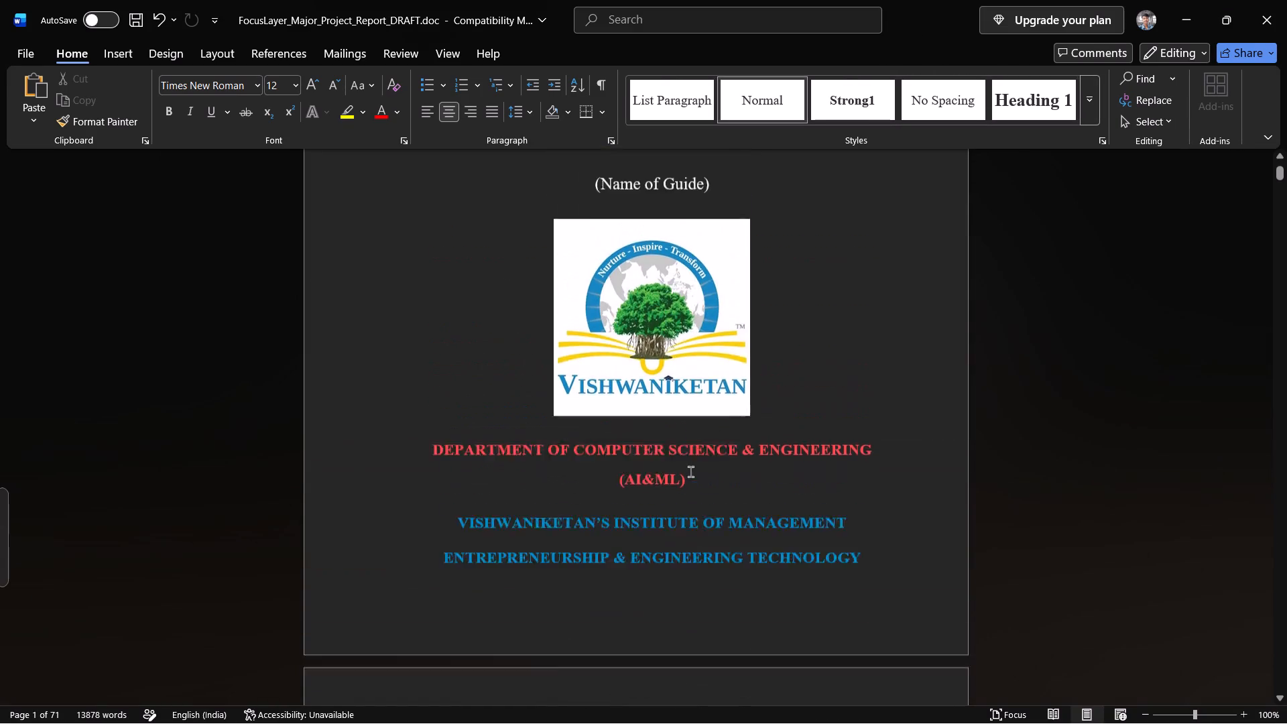
key(alt+Tab)
scroll(687, 512, down, 5)
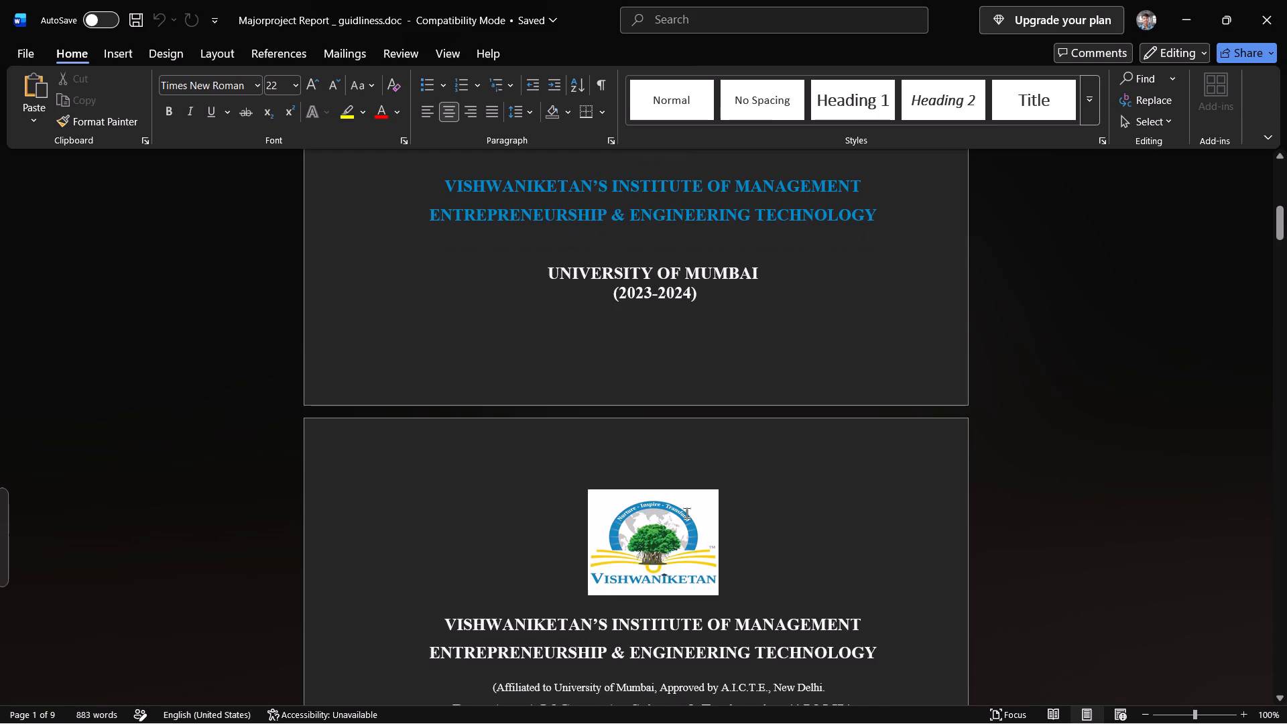
scroll(686, 513, up, 11)
scroll(686, 513, down, 1)
scroll(686, 513, up, 5)
scroll(686, 513, down, 17)
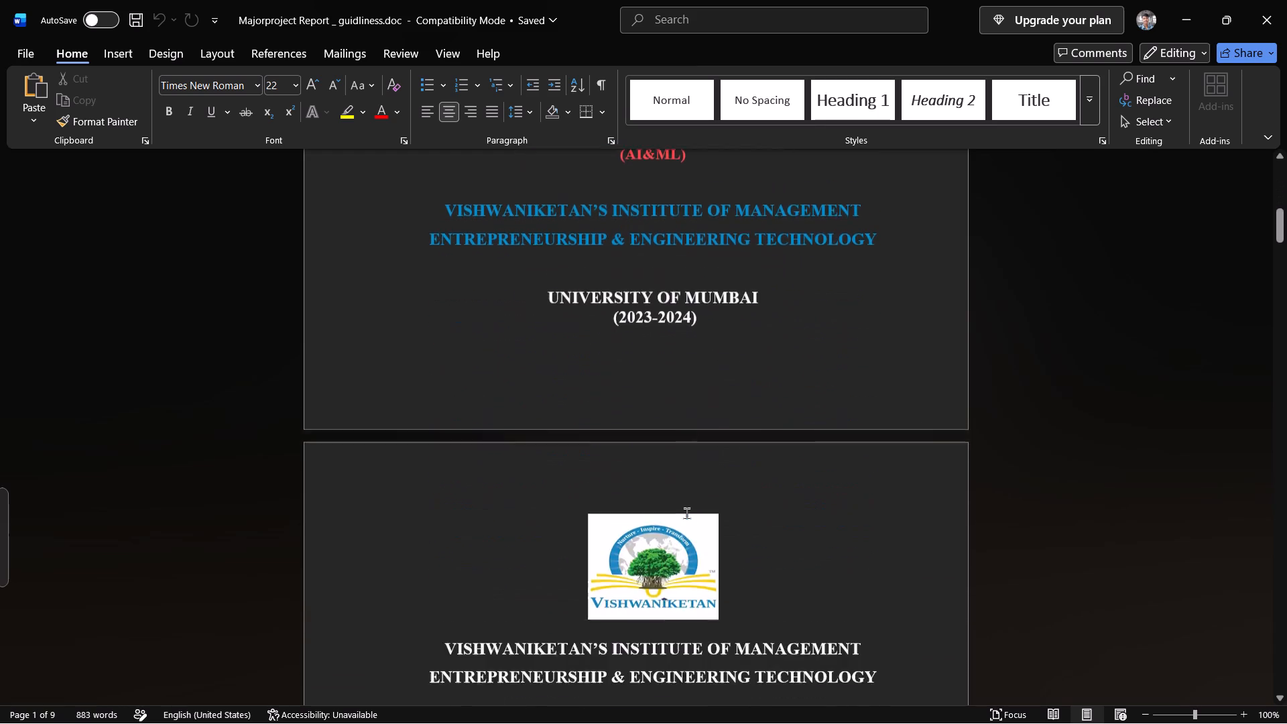
key(alt+Tab)
scroll(686, 577, down, 2)
scroll(686, 577, up, 1)
scroll(685, 576, down, 12)
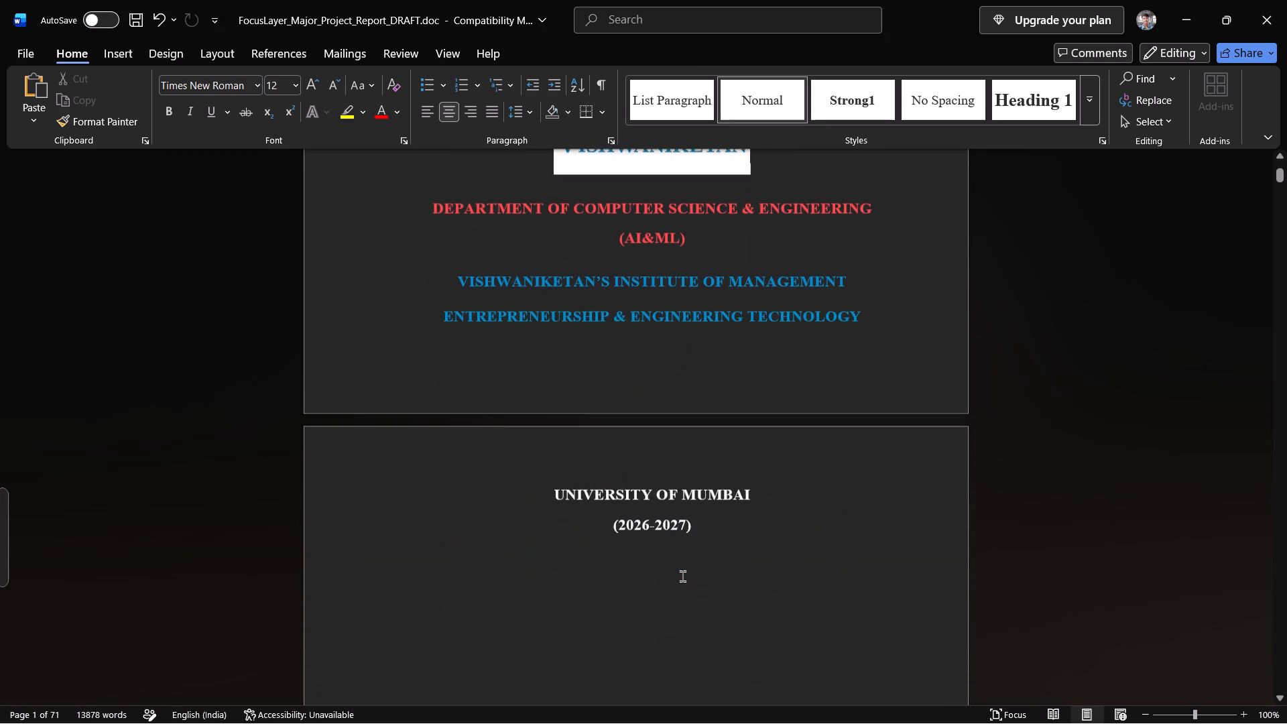
Review the draft's title page from the institute lines back through the logo, guide and author lines to the project title.
scroll(681, 563, up, 2)
scroll(573, 538, up, 2)
scroll(573, 538, down, 1)
scroll(573, 538, up, 12)
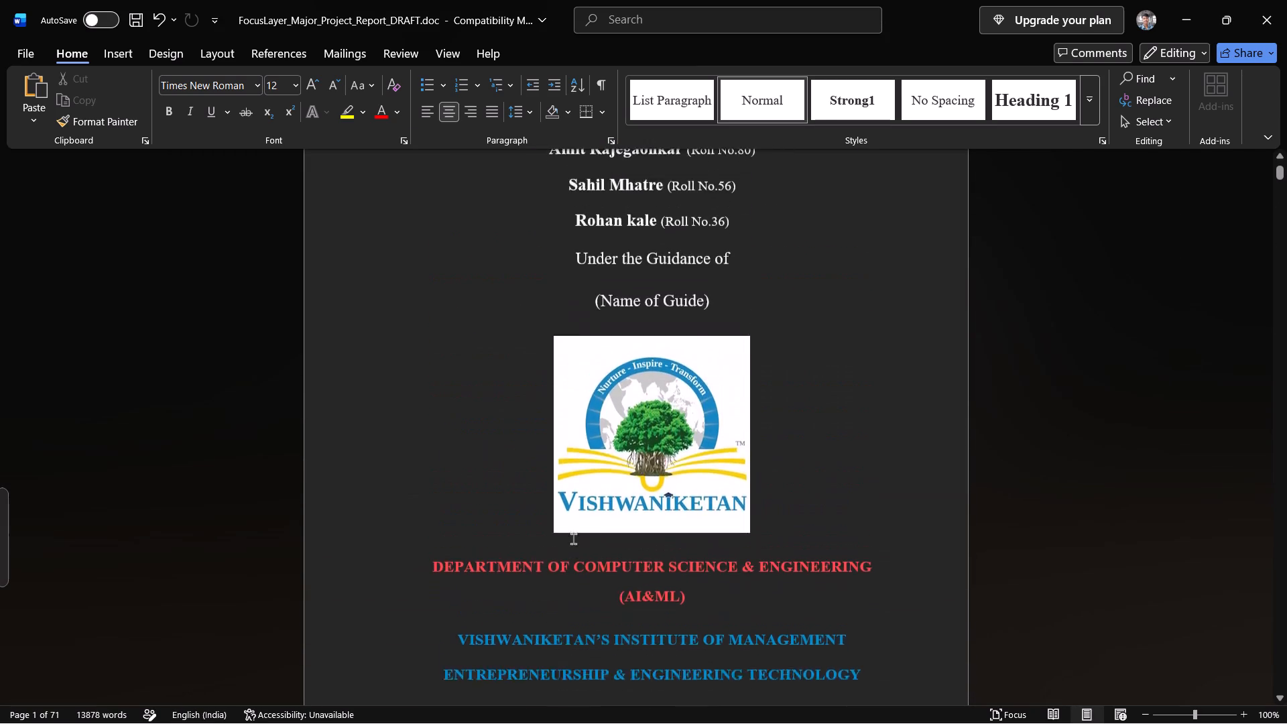
scroll(573, 538, up, 4)
scroll(573, 538, down, 1)
scroll(573, 538, up, 3)
scroll(573, 538, down, 1)
scroll(573, 538, up, 3)
scroll(659, 493, up, 4)
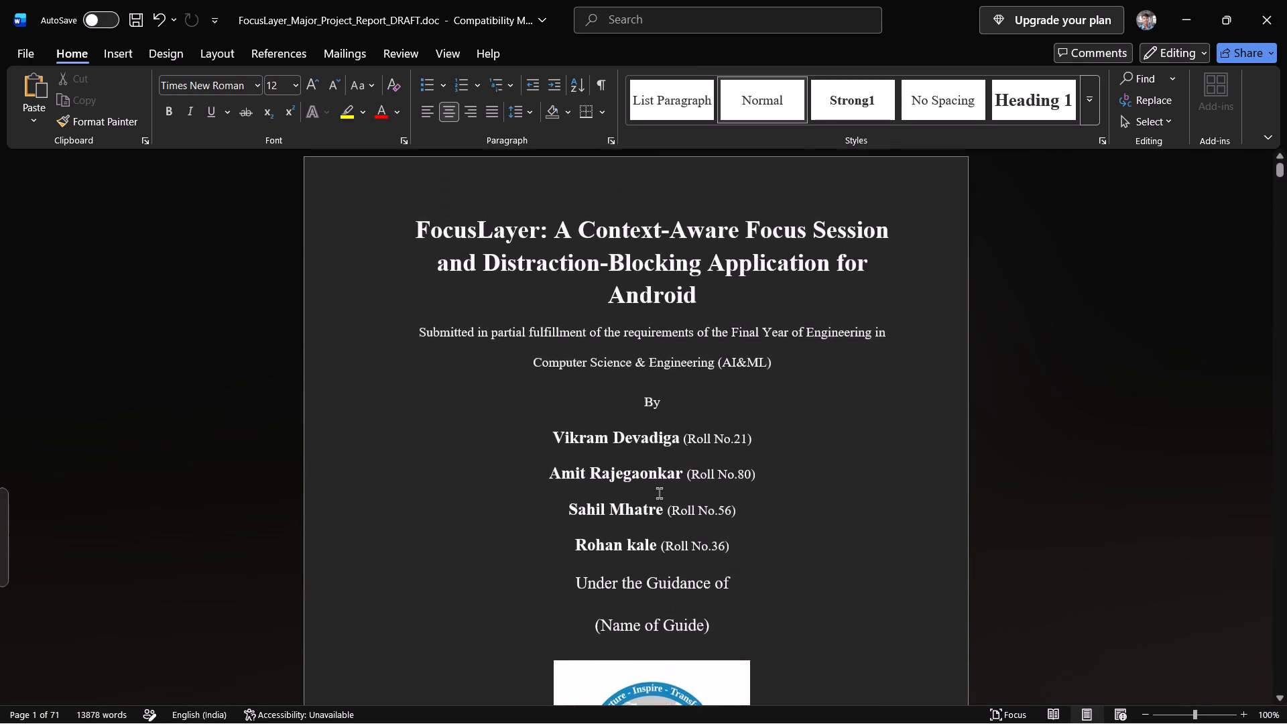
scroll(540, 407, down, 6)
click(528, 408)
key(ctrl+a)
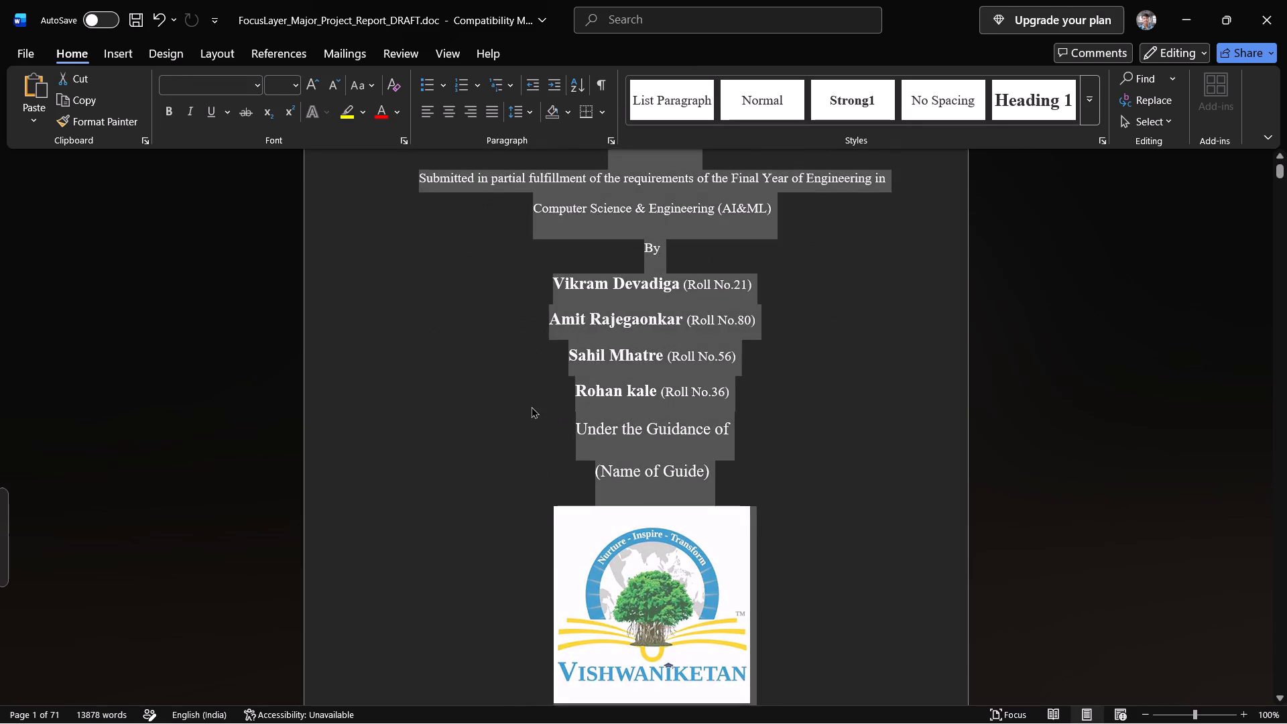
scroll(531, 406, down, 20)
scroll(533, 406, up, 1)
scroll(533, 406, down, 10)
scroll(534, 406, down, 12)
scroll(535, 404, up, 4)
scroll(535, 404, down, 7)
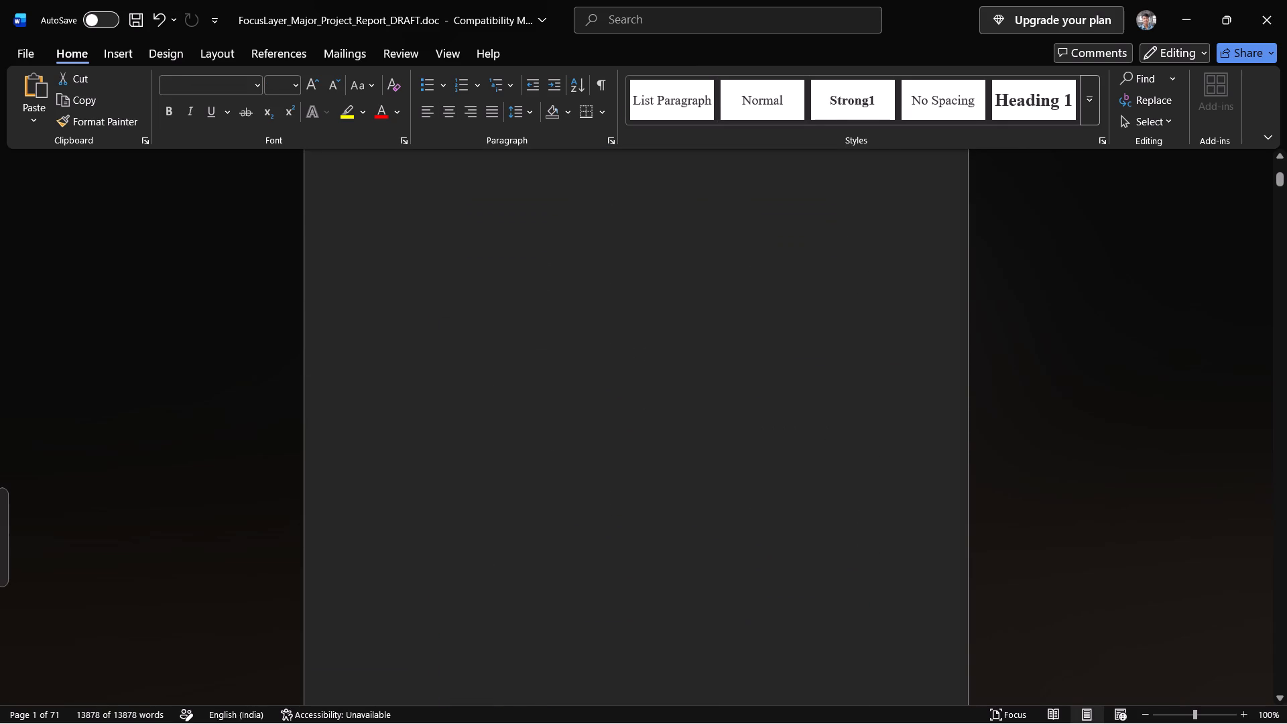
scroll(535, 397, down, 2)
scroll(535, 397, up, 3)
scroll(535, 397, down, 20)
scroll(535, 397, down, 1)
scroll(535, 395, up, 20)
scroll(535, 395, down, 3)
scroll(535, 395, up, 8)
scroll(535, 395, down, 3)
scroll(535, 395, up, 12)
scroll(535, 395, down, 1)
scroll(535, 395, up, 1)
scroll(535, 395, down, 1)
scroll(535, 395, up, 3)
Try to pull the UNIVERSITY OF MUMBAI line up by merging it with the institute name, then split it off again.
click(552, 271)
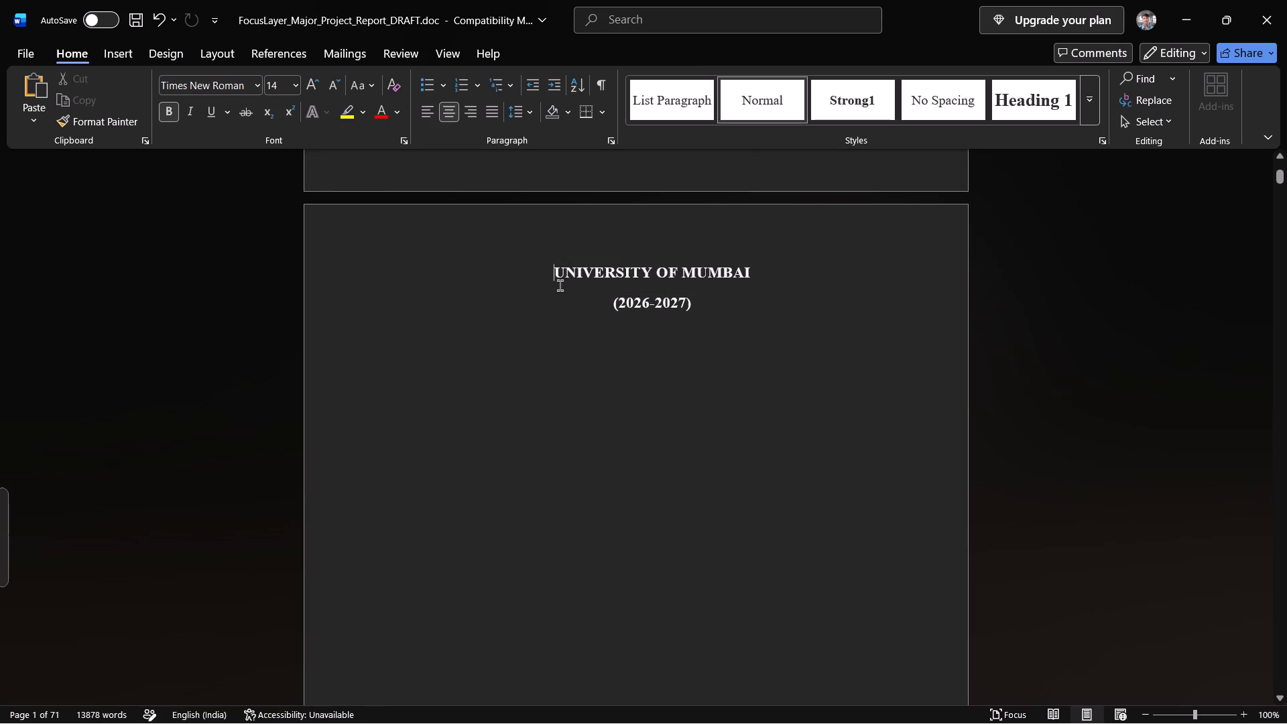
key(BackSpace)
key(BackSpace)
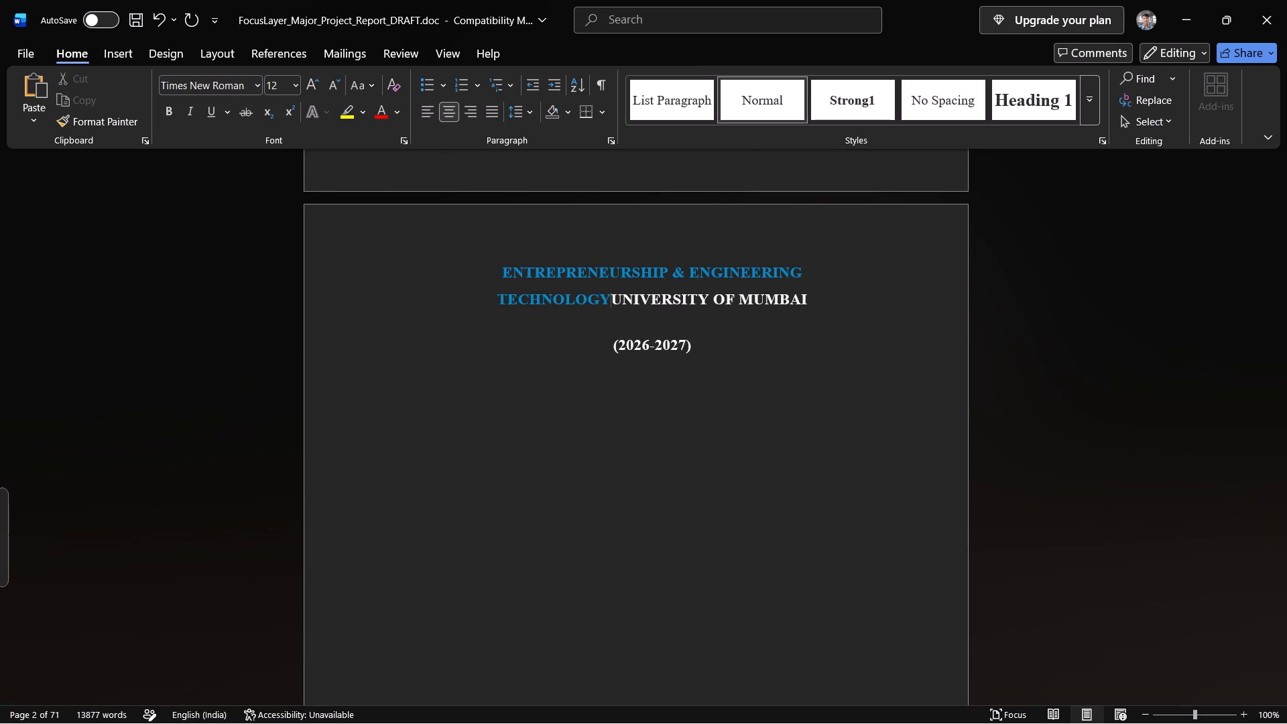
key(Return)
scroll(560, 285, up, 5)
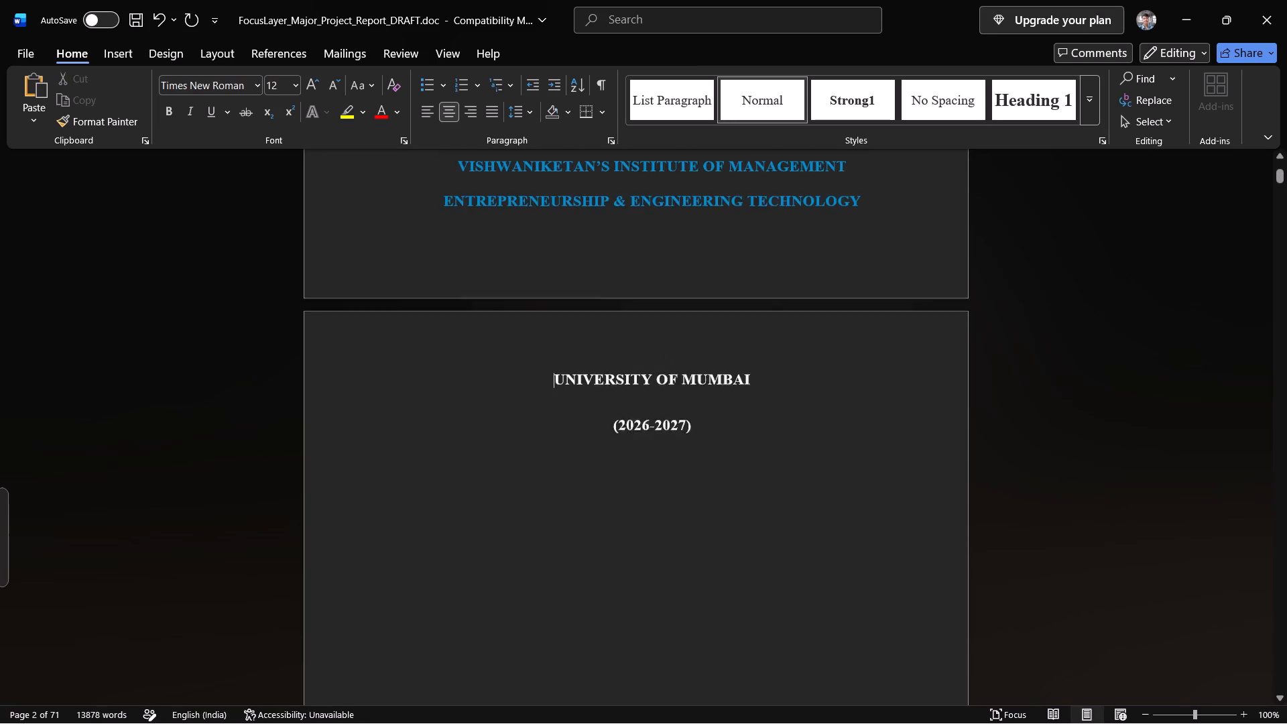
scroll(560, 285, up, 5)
Examine the guidelines document's one-page title layout alongside its other pages at 40% zoom.
key(alt+Tab)
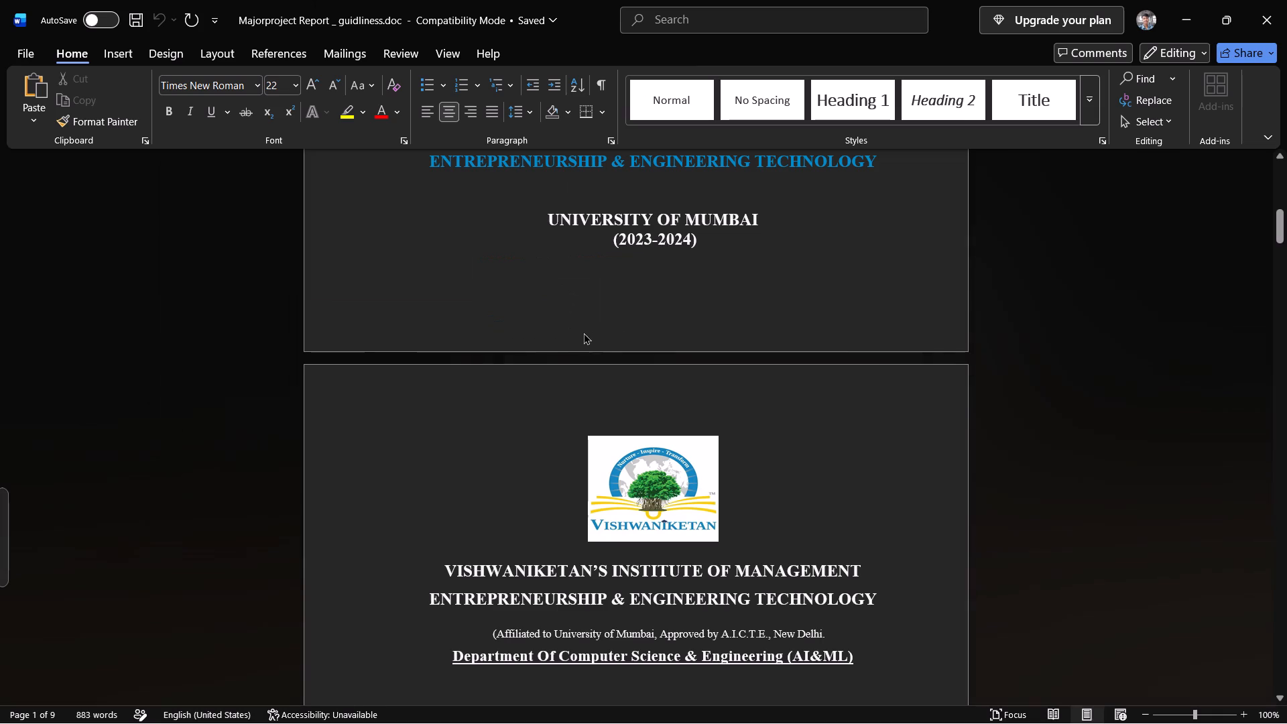
scroll(578, 360, up, 10)
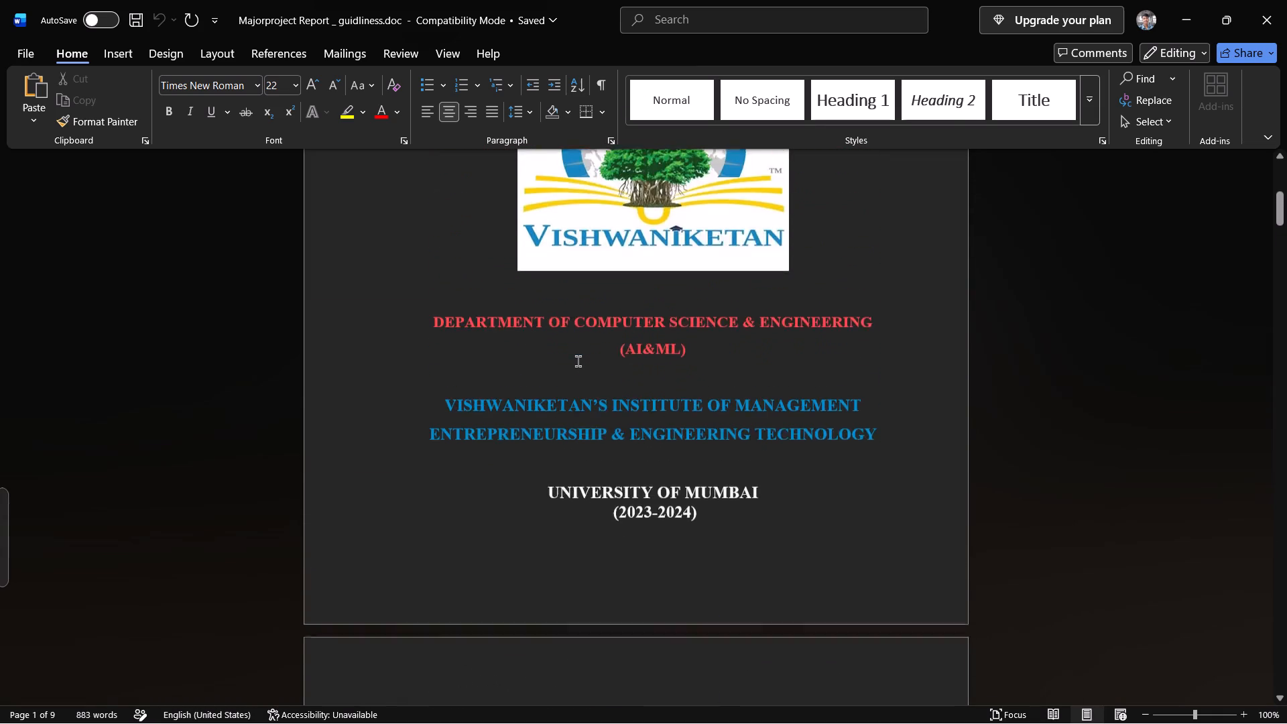
scroll(578, 361, up, 5)
ctrl+scroll(578, 361, down, 7)
scroll(578, 361, up, 6)
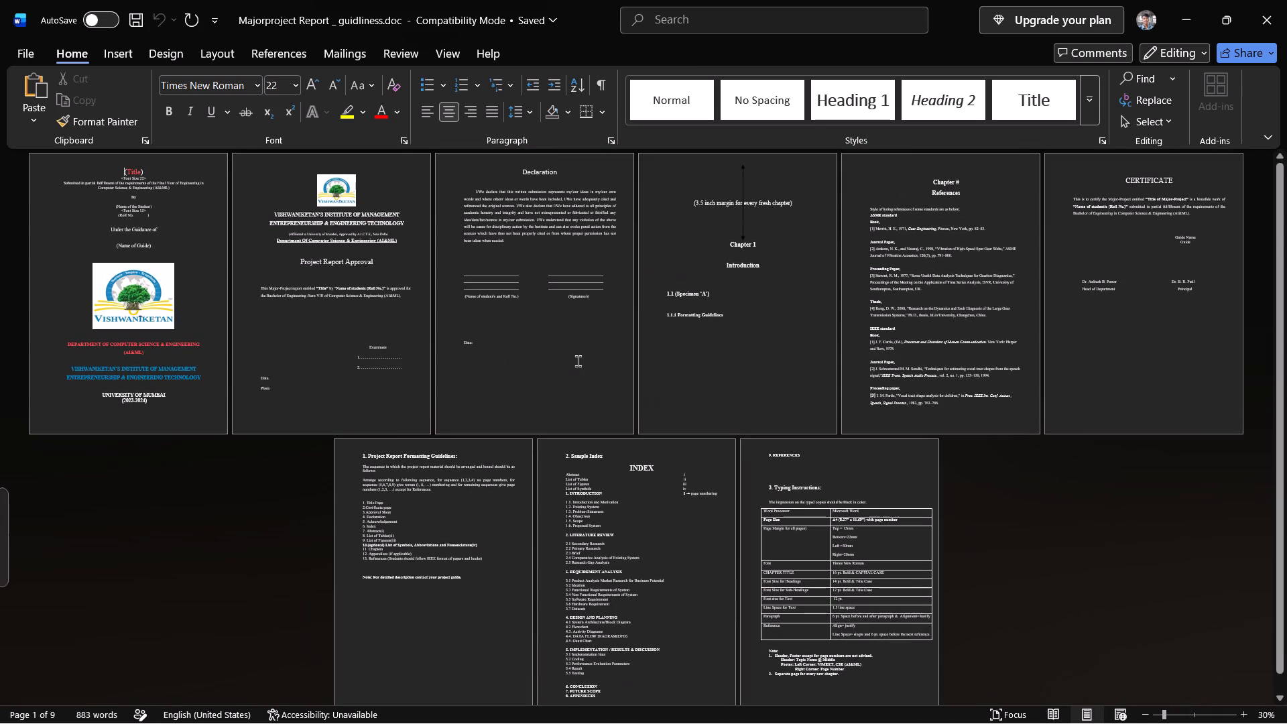
ctrl+scroll(92, 308, up, 1)
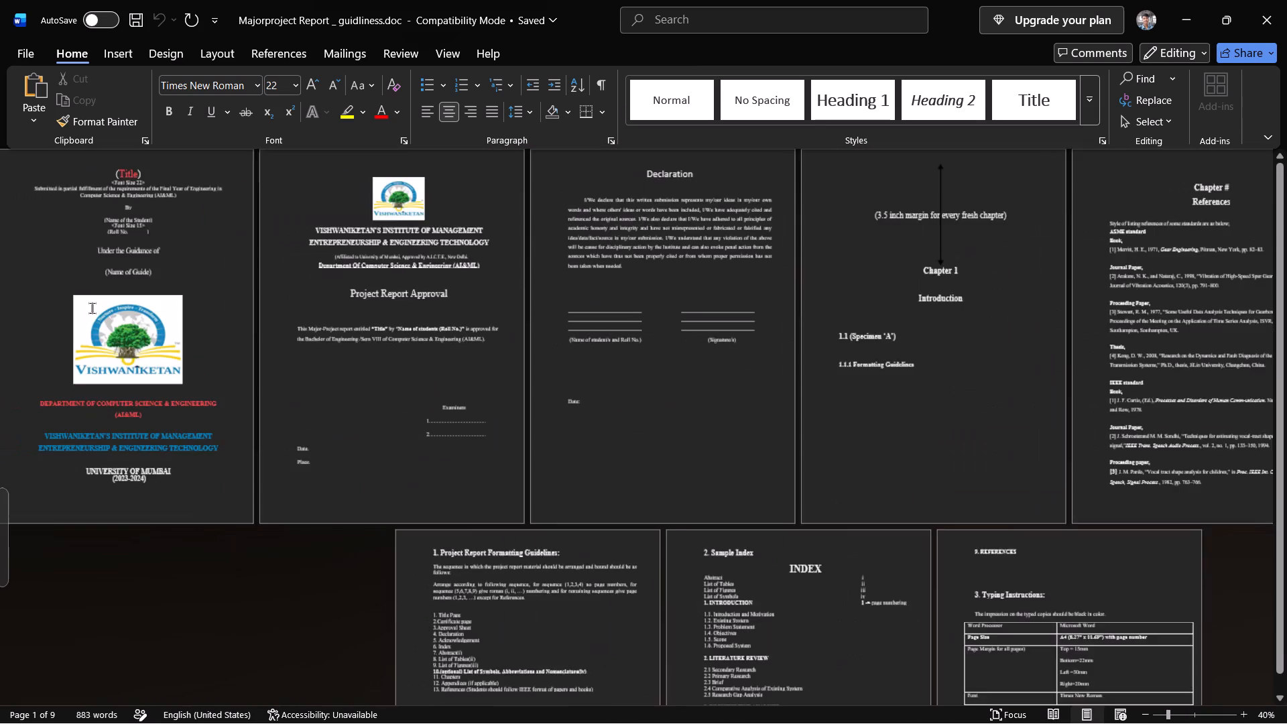
scroll(92, 308, up, 5)
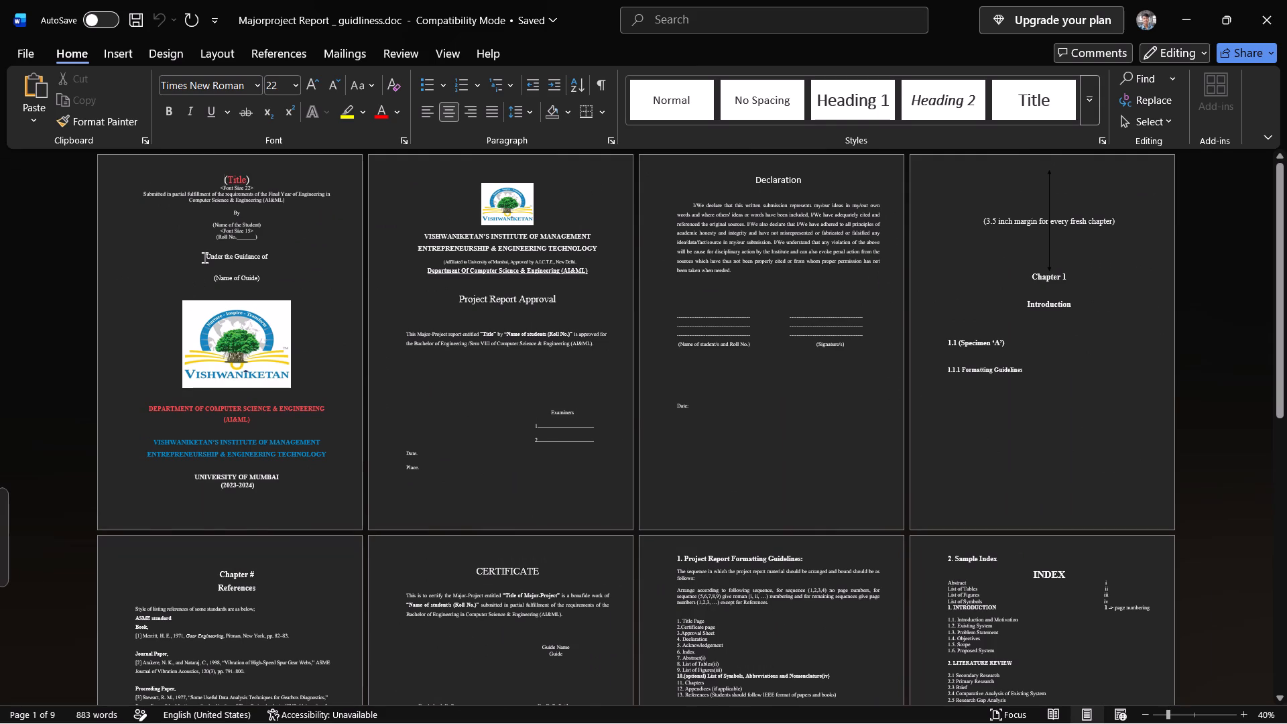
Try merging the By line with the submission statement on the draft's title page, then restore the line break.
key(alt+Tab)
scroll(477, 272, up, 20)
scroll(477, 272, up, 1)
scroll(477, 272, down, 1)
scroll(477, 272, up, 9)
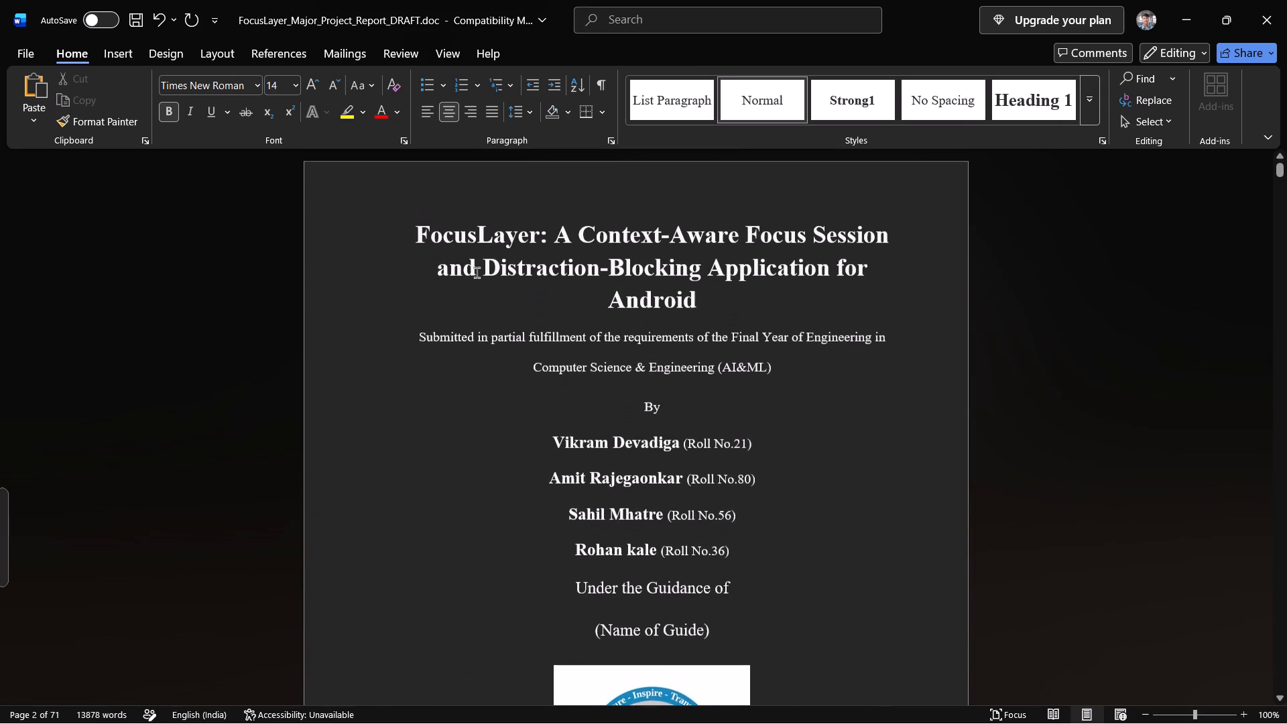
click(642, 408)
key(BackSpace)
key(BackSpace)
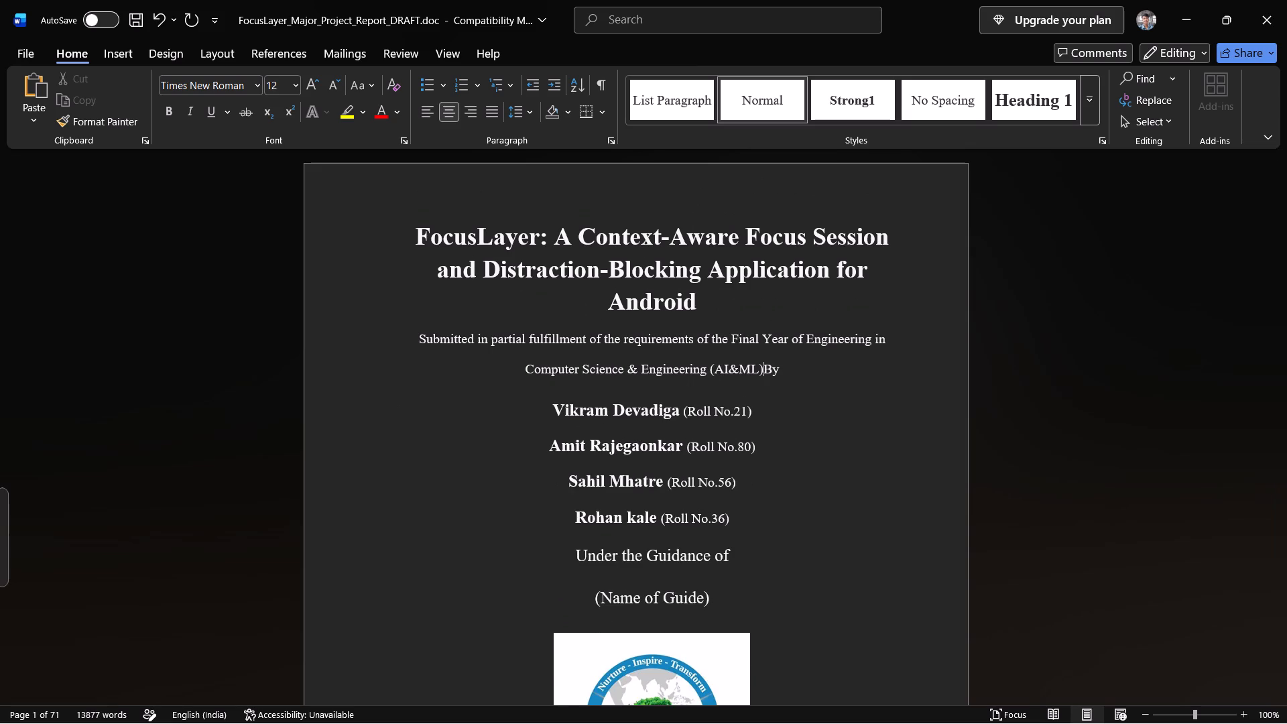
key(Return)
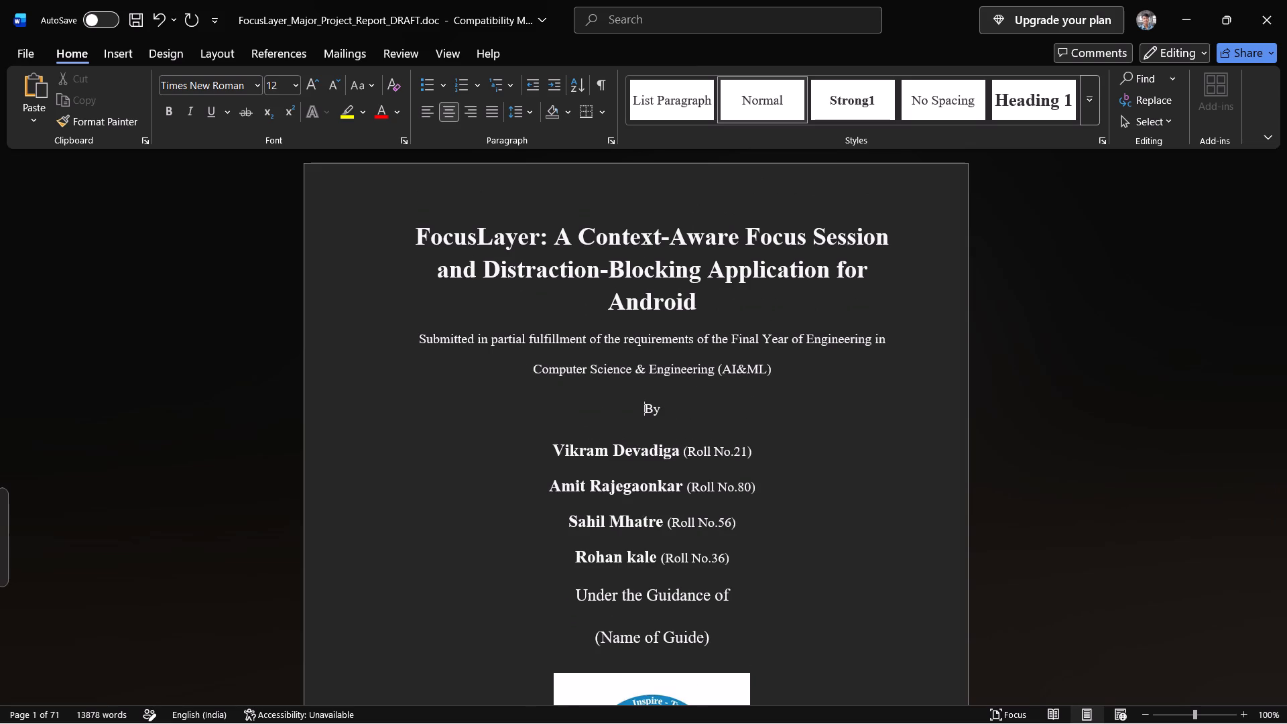
Join the (Name of Guide) placeholder onto the Under the Guidance of line, with a space between them.
scroll(666, 408, down, 7)
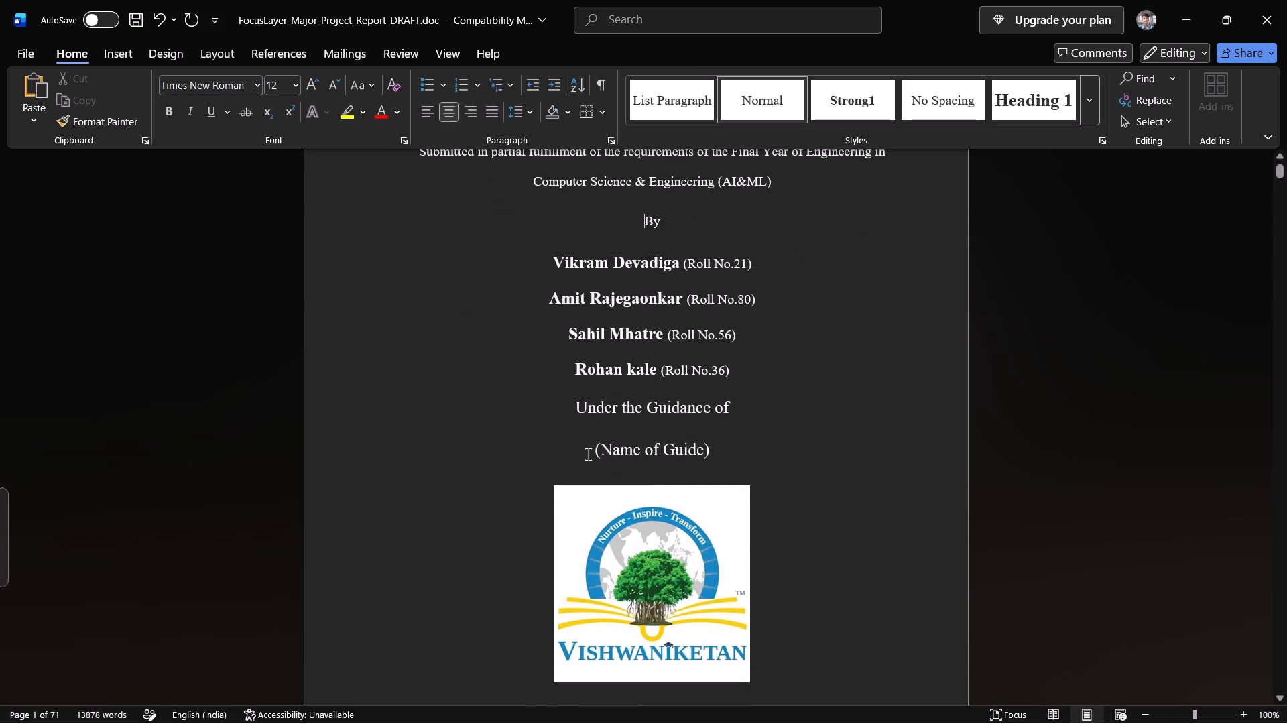
key(alt+Tab)
key(alt+Tab)
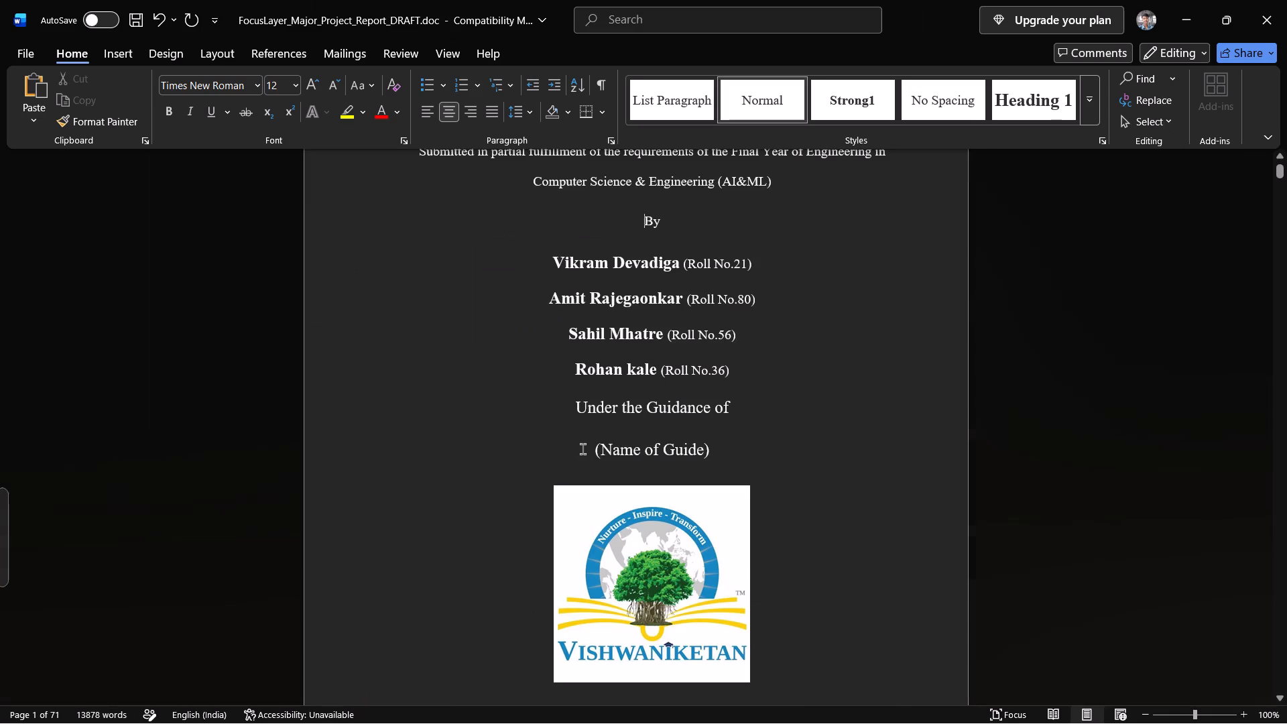
click(590, 448)
key(BackSpace)
key(BackSpace)
key(space)
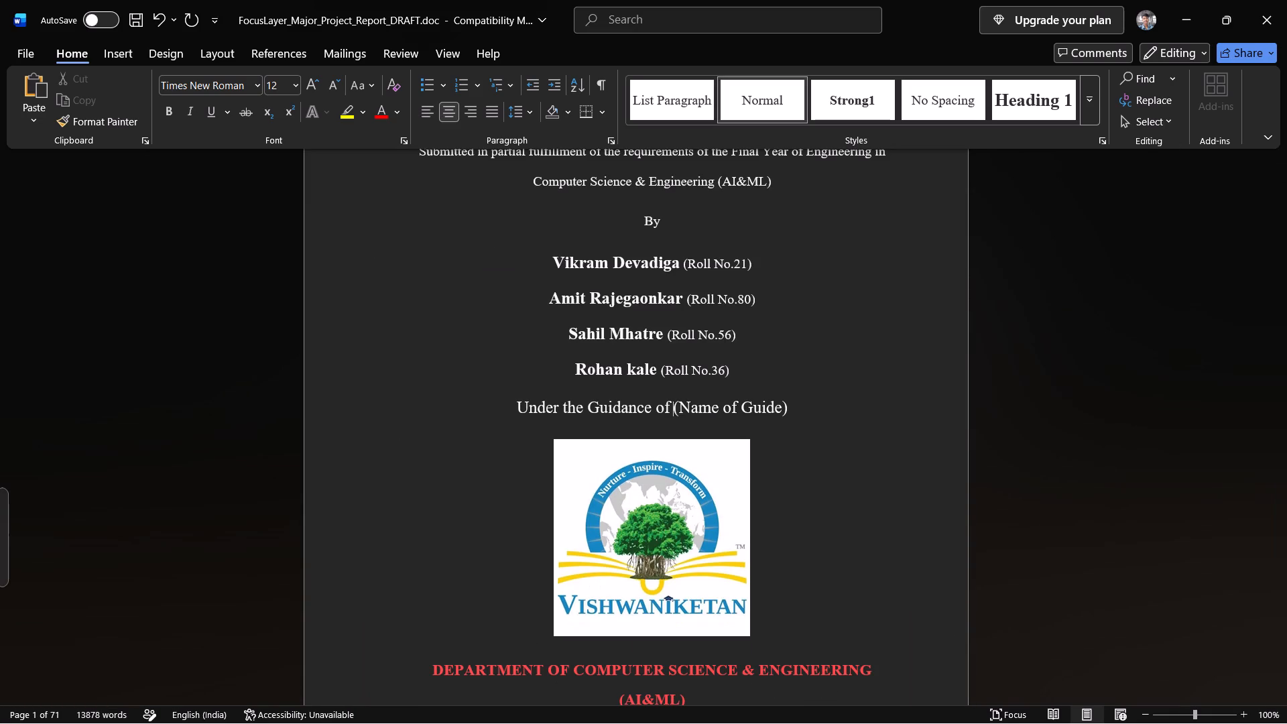
scroll(345, 468, down, 20)
scroll(347, 465, up, 1)
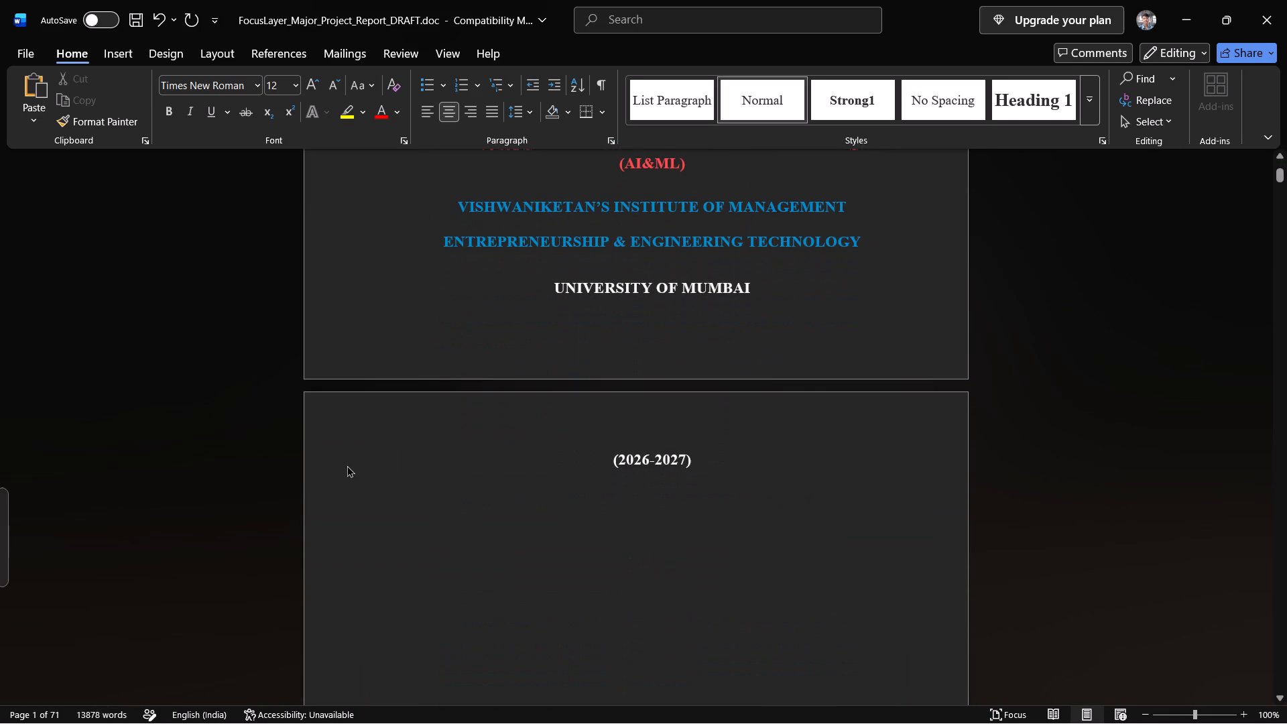
Move (2026-2027) up onto the UNIVERSITY OF MUMBAI line of the title page, with a space between them.
scroll(347, 465, up, 1)
click(611, 520)
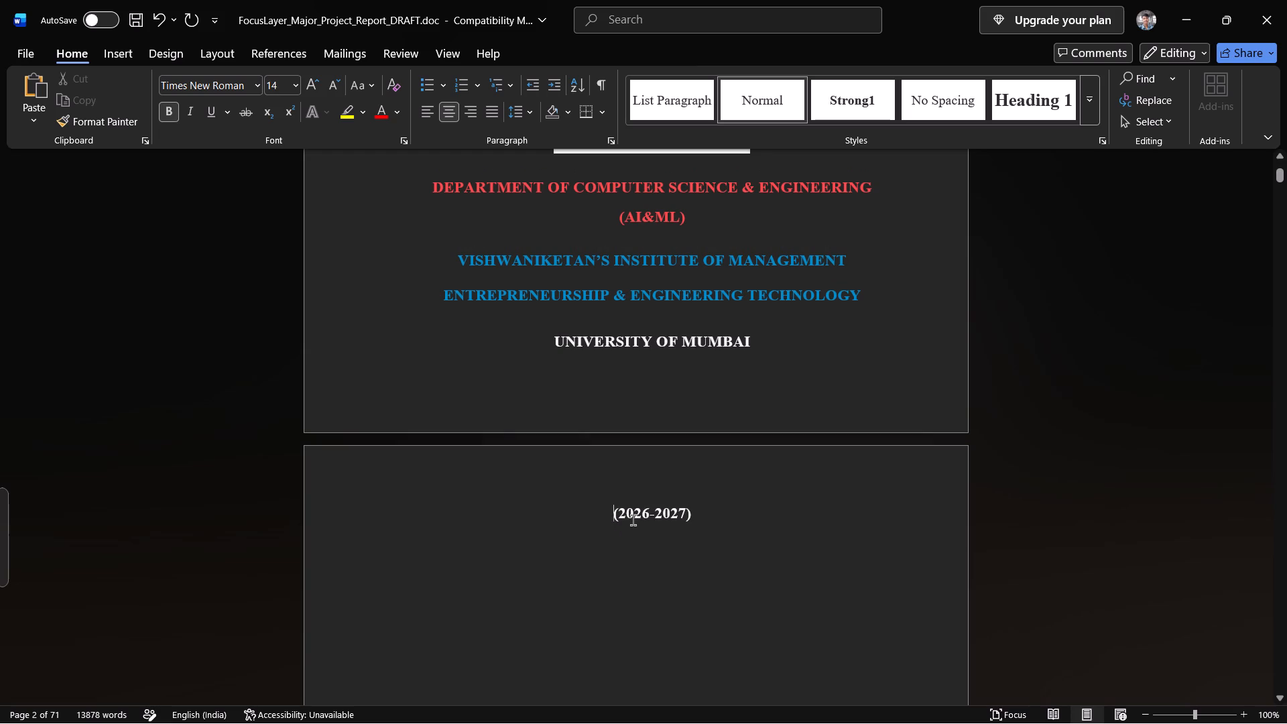
key(BackSpace)
key(BackSpace)
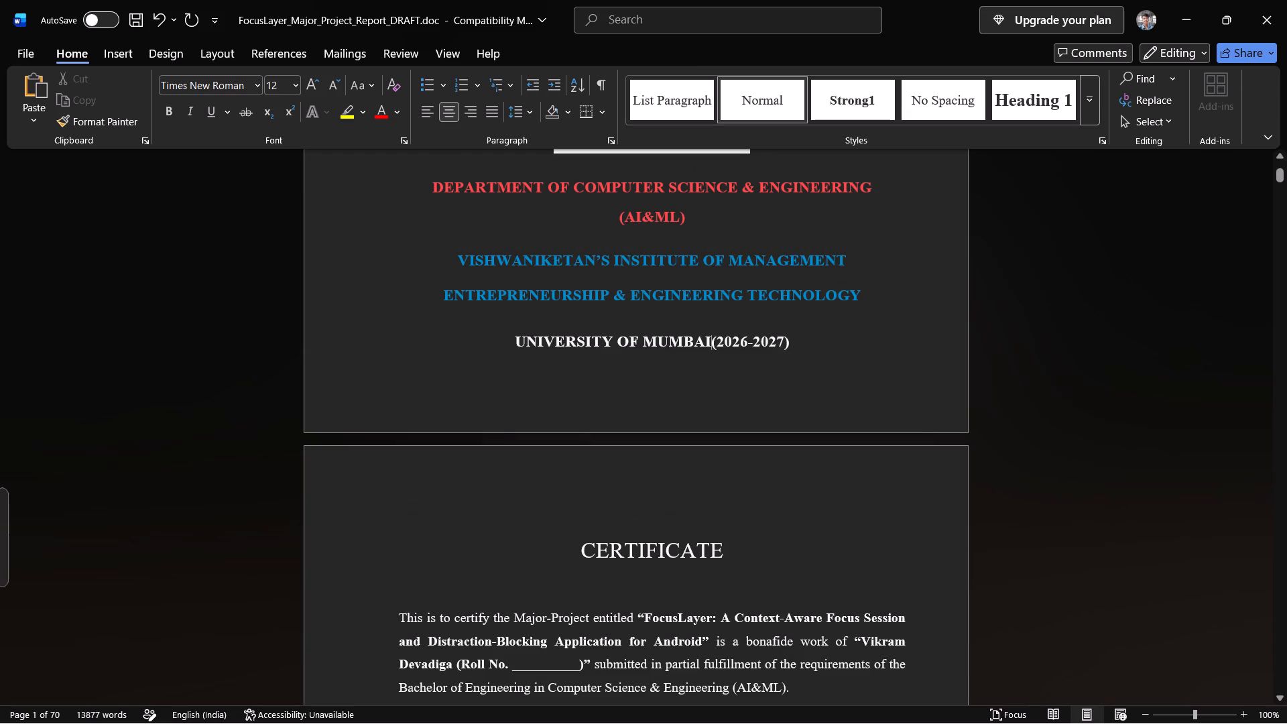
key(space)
scroll(633, 520, up, 13)
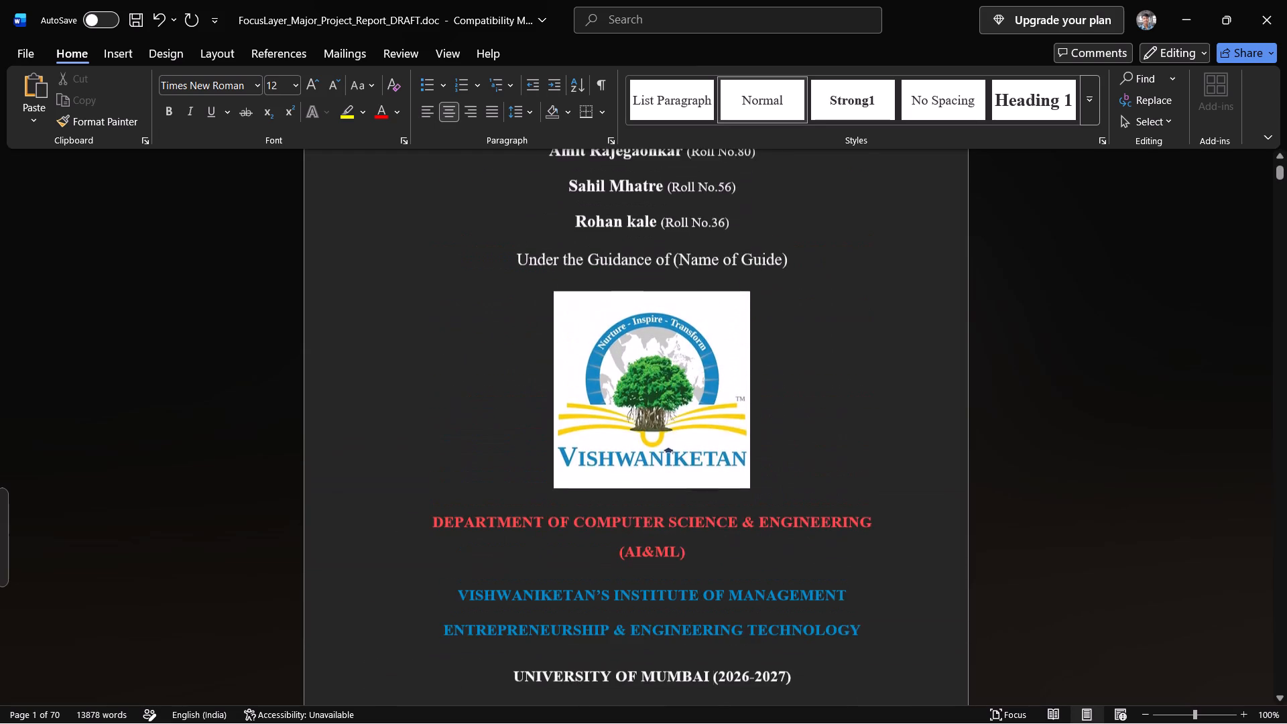
Copy the Head of Department line from the signature table on the draft's CERTIFICATE page.
scroll(858, 475, down, 20)
scroll(858, 475, down, 5)
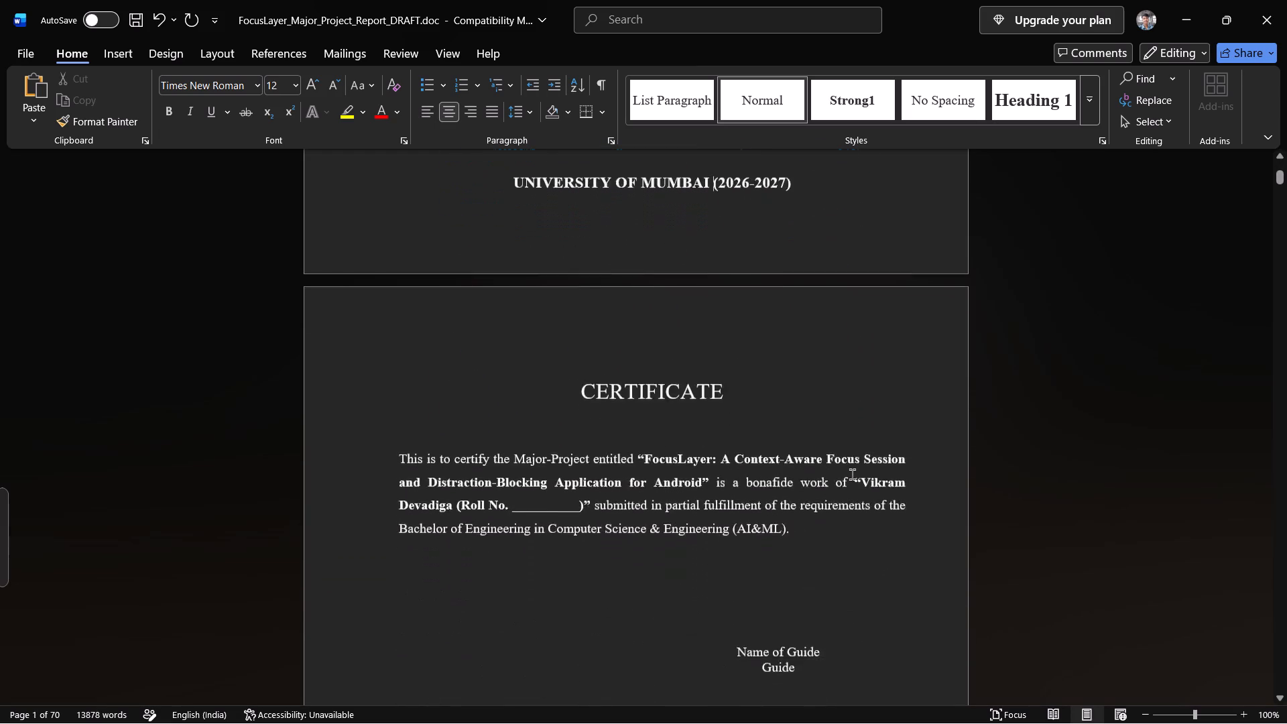
scroll(852, 474, down, 3)
click(1038, 514)
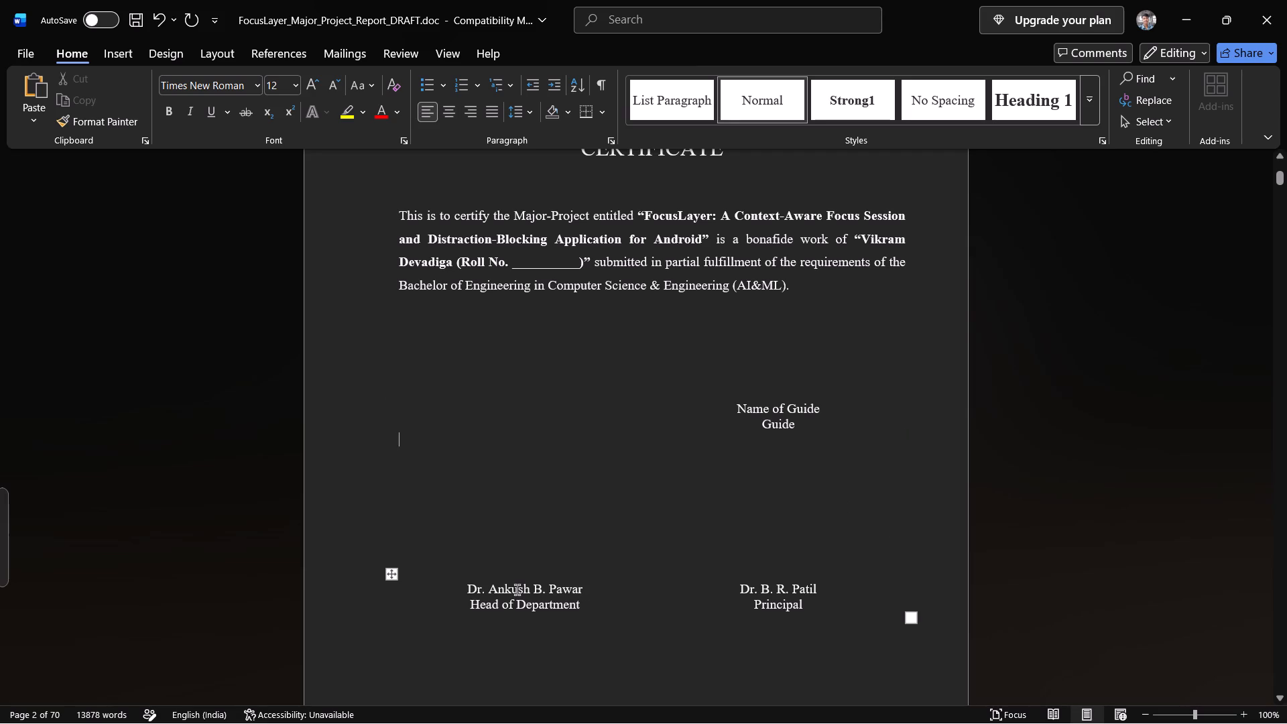
click(490, 601)
drag(490, 601, 529, 602)
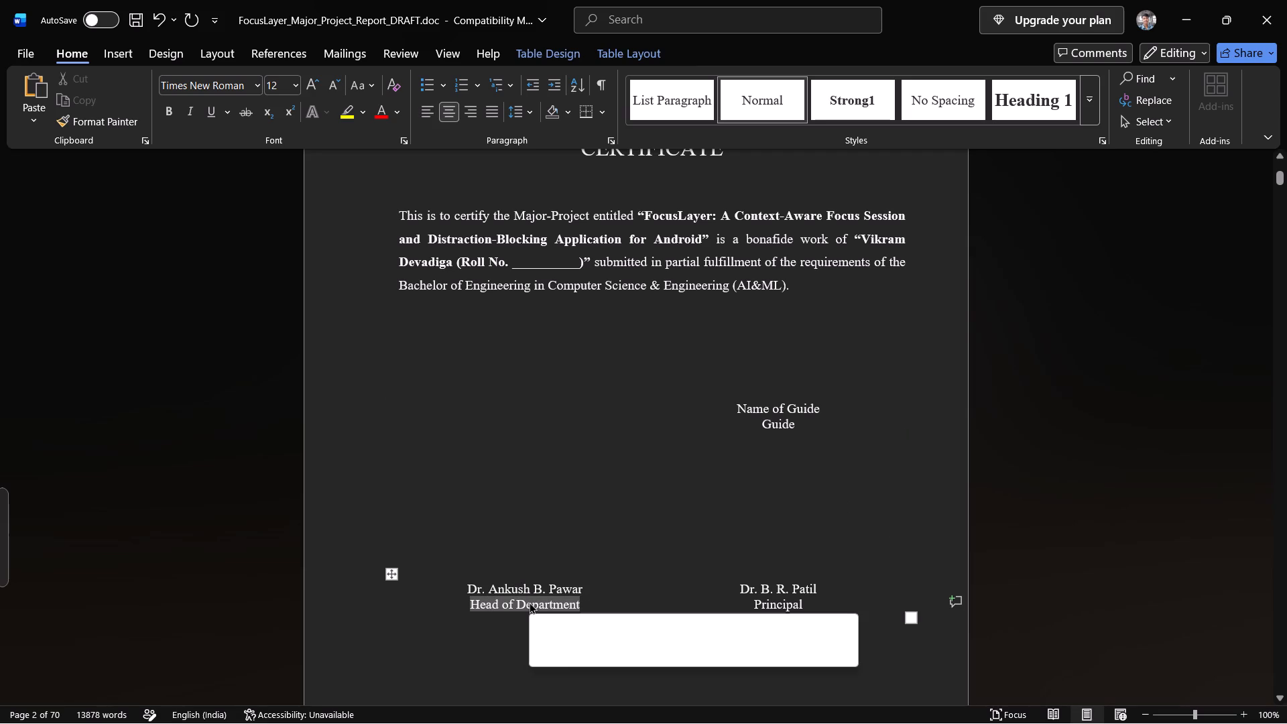
key(ctrl+c)
Switch from the report draft past the guidelines document to another open window.
key(alt+Tab)
key(alt+Tab)
key(alt+Tab)
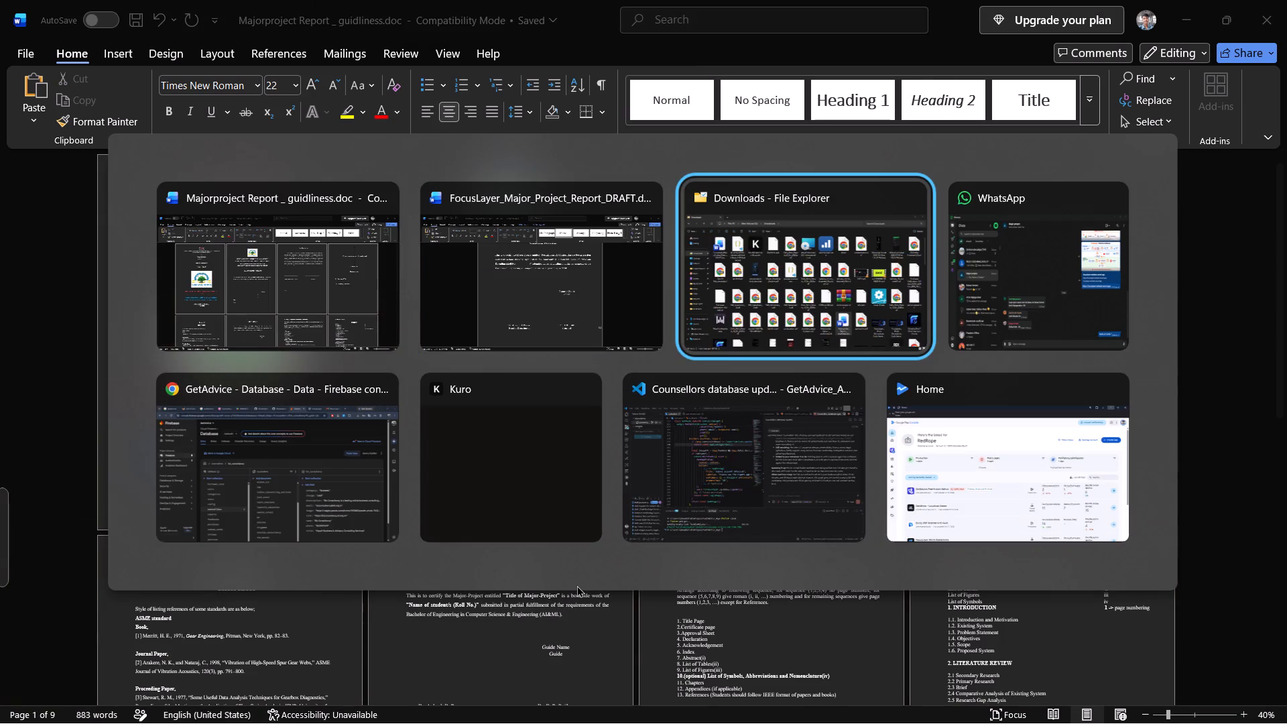
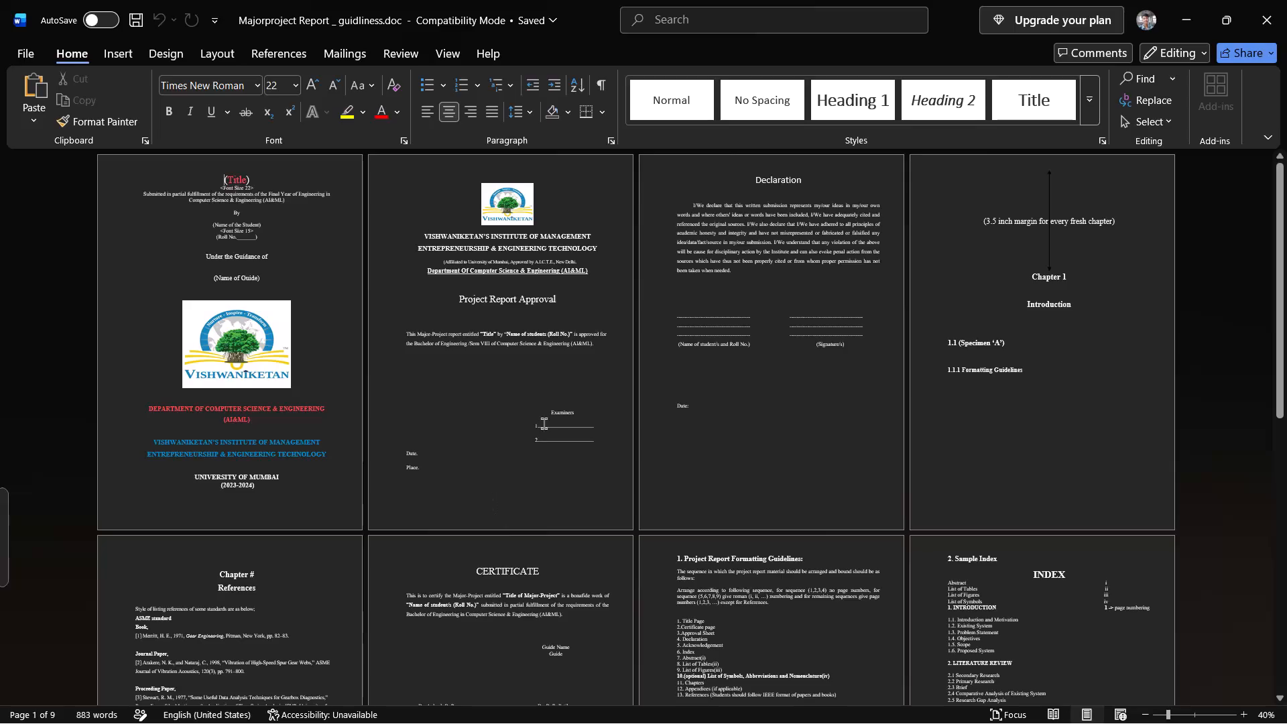
Compare the layout and order of the front pages in the guidelines document with the FocusLayer draft, viewing several pages at once.
ctrl+scroll(522, 425, up, 1)
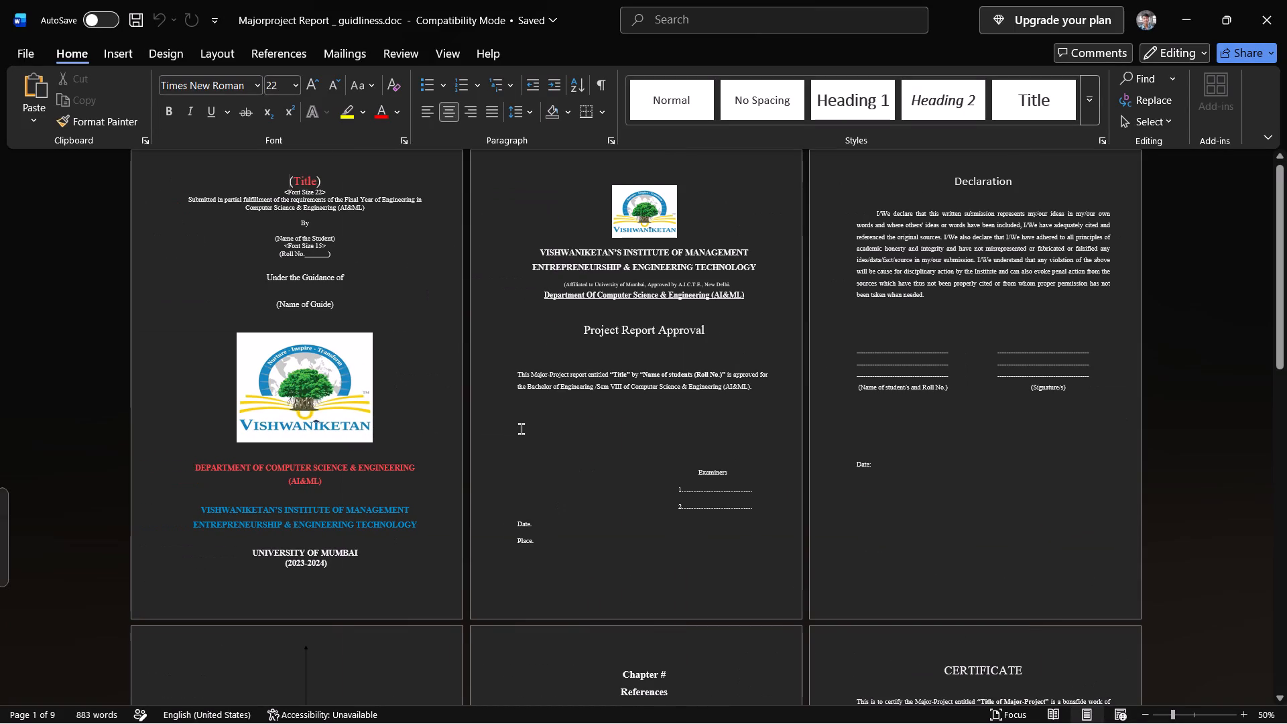
scroll(521, 428, up, 4)
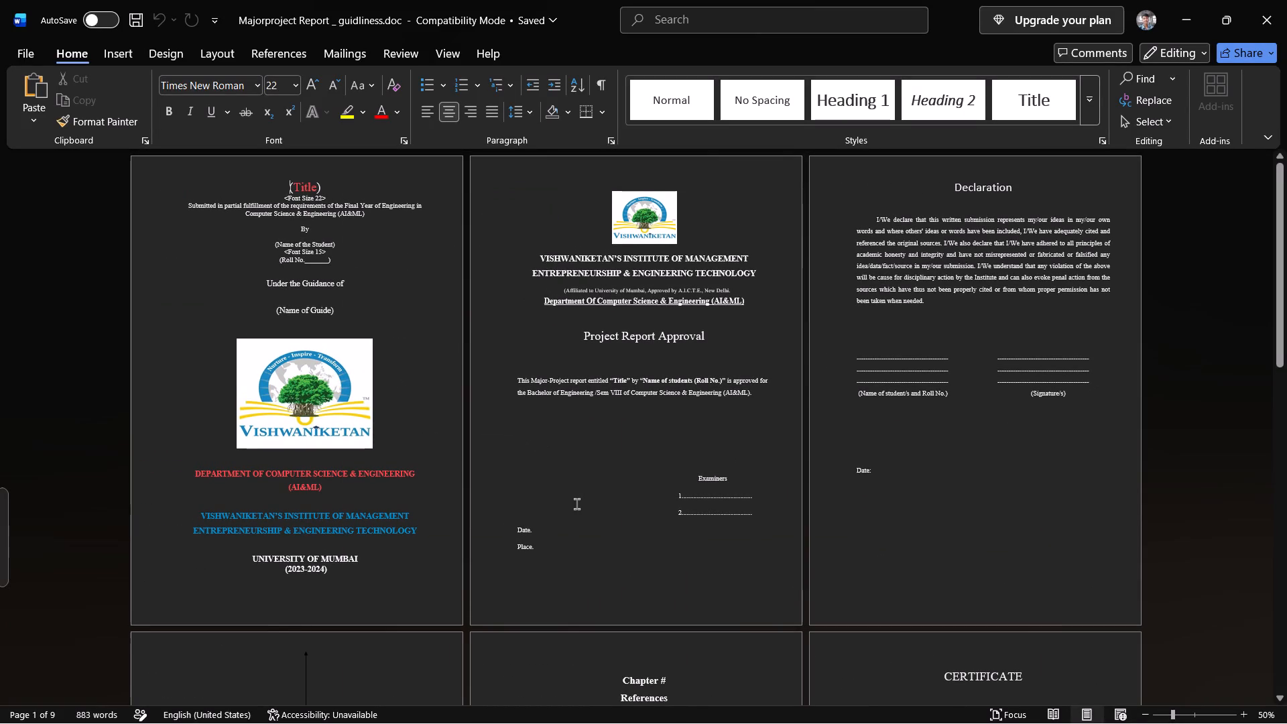
key(alt+Tab)
key(alt+Tab)
ctrl+scroll(580, 505, down, 1)
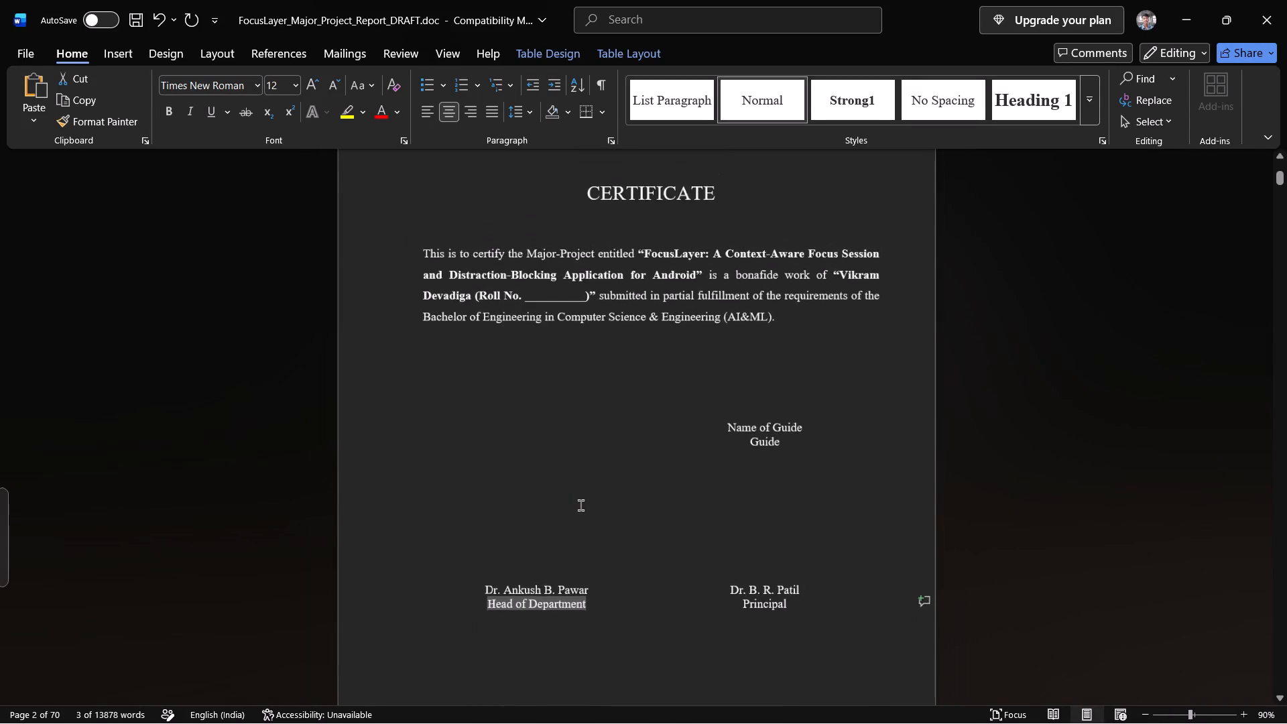
ctrl+scroll(580, 505, down, 5)
scroll(580, 505, down, 2)
scroll(580, 505, up, 5)
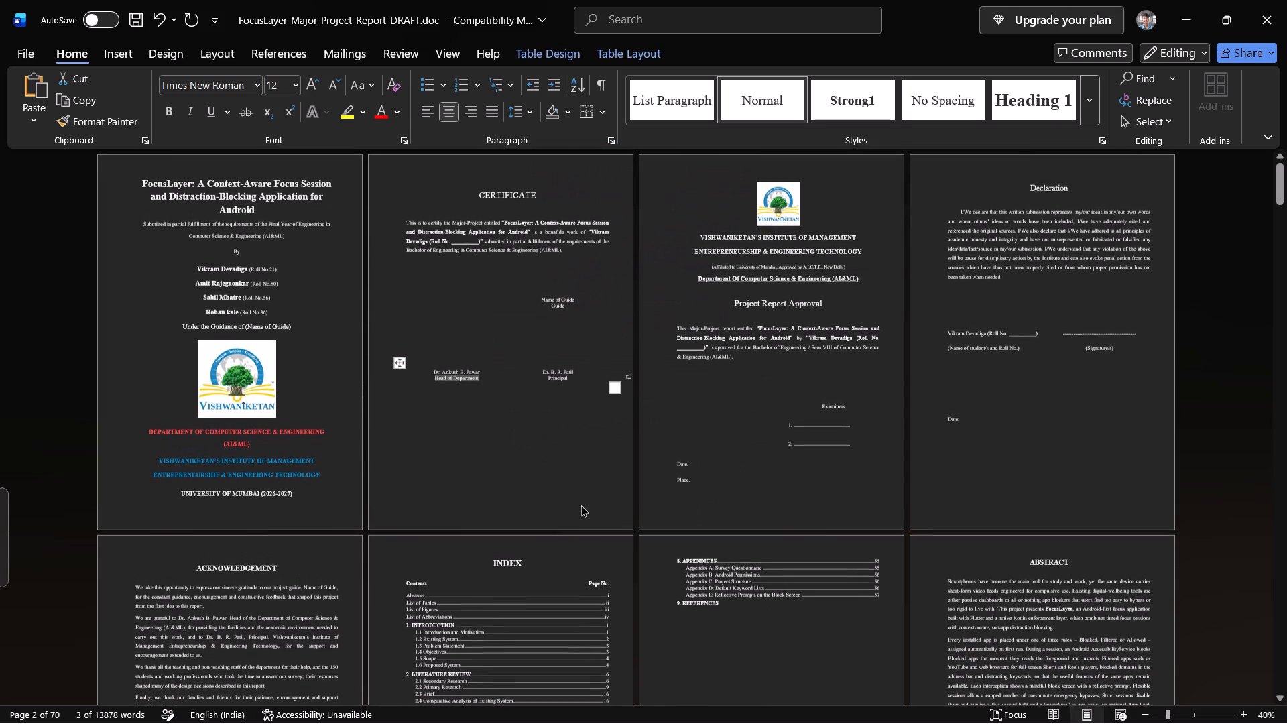
scroll(580, 505, up, 3)
key(alt+Tab)
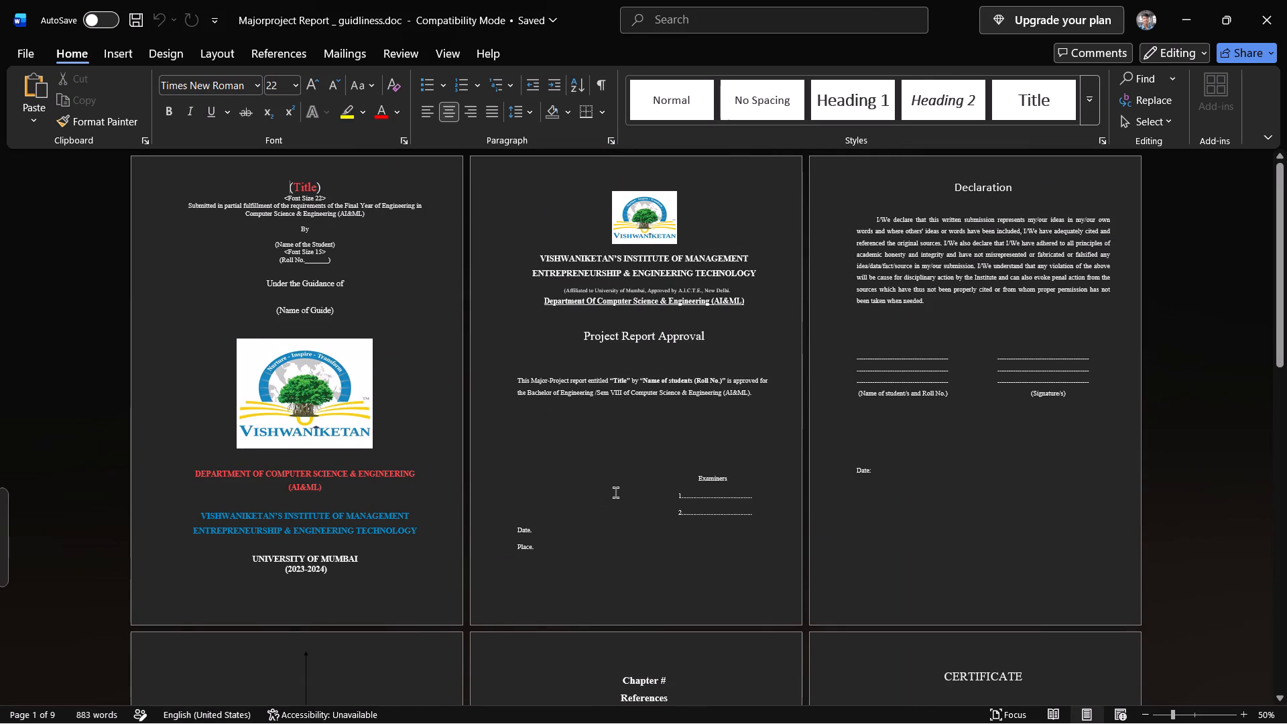
Compare the draft's title, certificate, approval and declaration pages with the corresponding front pages in the guidelines document.
key(alt+Tab)
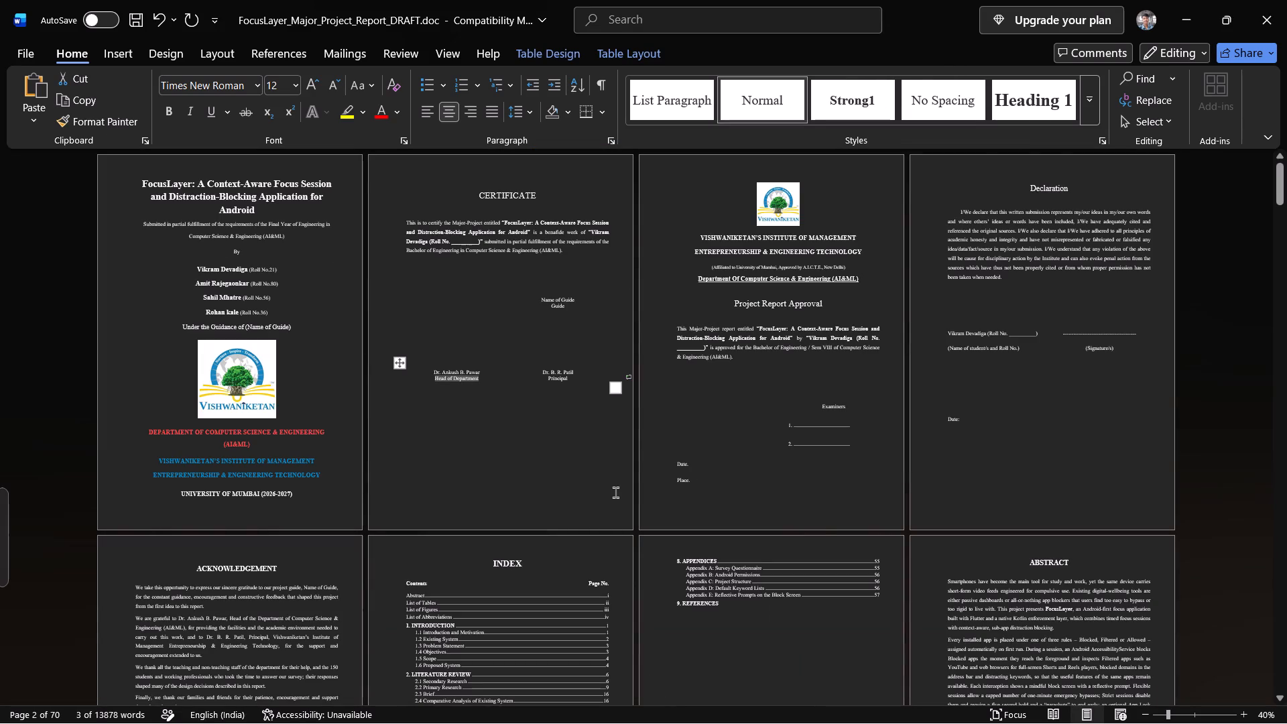
key(alt+Tab)
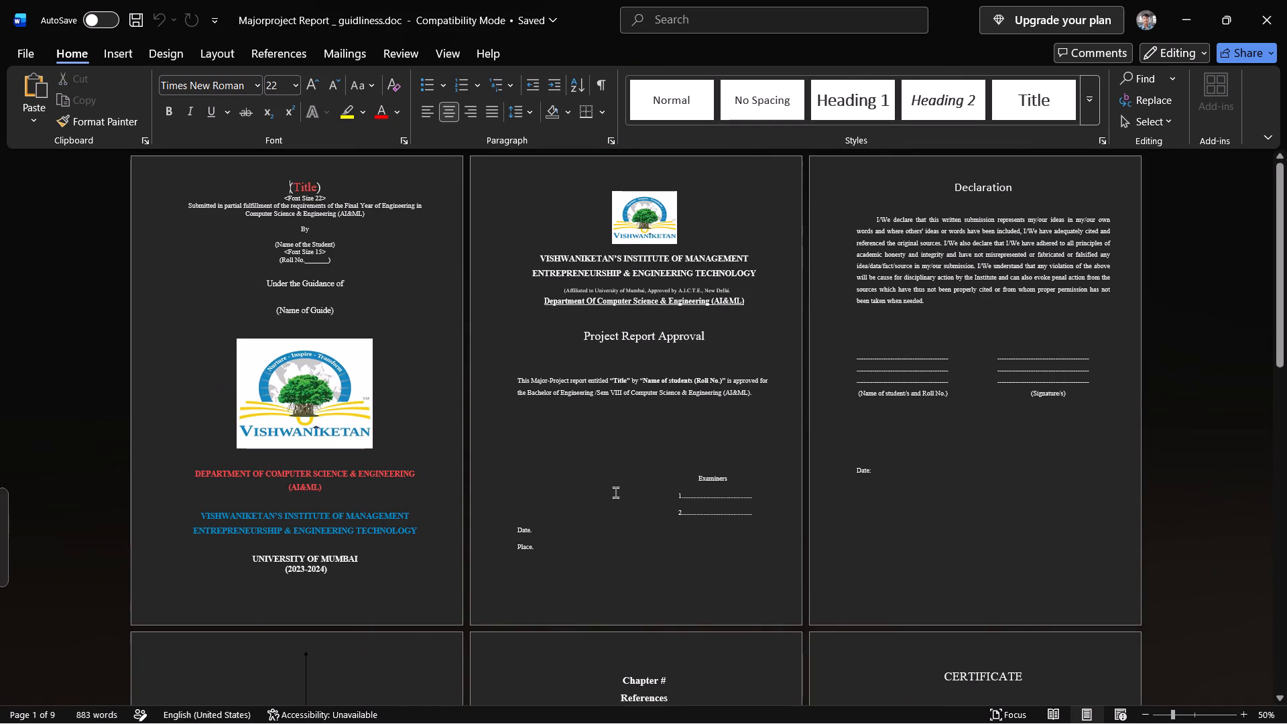
key(alt+Tab)
key(alt+Tab)
key(alt+Tab)
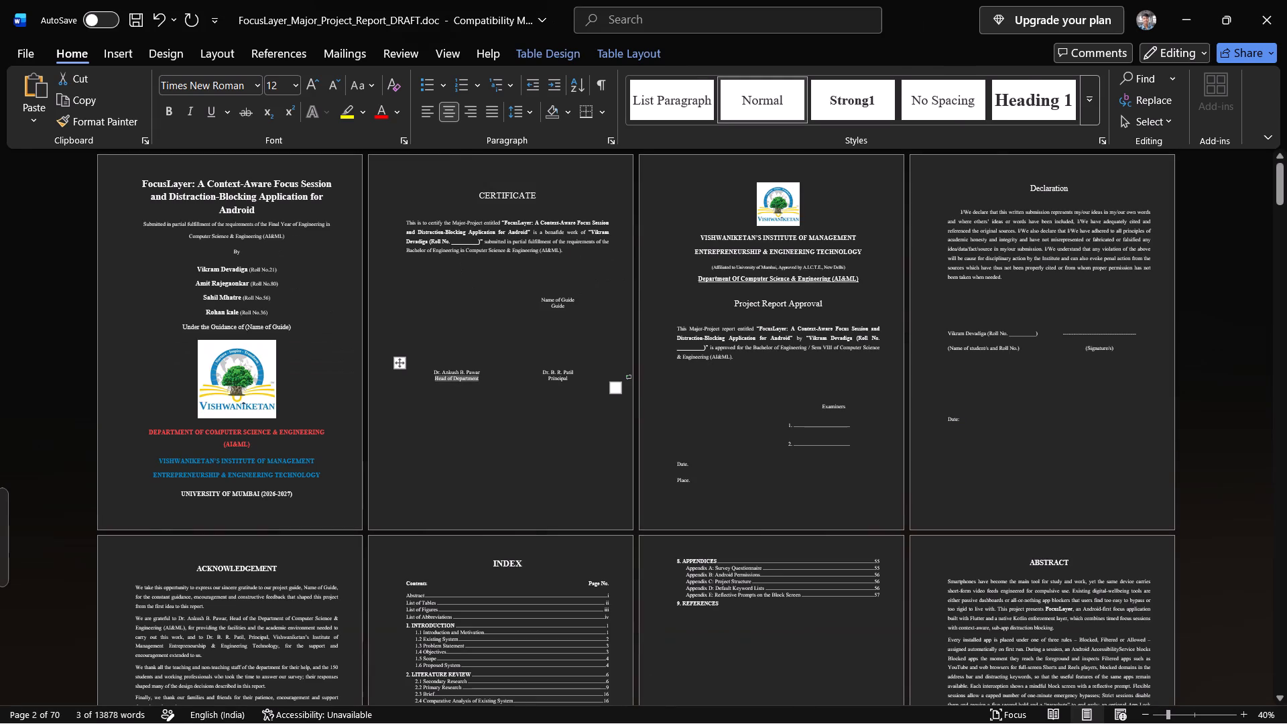
key(alt+Tab)
key(alt+Tab)
Replace the blank after Roll No. beside the student's name on the draft's Declaration page with 21, keeping the closing bracket.
ctrl+scroll(1034, 339, up, 5)
scroll(1034, 339, left, 4)
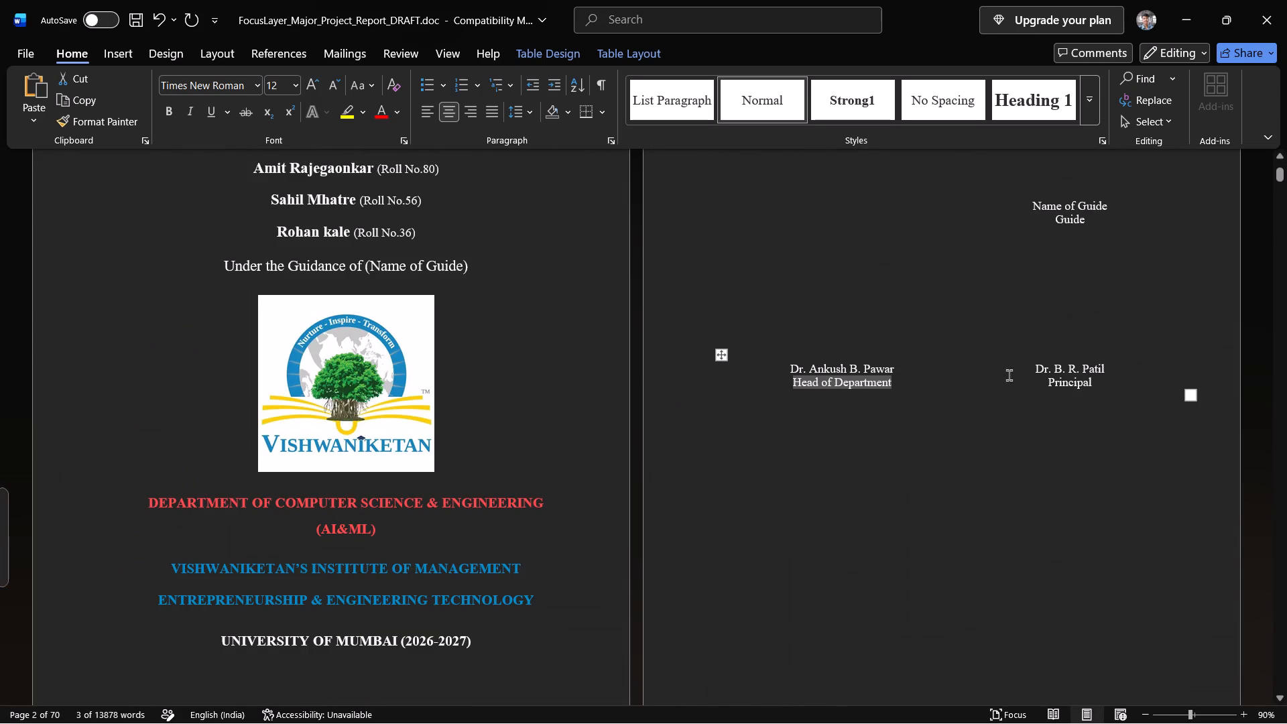
scroll(987, 406, down, 20)
scroll(987, 406, down, 7)
click(861, 488)
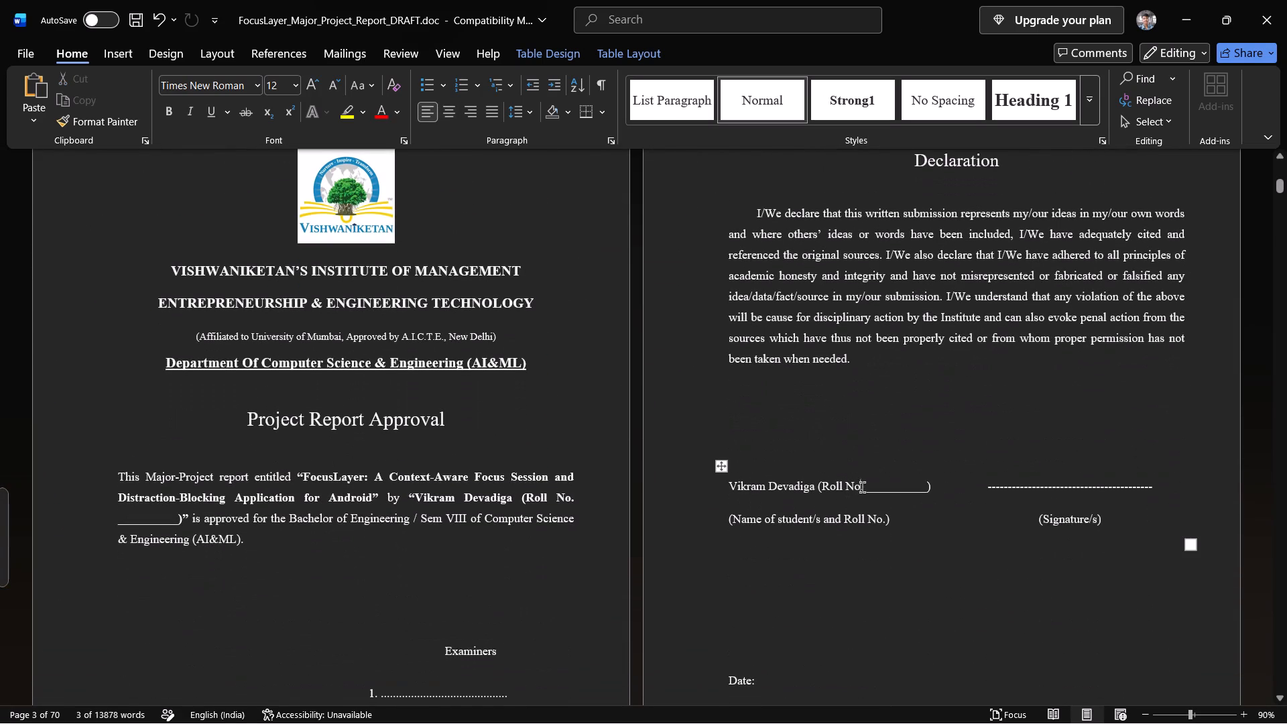
click(894, 487)
double_click(894, 487)
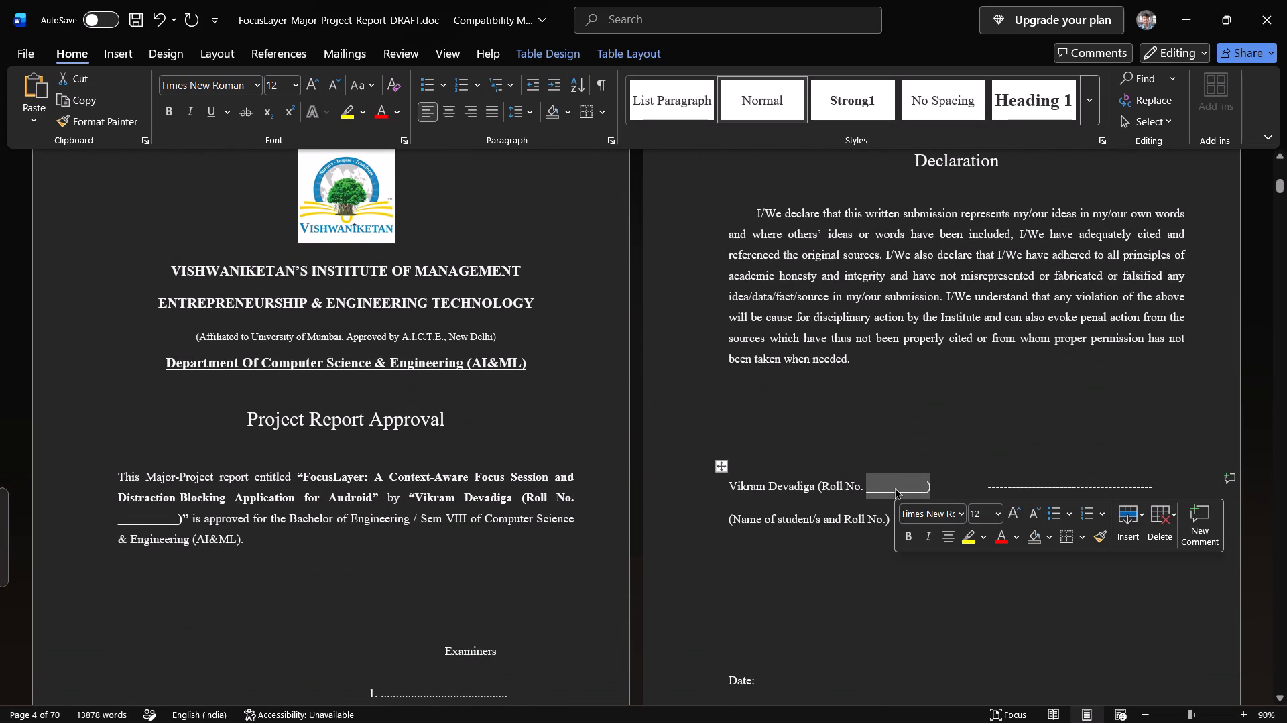
key(BackSpace)
key(Right)
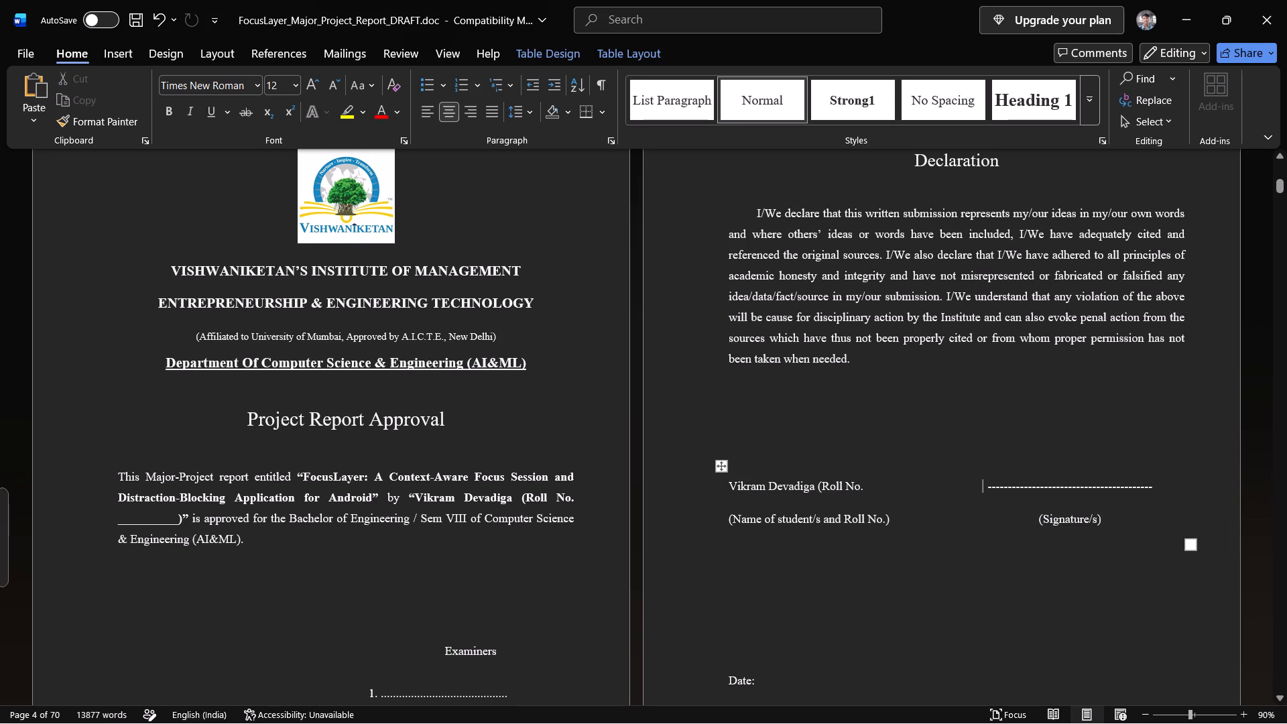
key(ctrl+z)
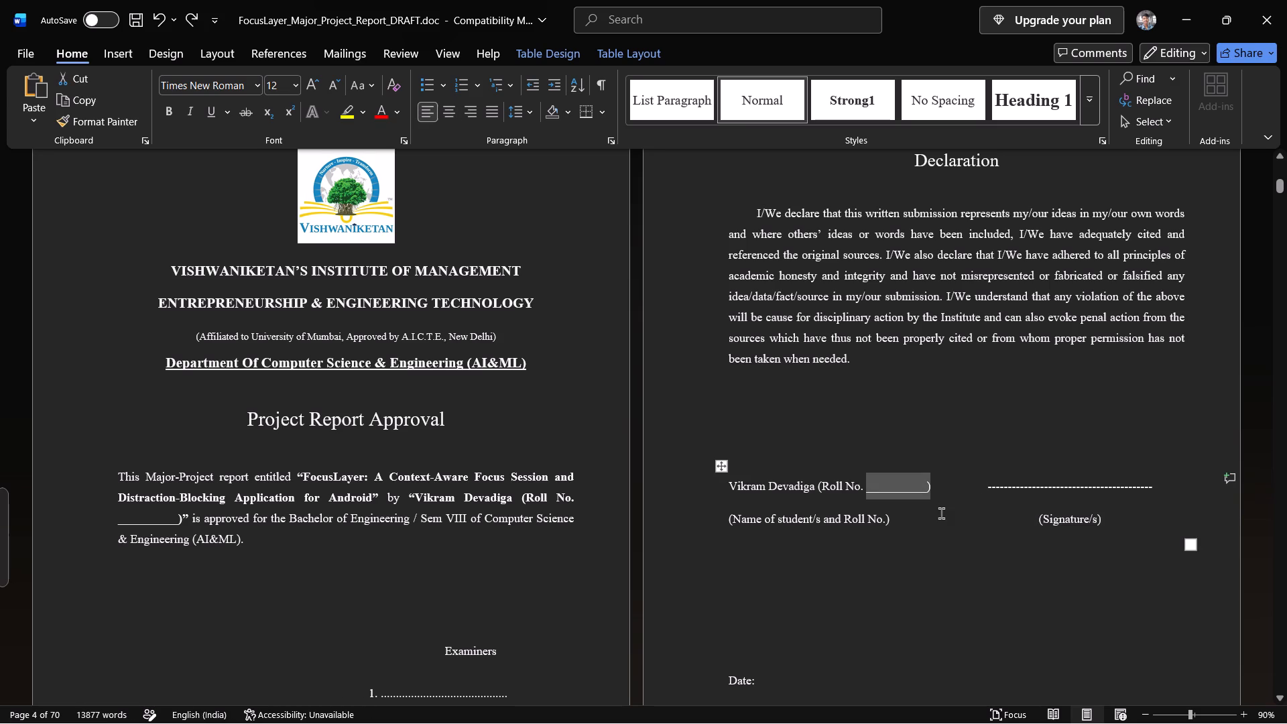
key(Left)
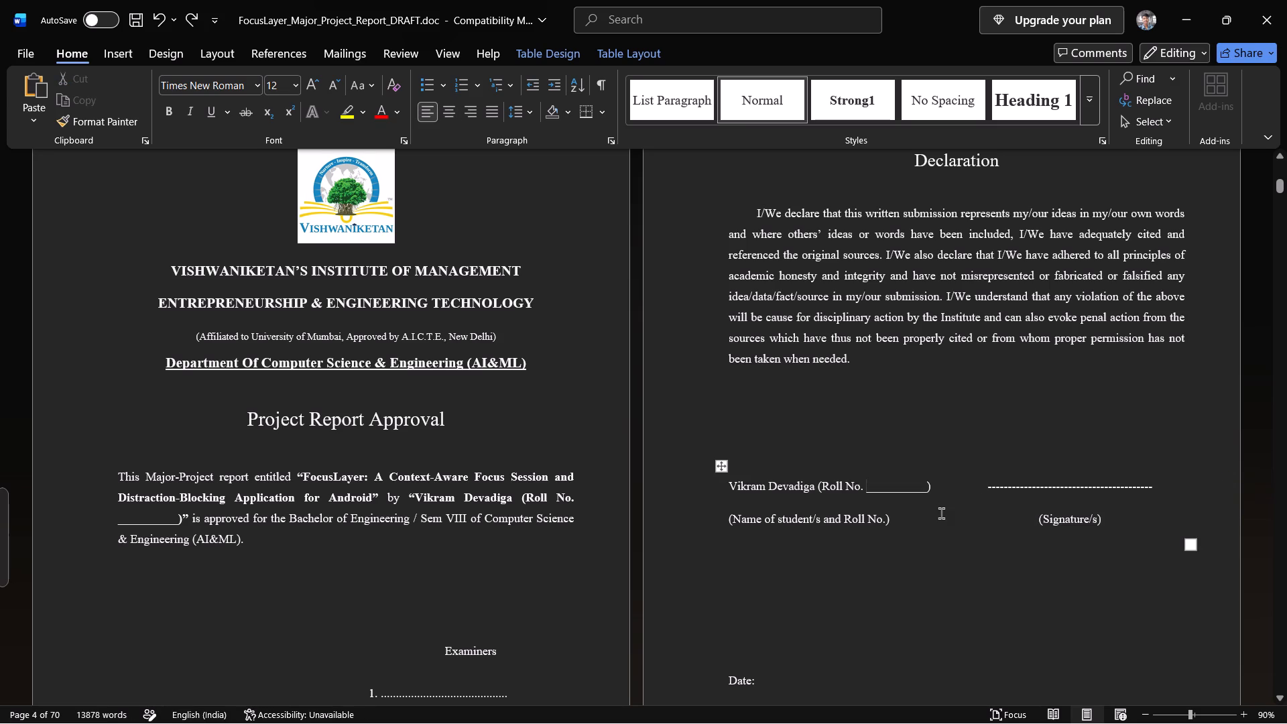
key(ctrl+Right)
key(Left)
key(ctrl+BackSpace)
text(21)
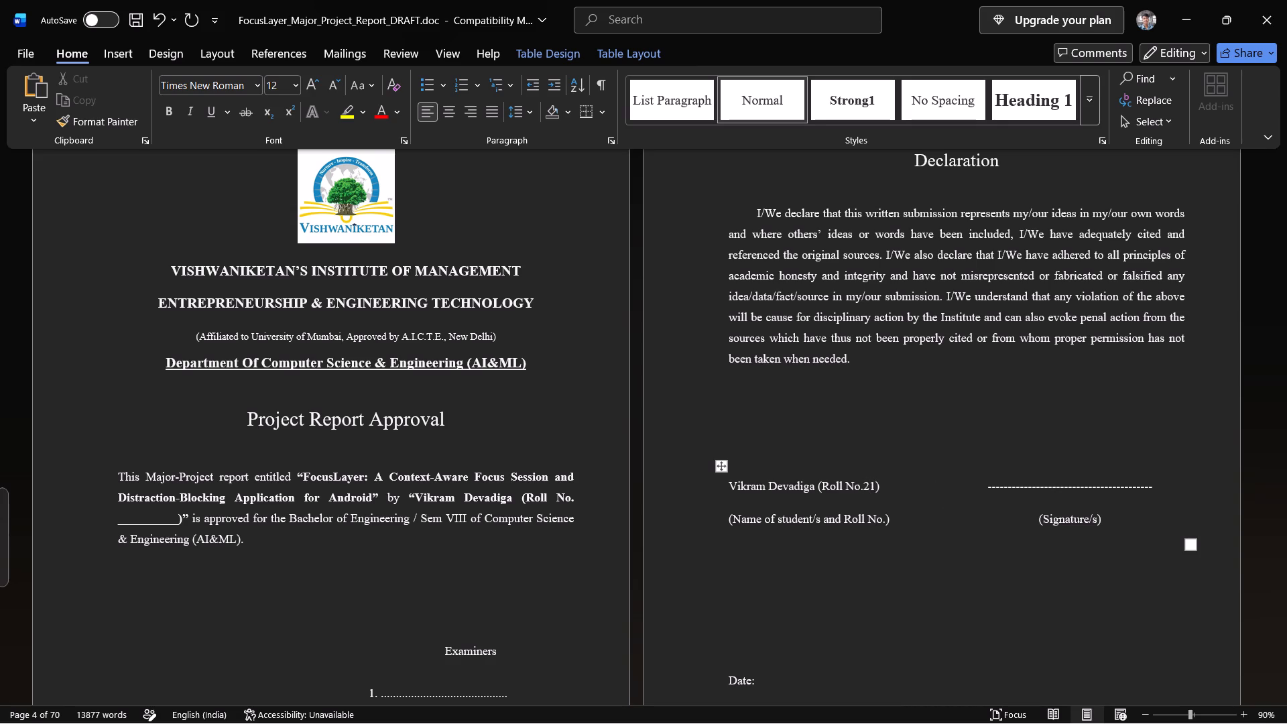
Paste the four copied student names with roll numbers 21, 80, 56 and 36 beneath the existing student line on the Declaration page.
click(885, 491)
key(Return)
key(ctrl+v)
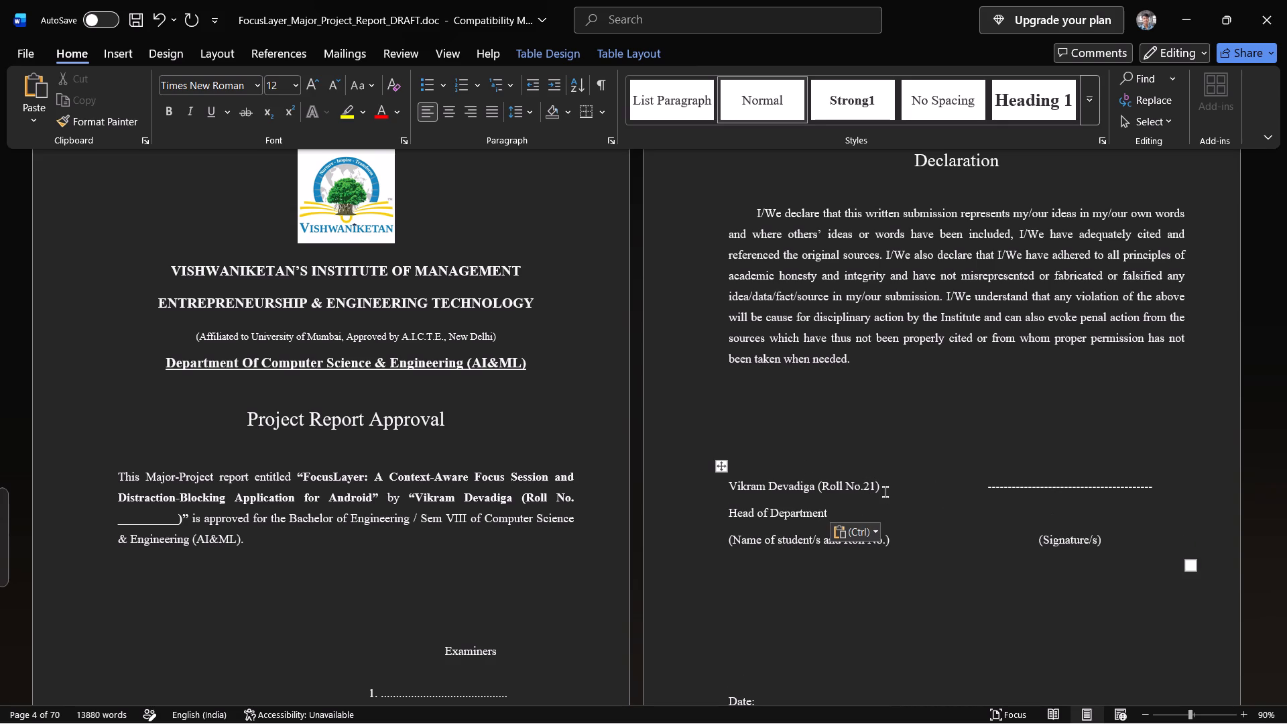
key(ctrl+z)
key(super+v)
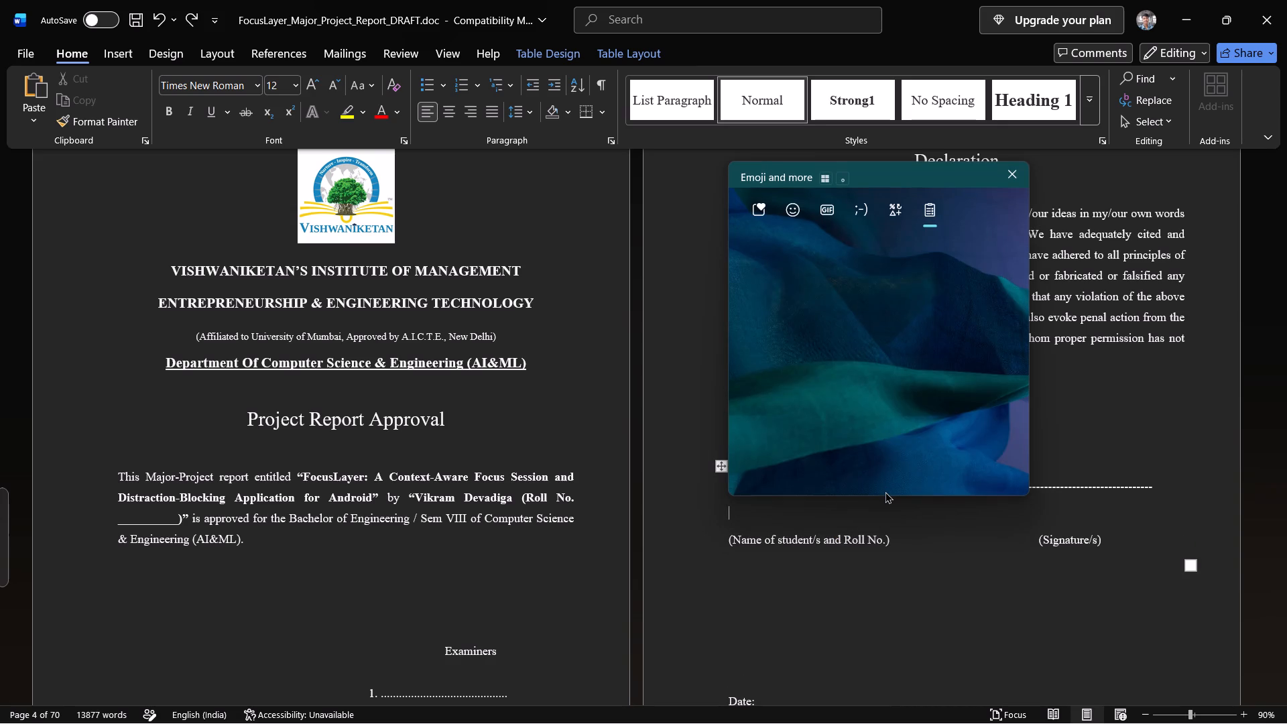
key(Down)
key(Down)
key(Return)
key(ctrl+v)
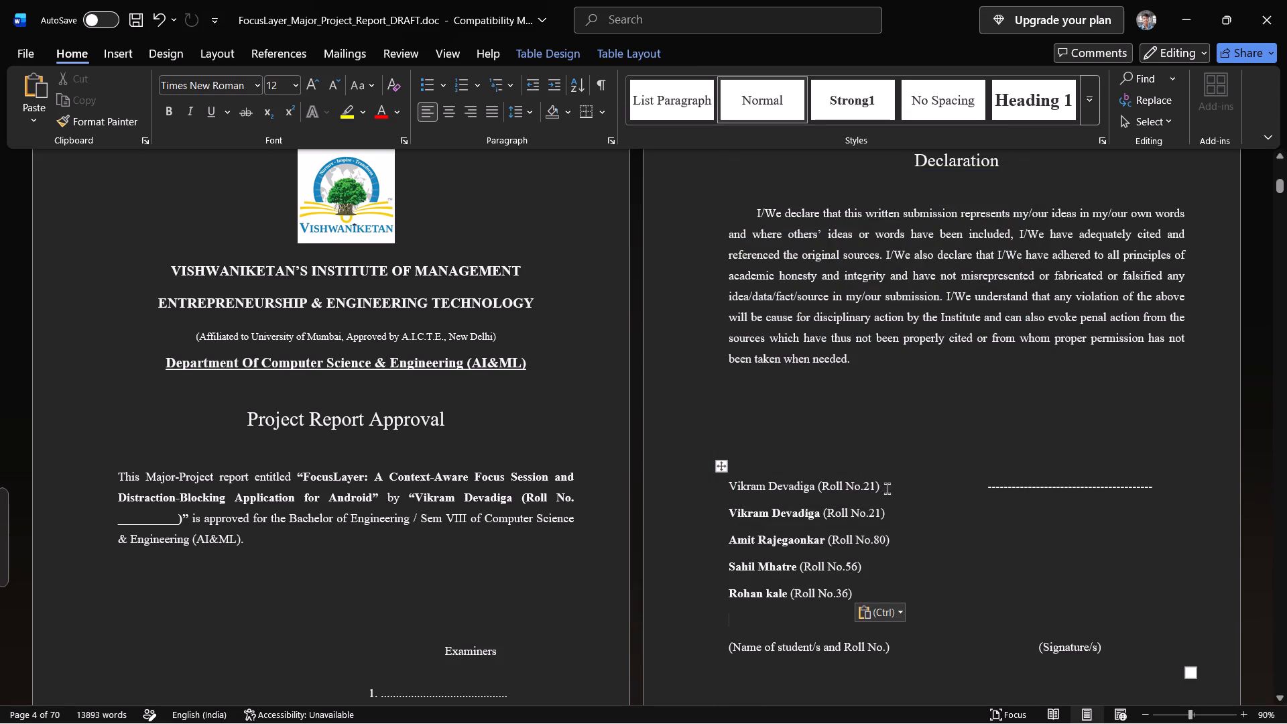
Delete the original unbolded student name and Roll No. line above the pasted list on the Declaration page.
drag(887, 488, 830, 486)
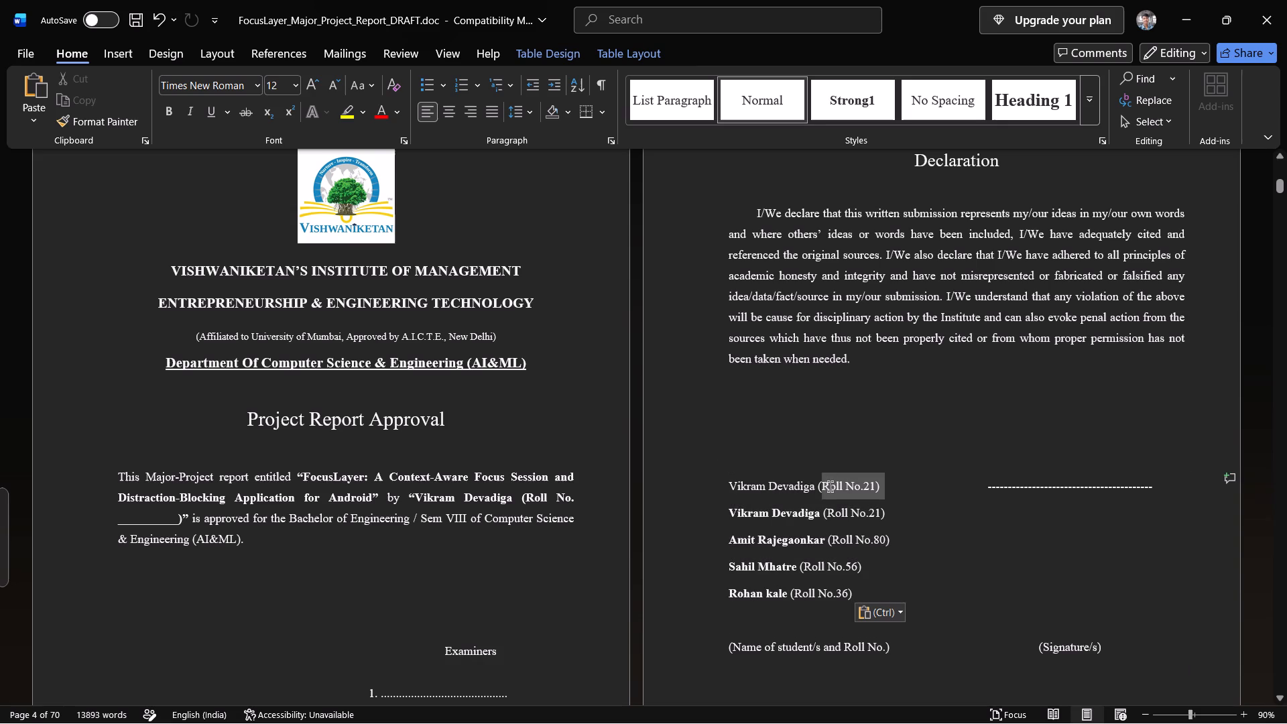
drag(830, 486, 709, 475)
key(BackSpace)
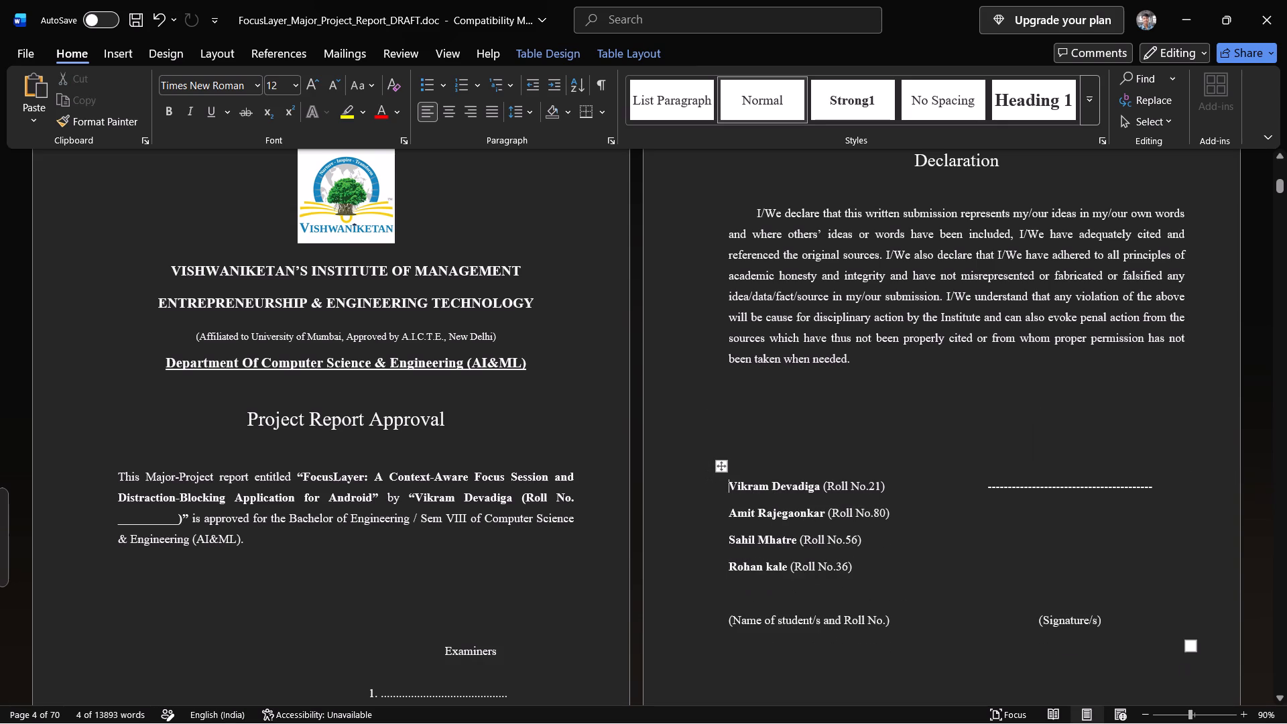
key(BackSpace)
Switch to the Majorproject Report guidelines document to view its front pages, including the Declaration layout.
key(alt+Tab)
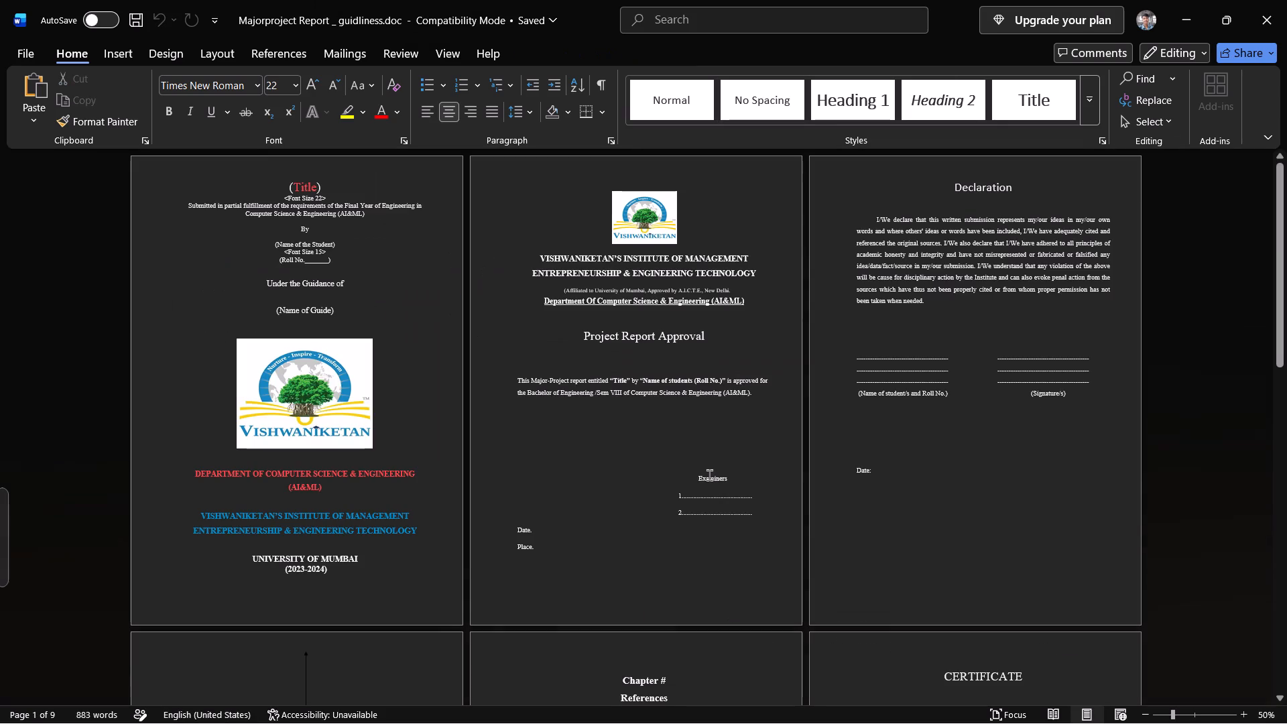
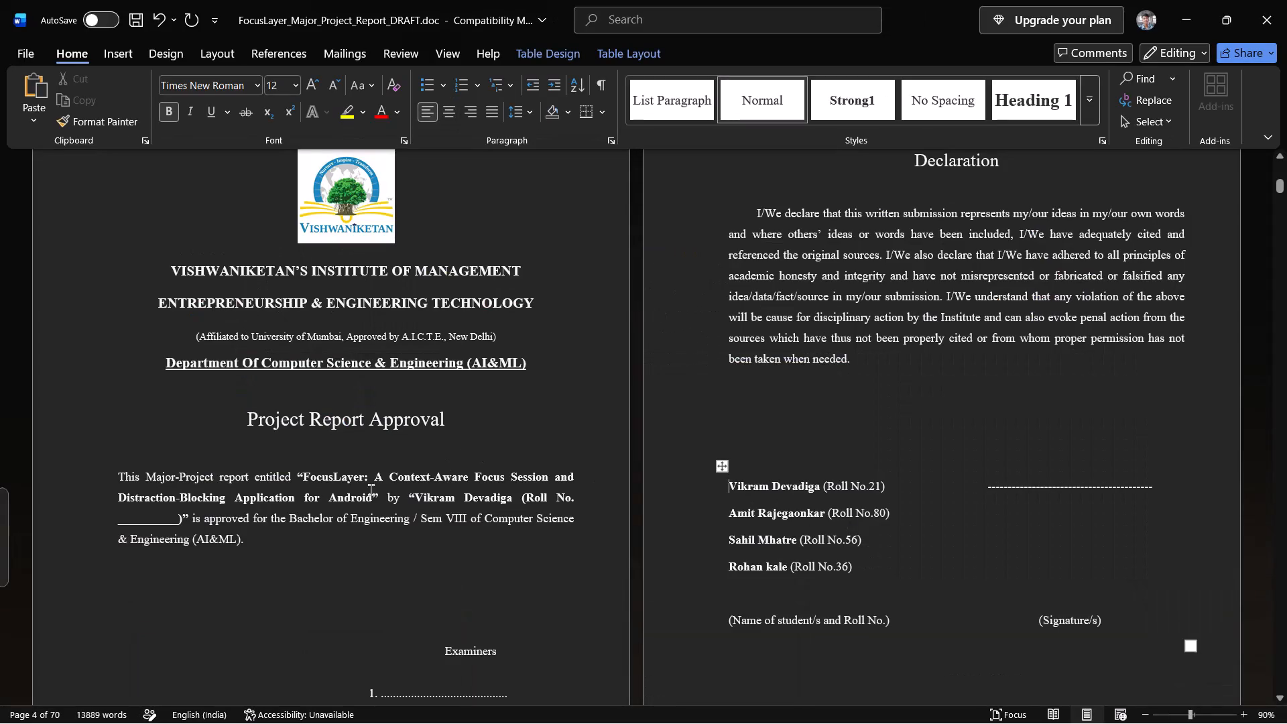
Replace the Name of Guide placeholder on the draft's Certificate page with the copied professor's name, keeping Guide on the line below.
scroll(344, 509, up, 16)
scroll(344, 509, down, 1)
scroll(344, 509, up, 14)
scroll(344, 509, down, 2)
scroll(344, 509, up, 9)
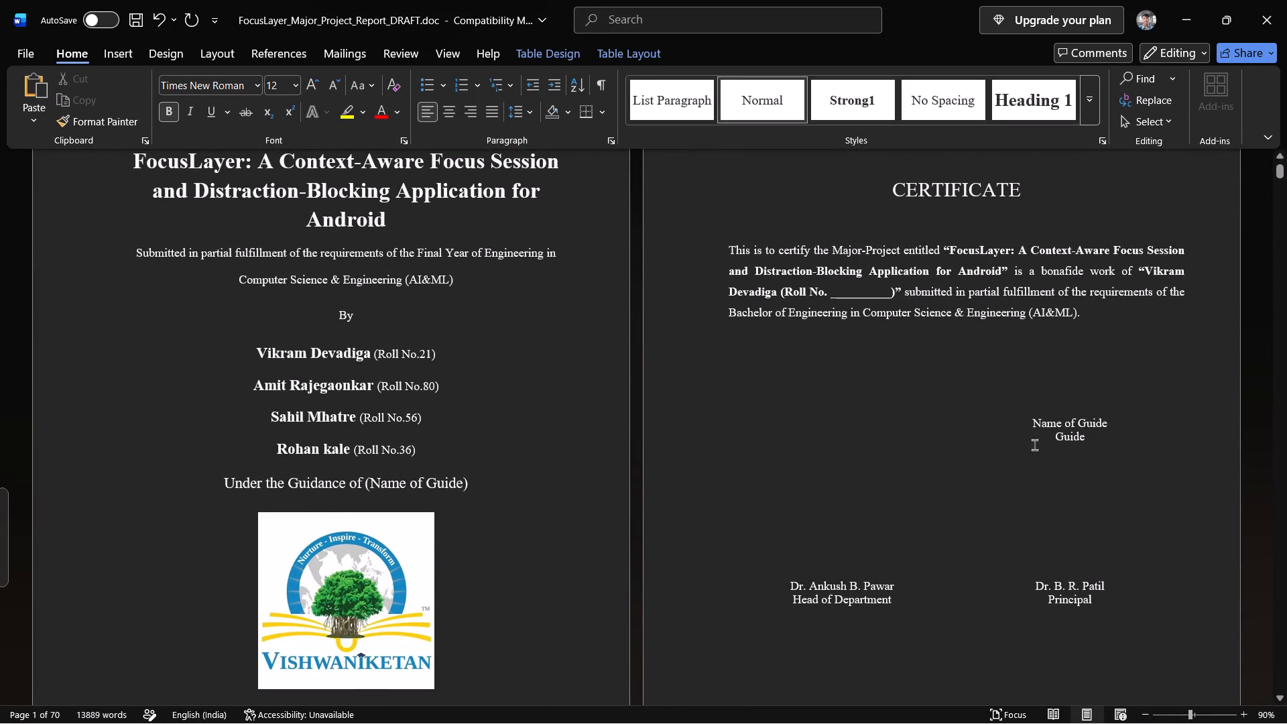
triple_click(1064, 421)
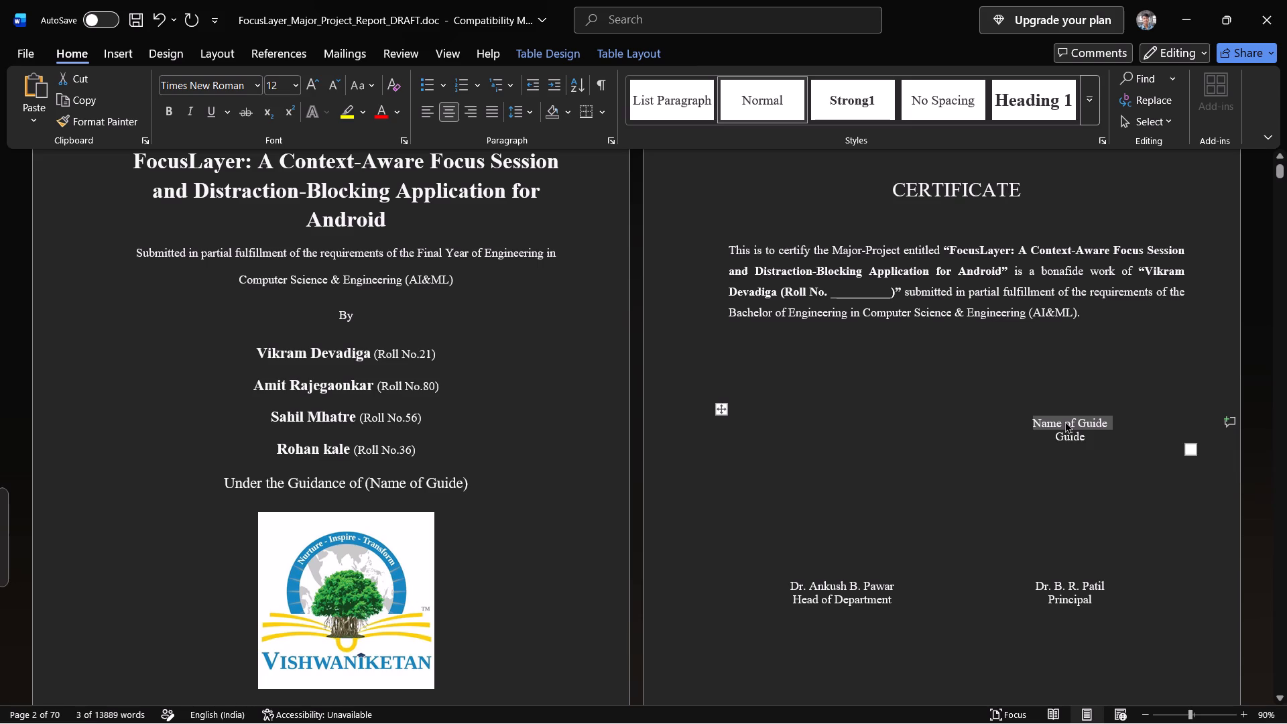
key(ctrl+v)
key(Return)
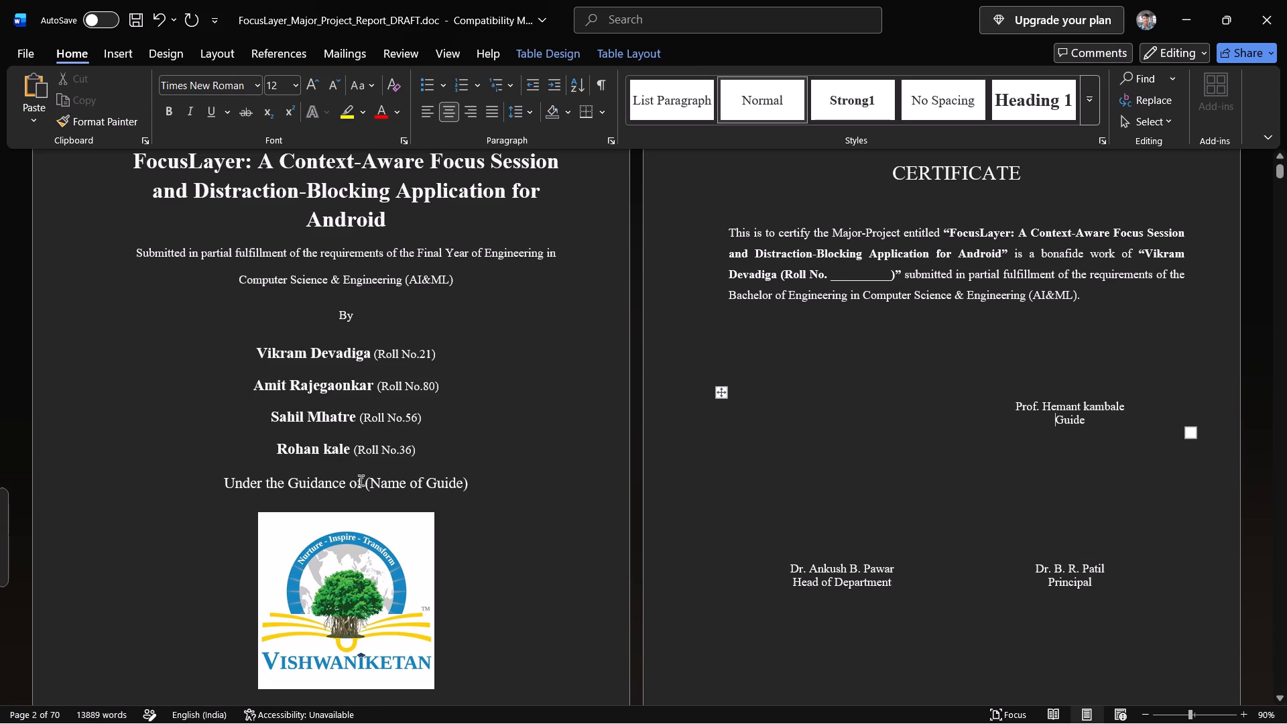
Replace the (Name of Guide) placeholder after Under the Guidance of on the draft's title page with the copied professor's name.
drag(361, 480, 383, 484)
click(383, 484)
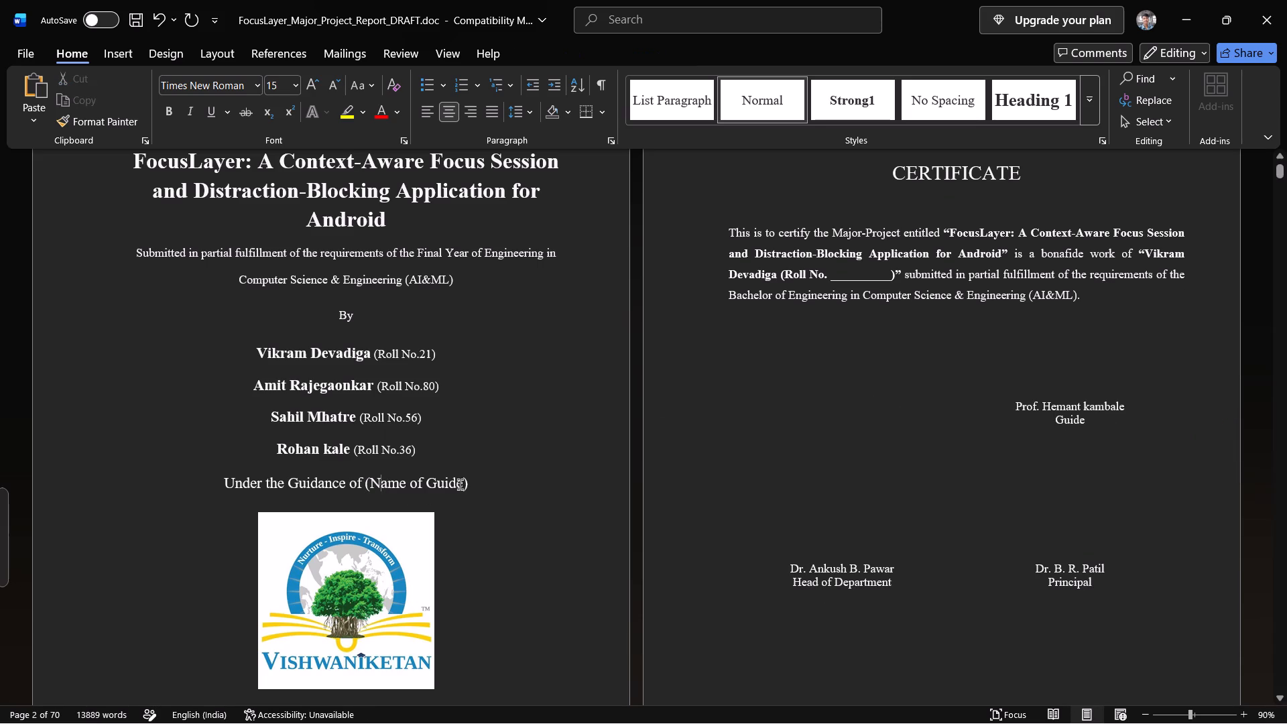
click(469, 483)
key(ctrl+BackSpace)
key(ctrl+BackSpace)
key(ctrl+BackSpace)
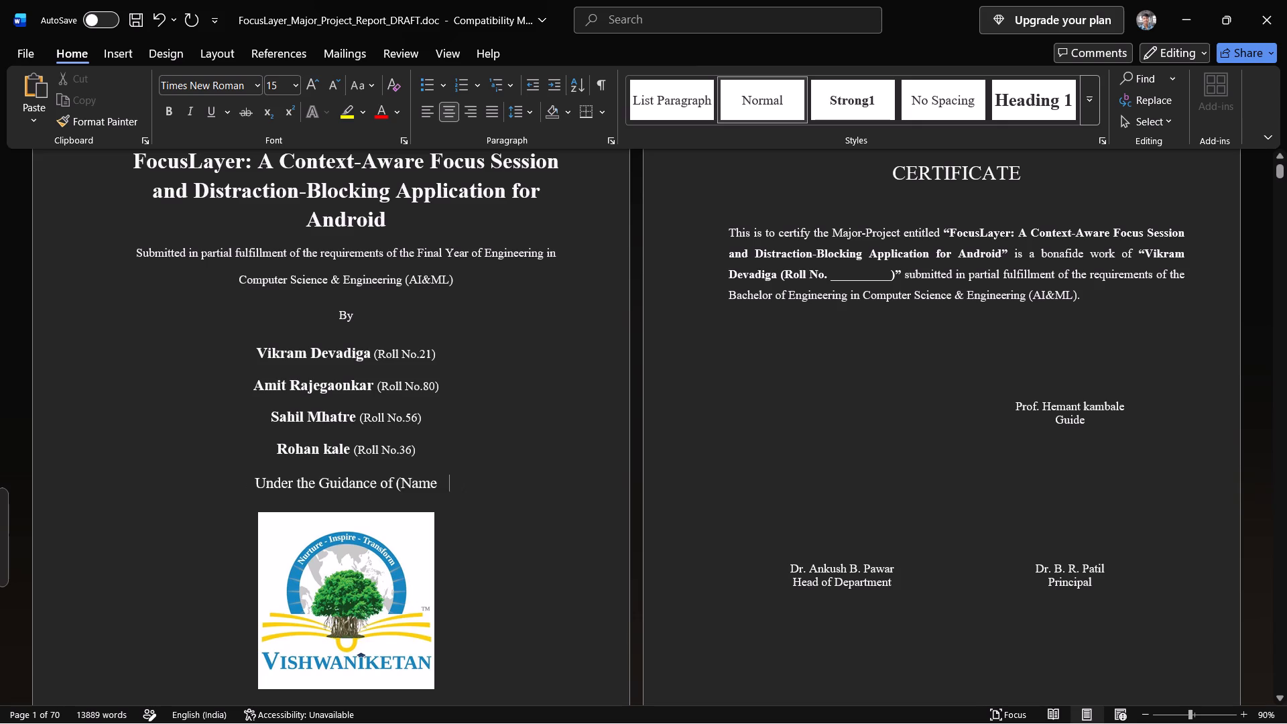
key(ctrl+BackSpace)
key(BackSpace)
key(ctrl+v)
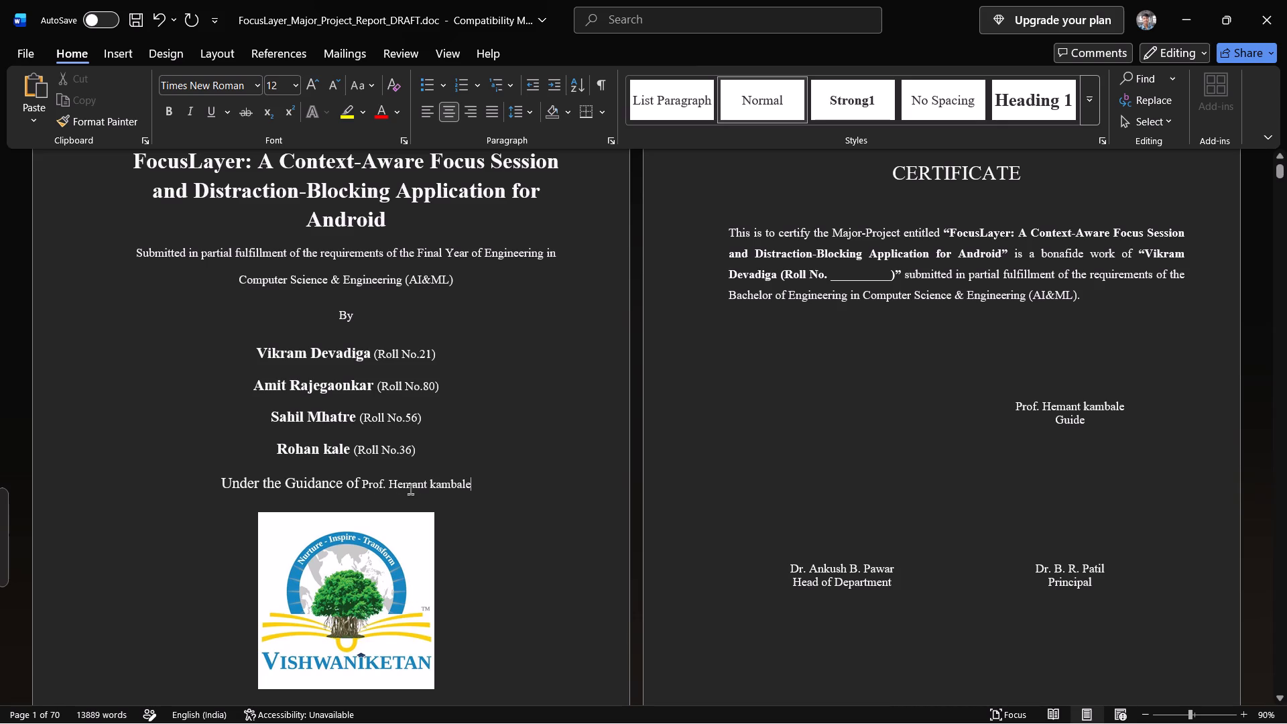
Switch to the major project report guidelines document.
key(alt+Tab)
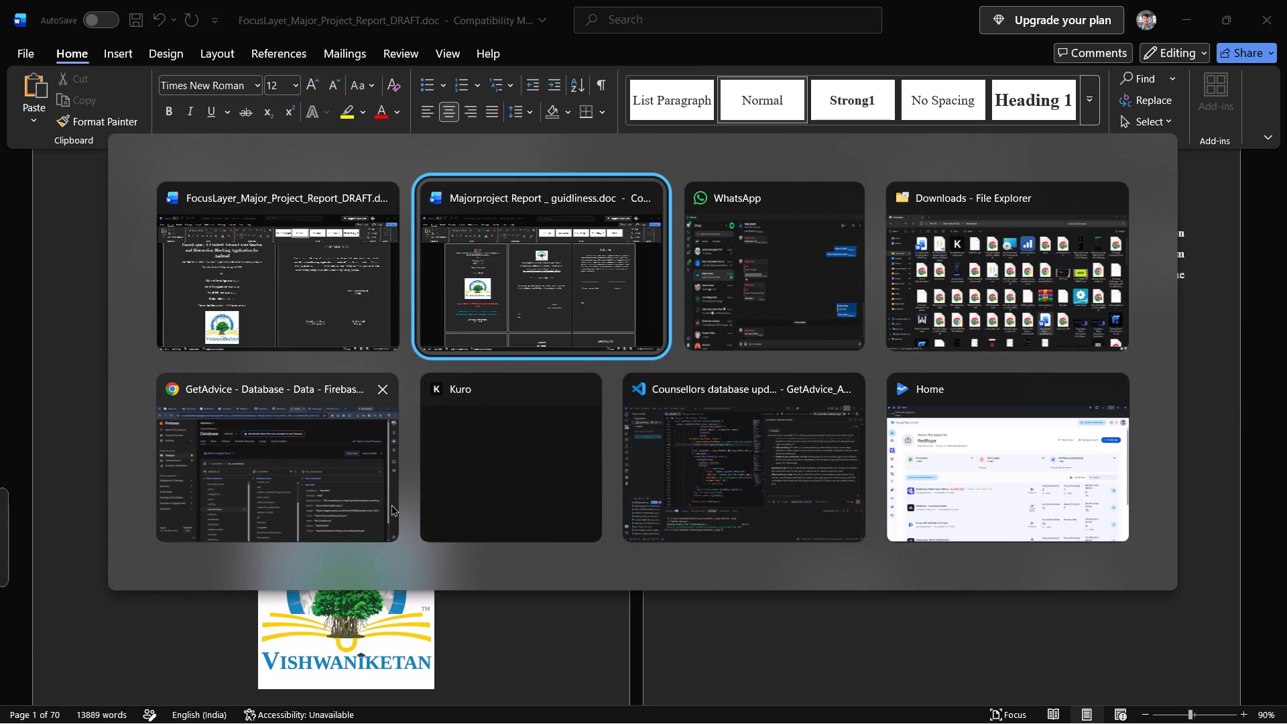
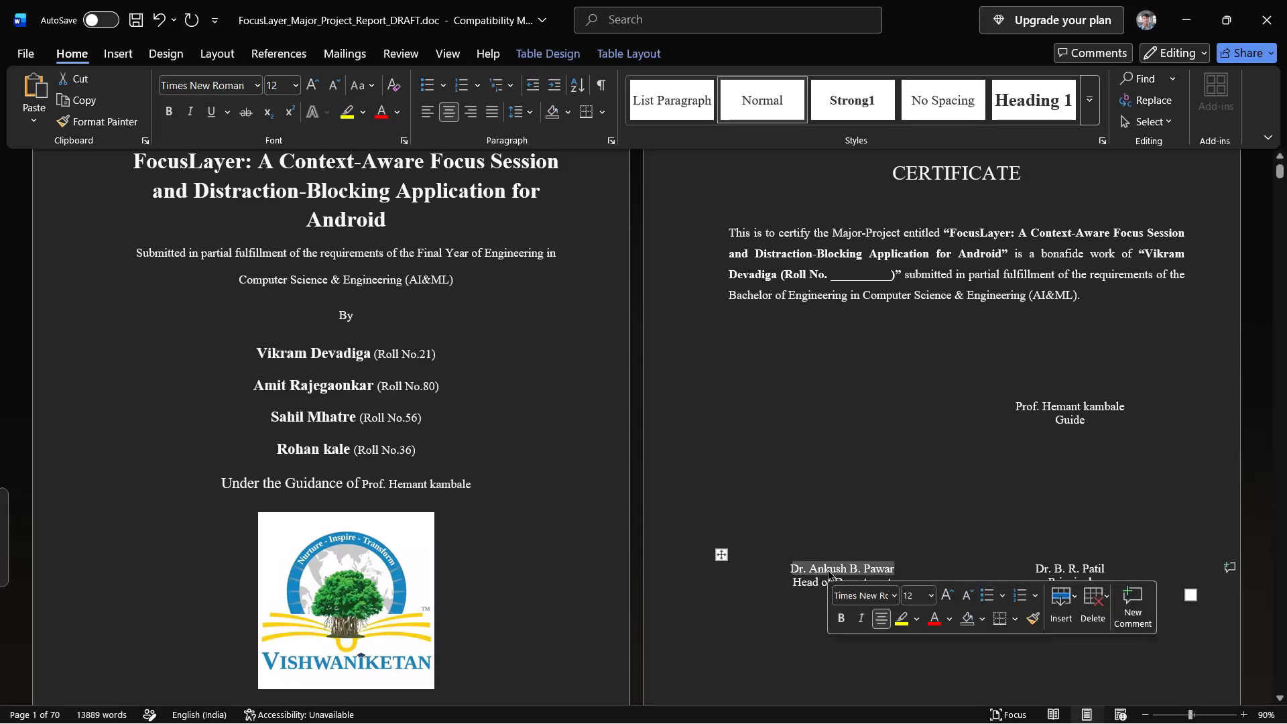
Replace the name above Head of Department on the draft's Certificate page with the copied department head's name.
key(ctrl+v)
key(Return)
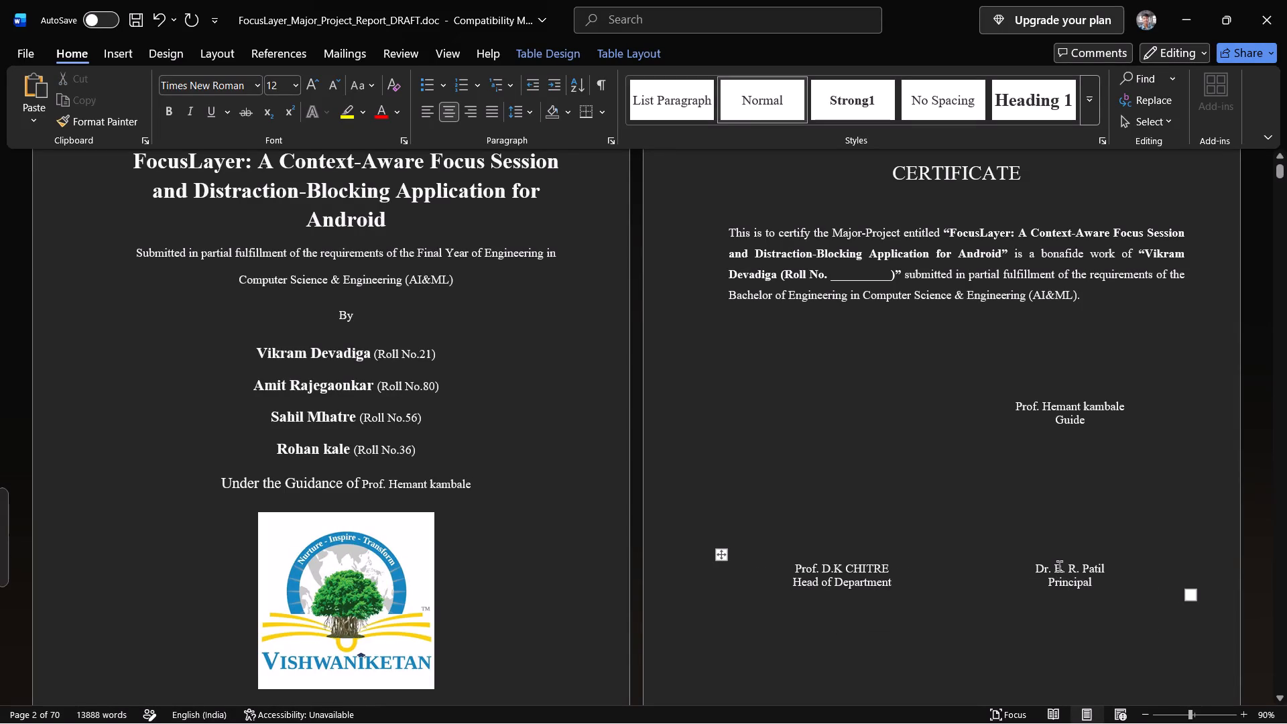
Replace the name following Dr. above Principal on the Certificate page with the new principal's initials and surname.
double_click(1078, 583)
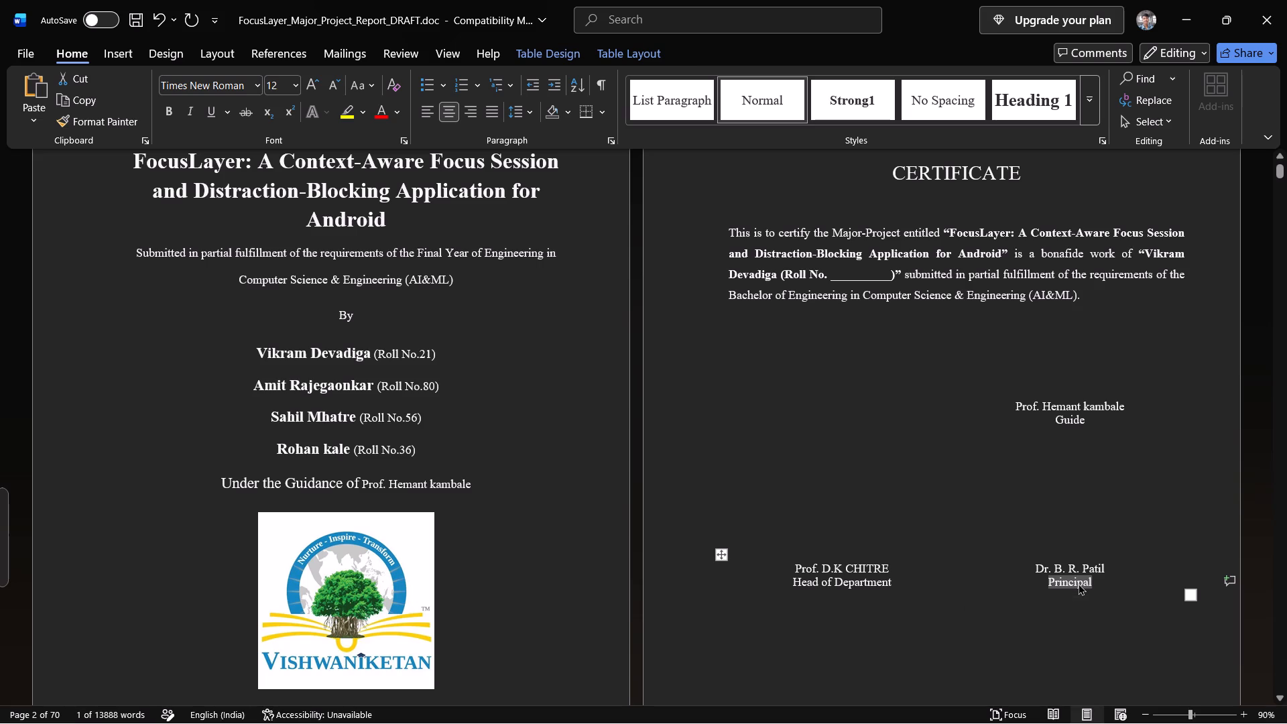
key(ctrl+c)
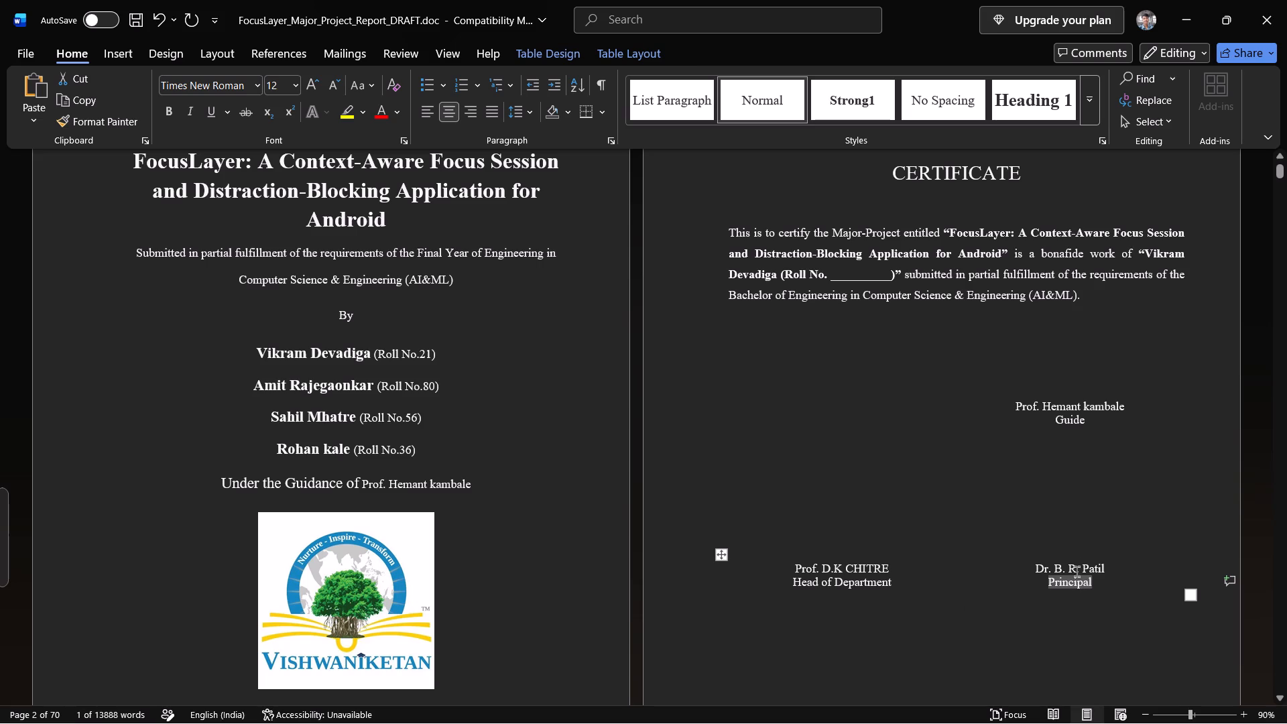
click(1074, 562)
click(1077, 545)
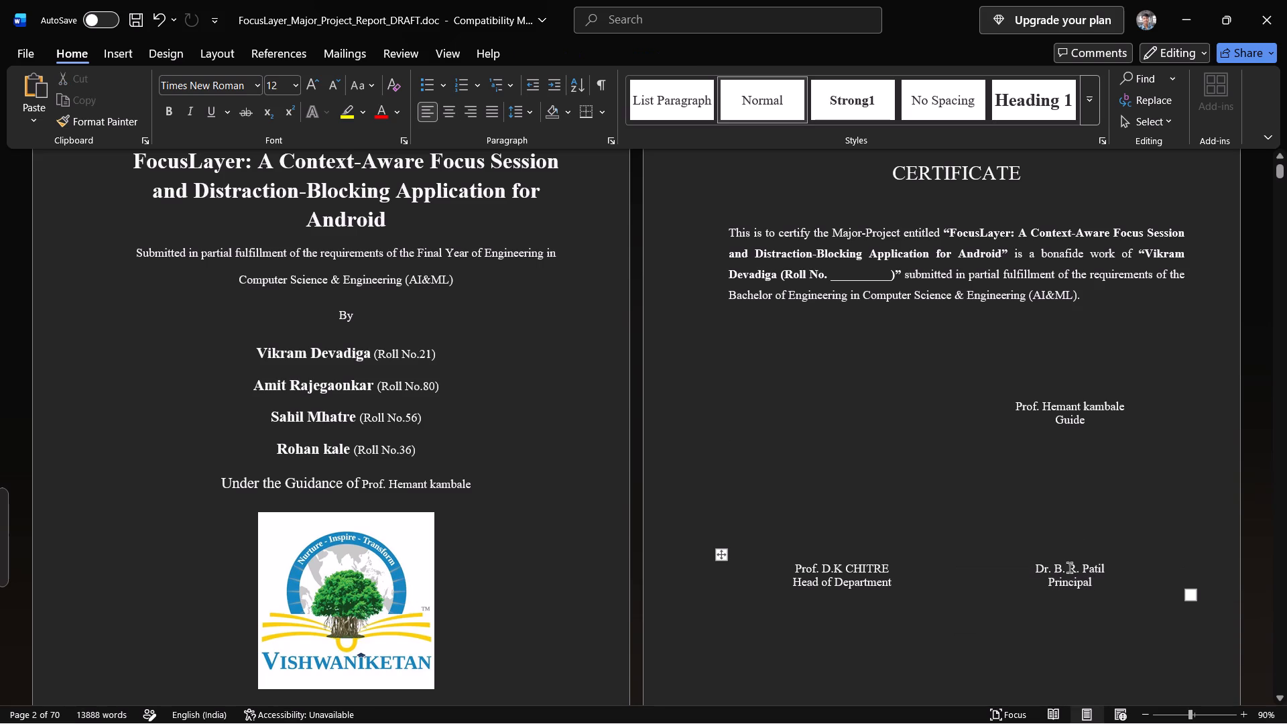
click(1059, 568)
drag(1059, 568, 1083, 568)
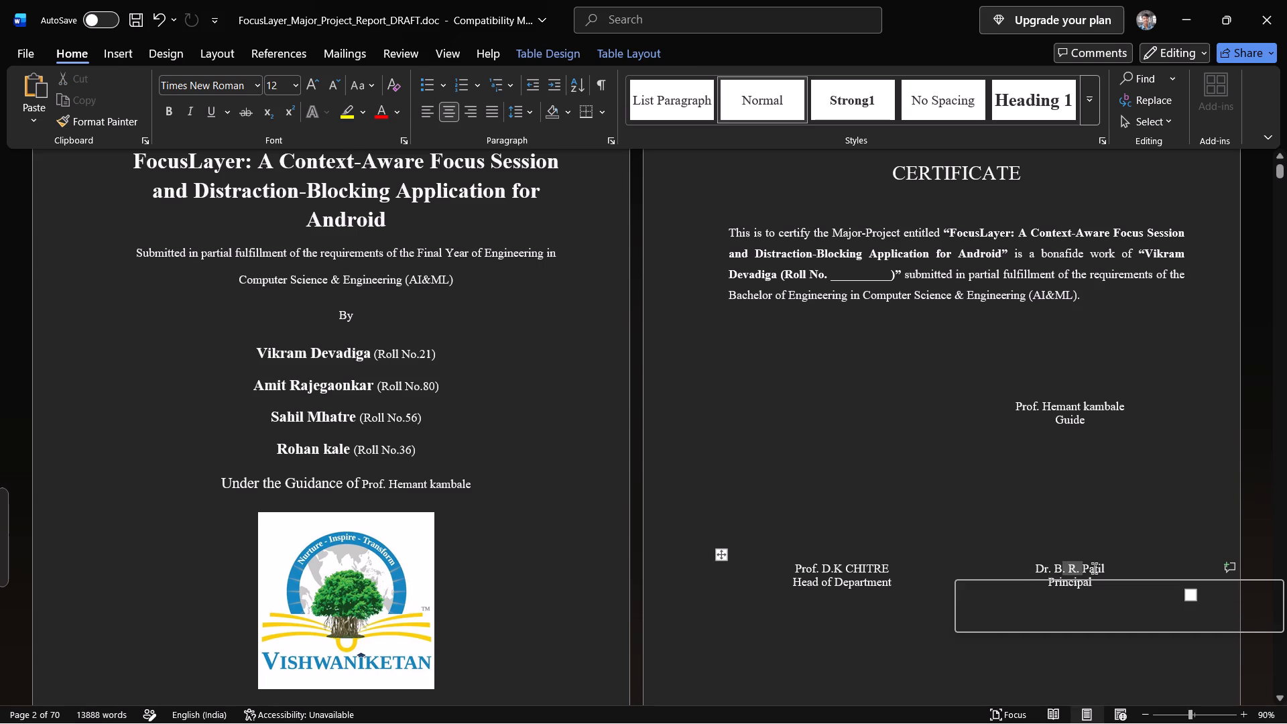
click(1094, 568)
drag(1094, 568, 1056, 568)
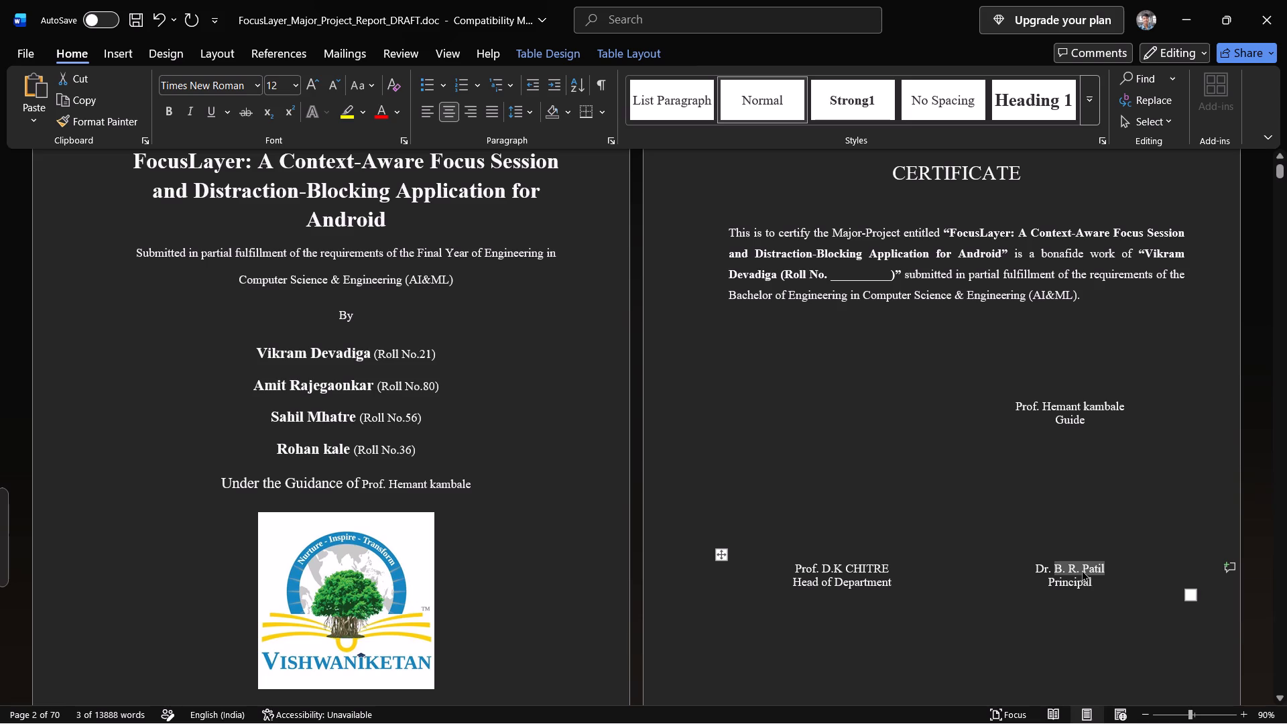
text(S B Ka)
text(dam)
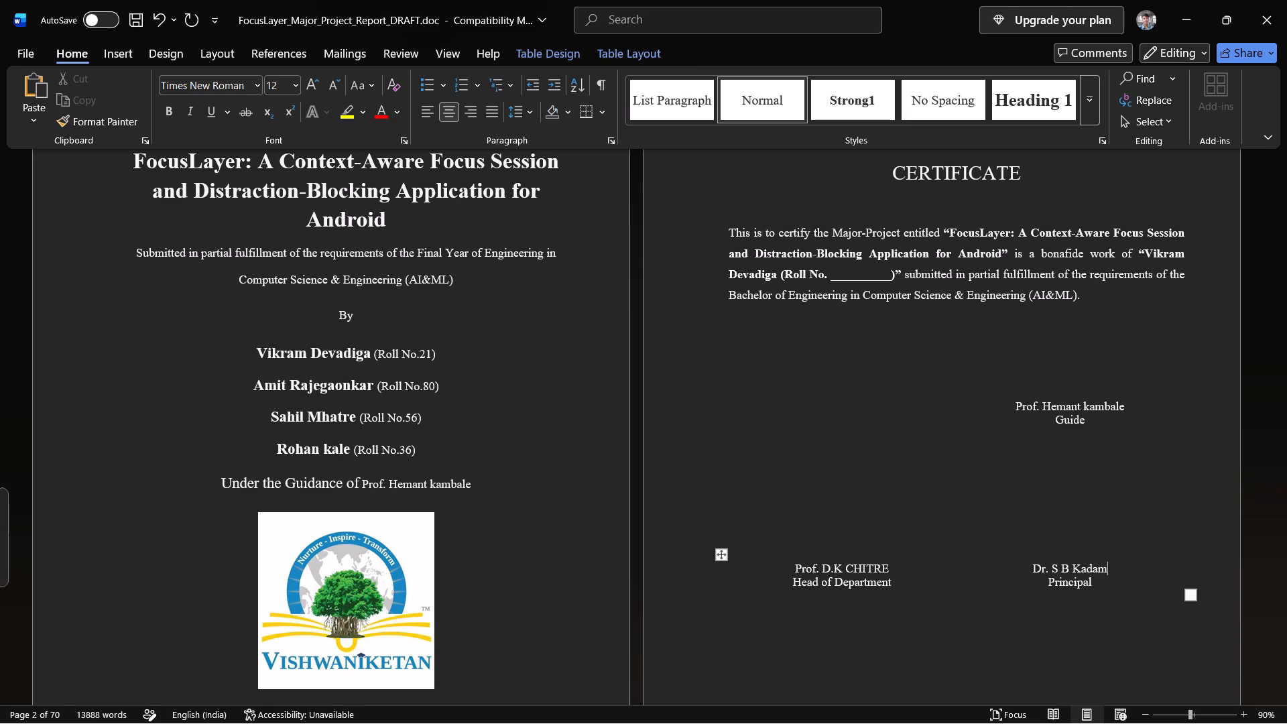
Switch from the report draft to WhatsApp.
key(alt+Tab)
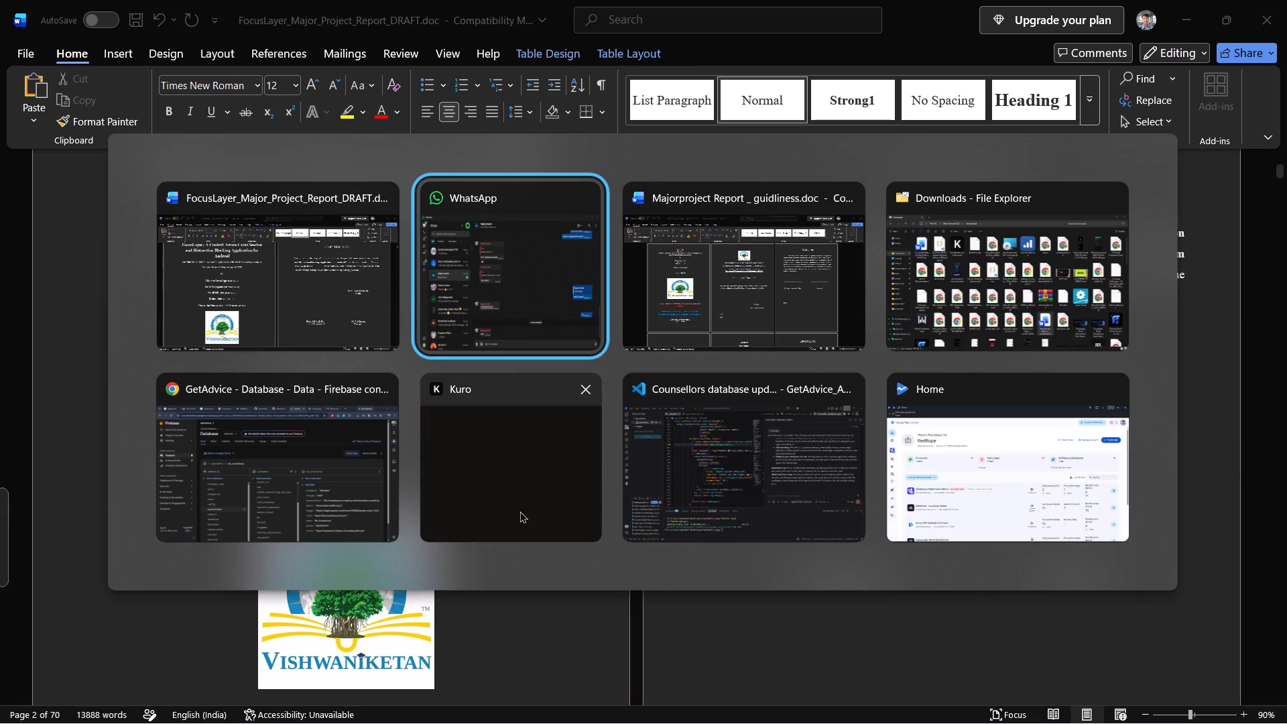
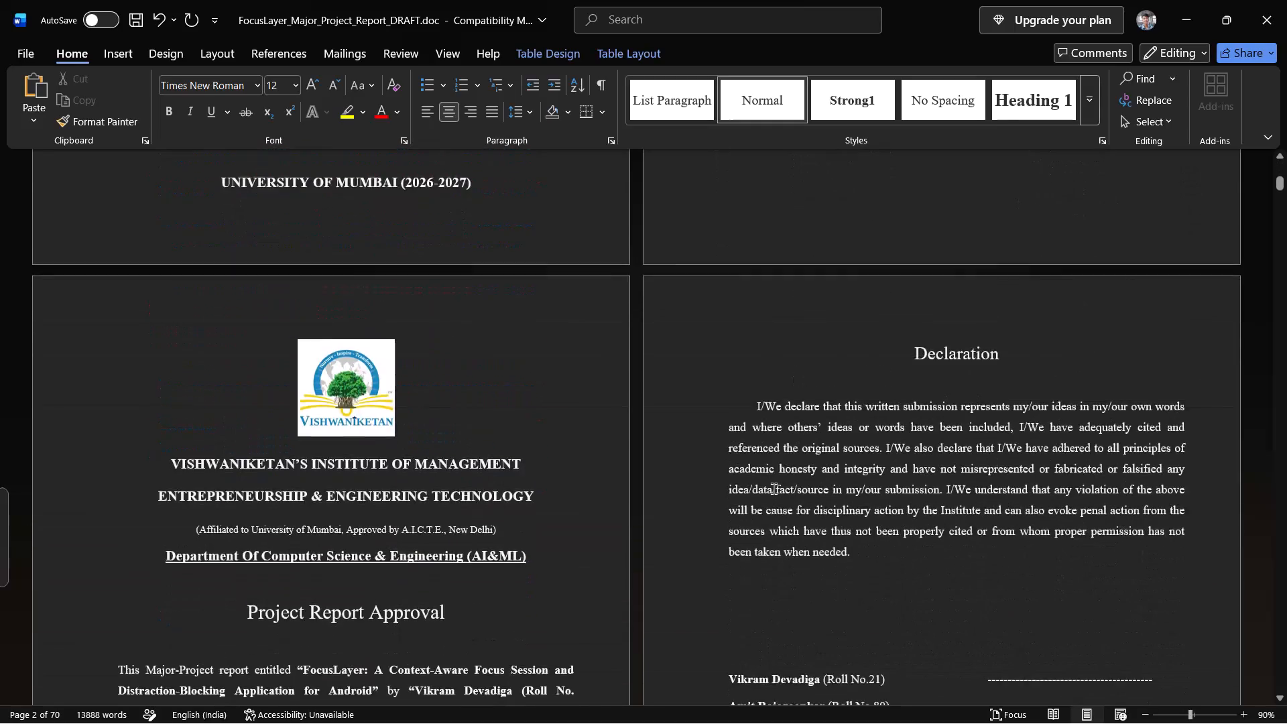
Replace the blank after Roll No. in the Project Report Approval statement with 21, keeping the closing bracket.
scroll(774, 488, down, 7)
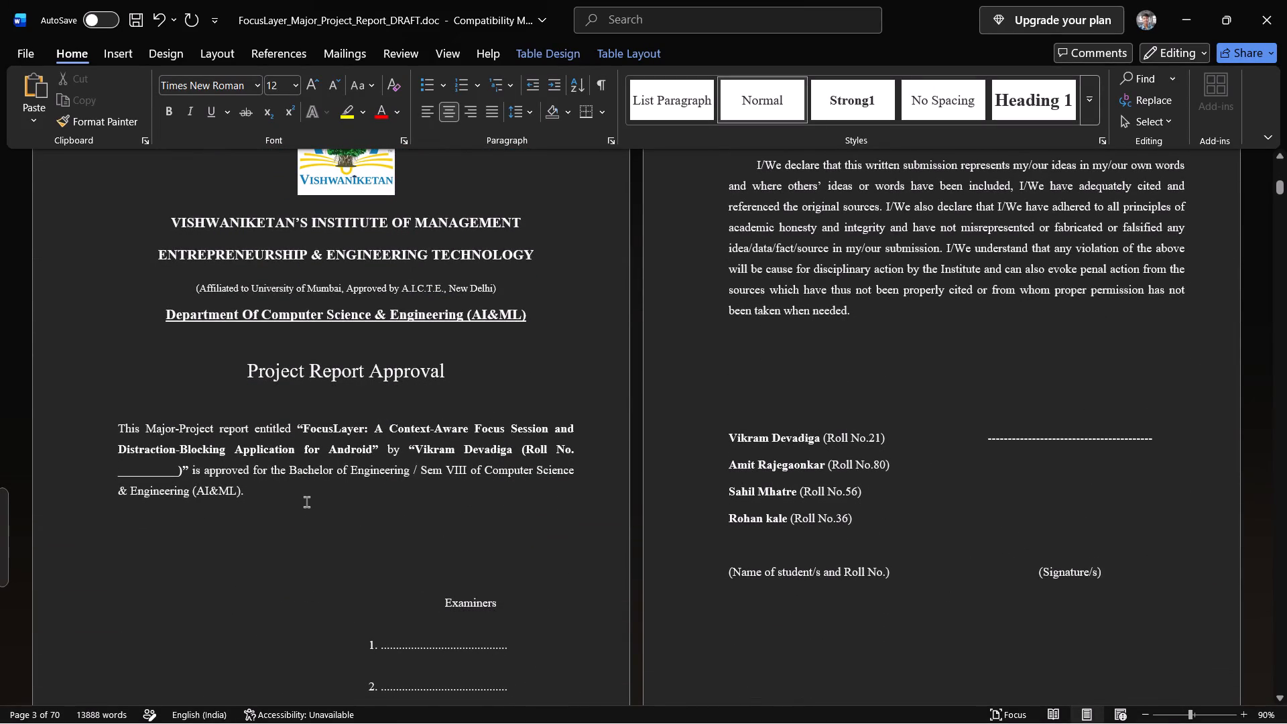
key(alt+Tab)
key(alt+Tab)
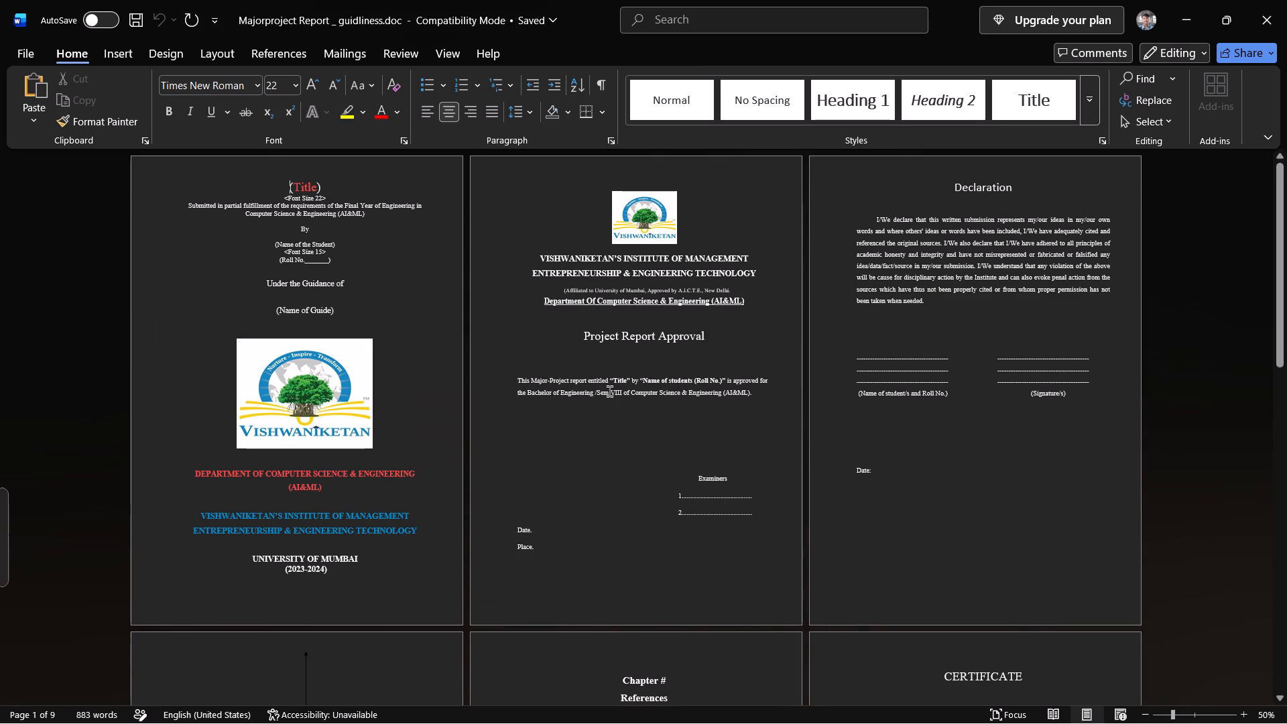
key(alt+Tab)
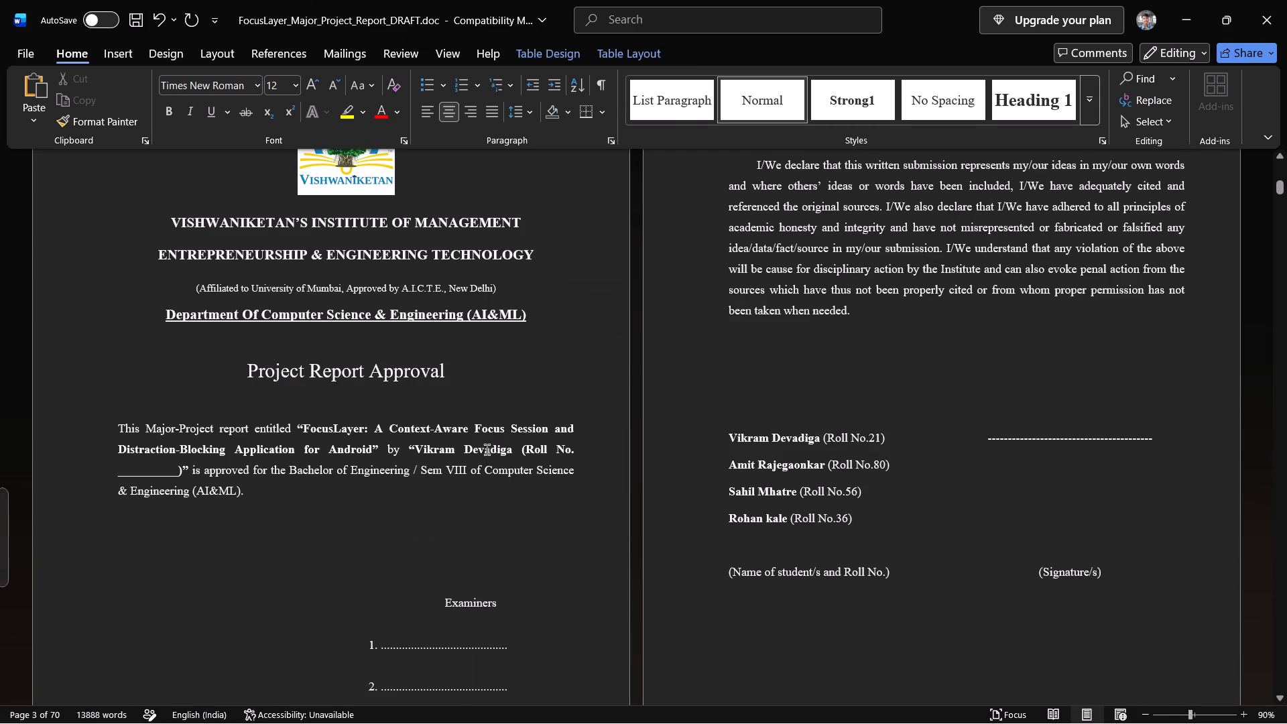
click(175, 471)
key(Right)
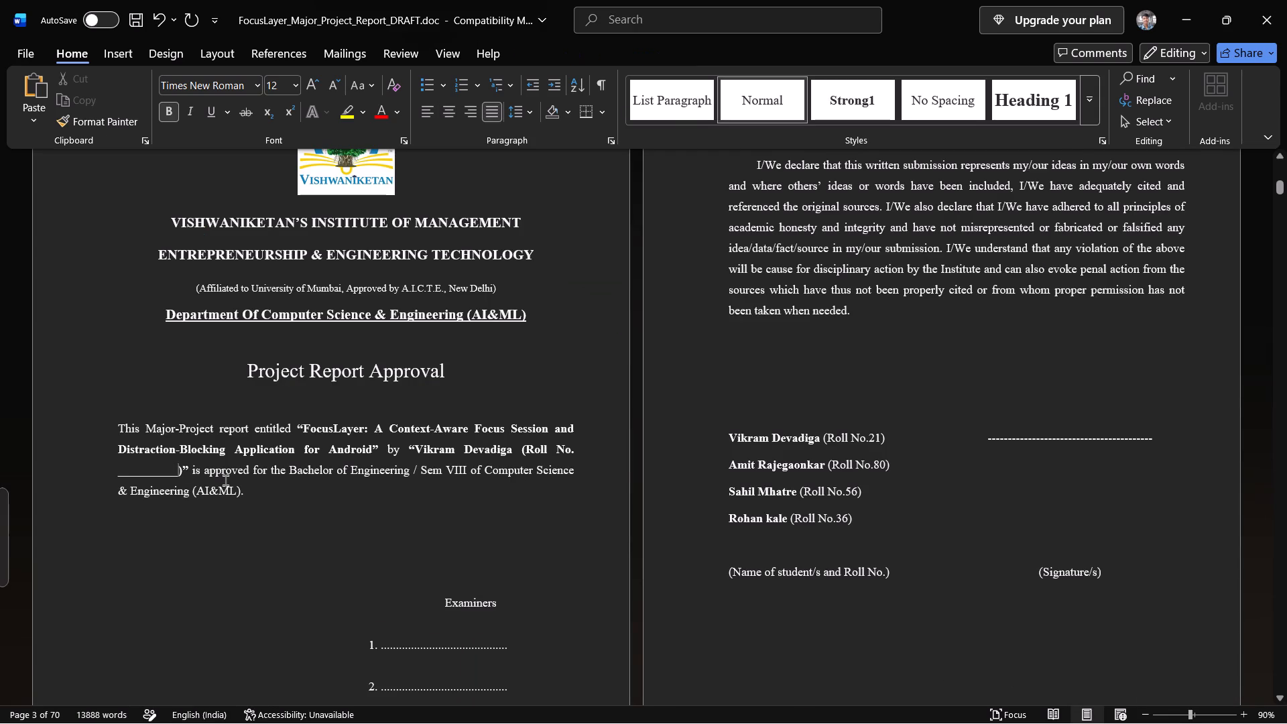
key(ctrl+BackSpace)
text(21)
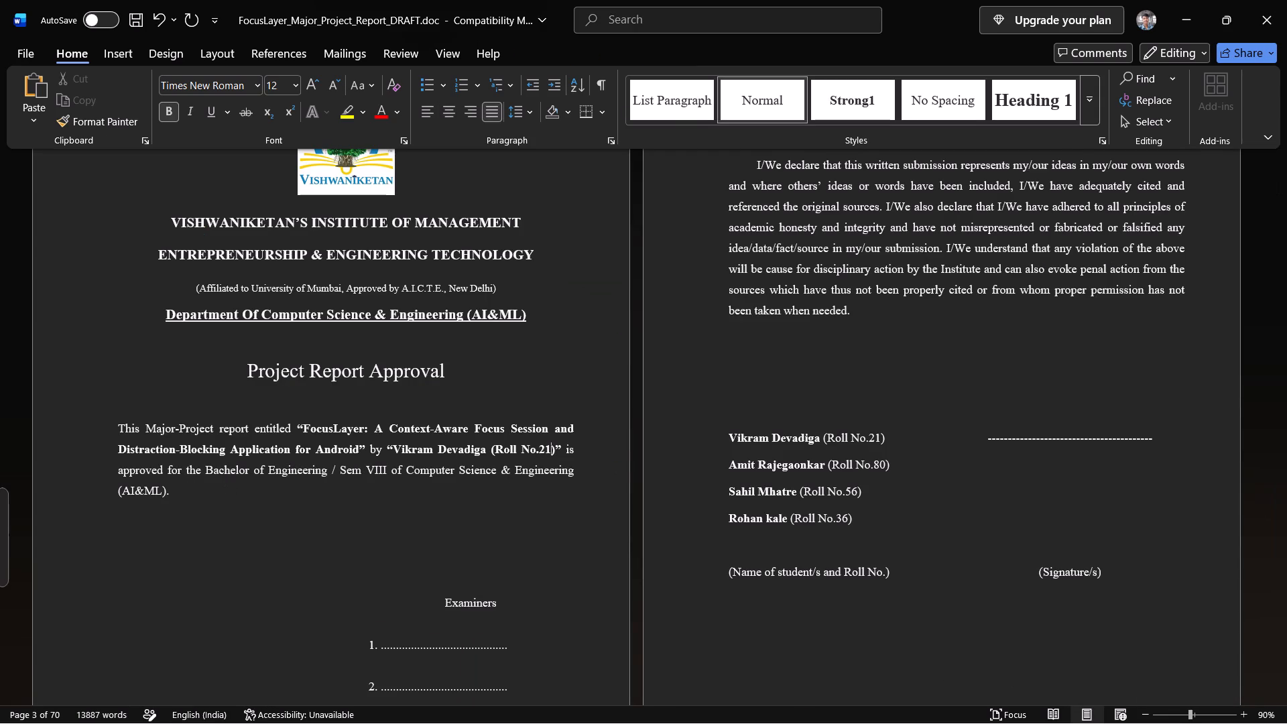
Insert the copied list of four students with roll numbers from the clipboard history before the approval statement's closing quotation mark.
key(Right)
key(ctrl+v)
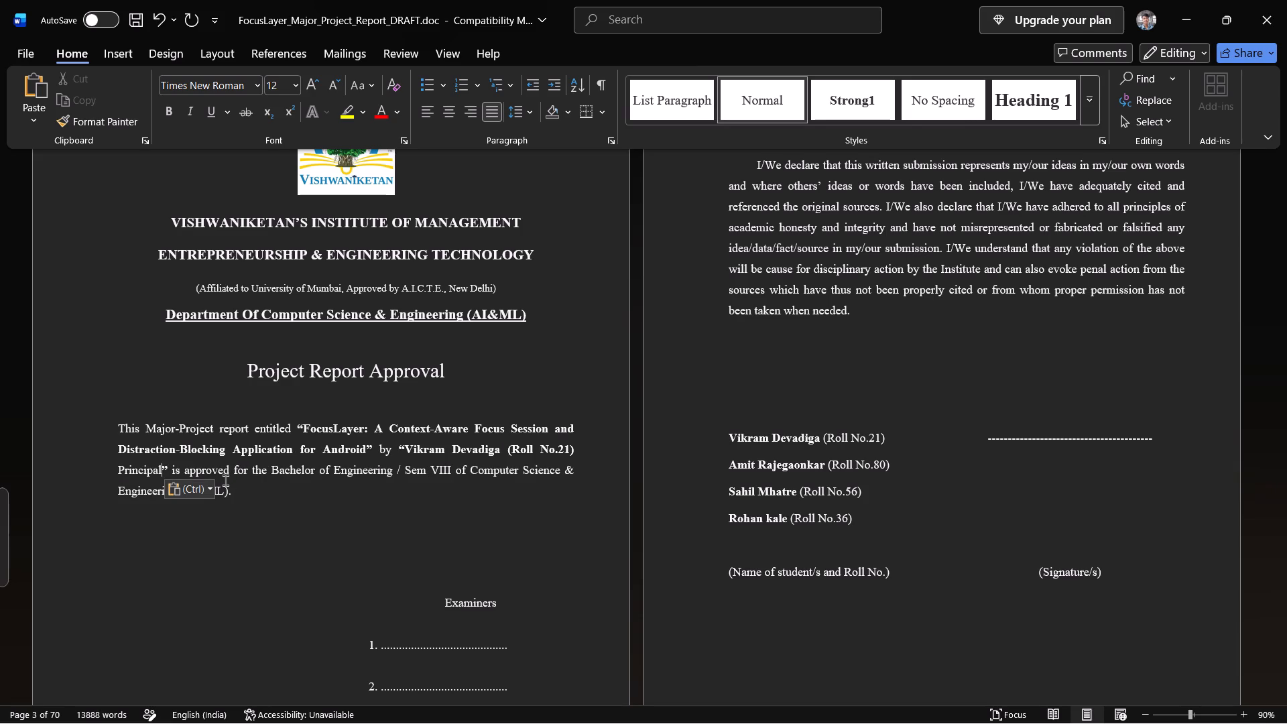
key(ctrl+z)
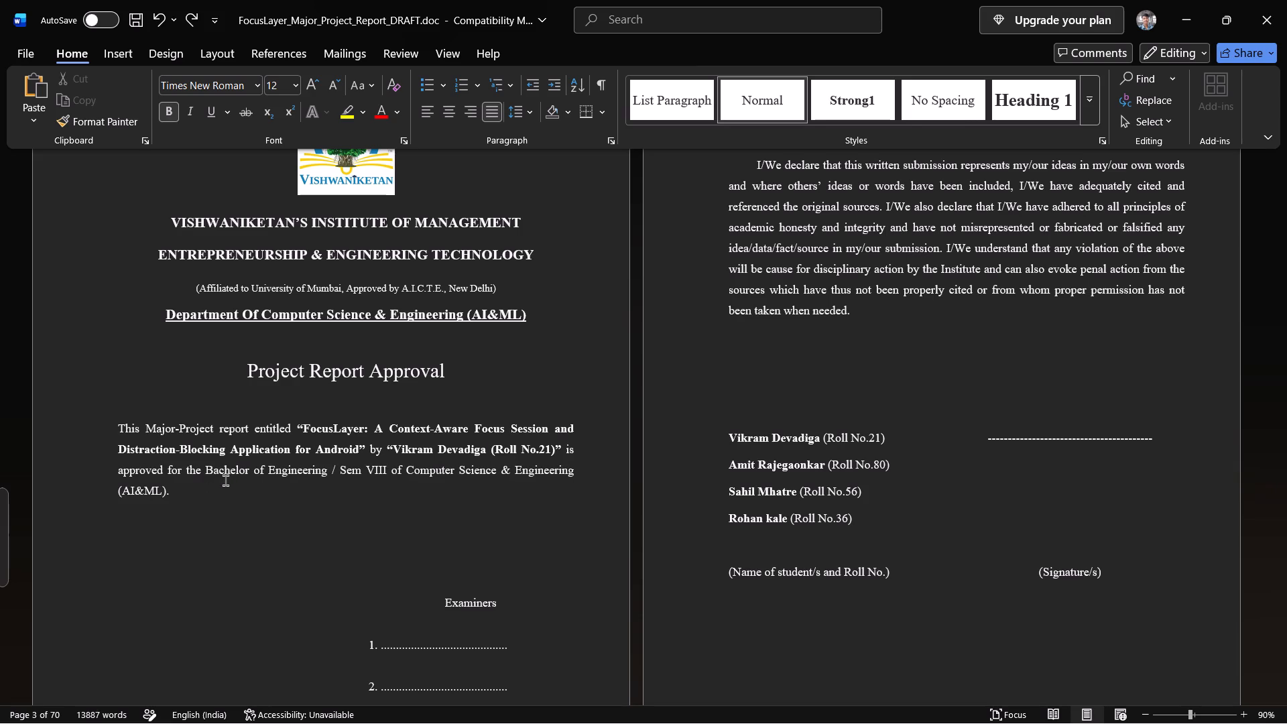
key(super+v)
key(Down)
key(Down)
key(Down)
key(Down)
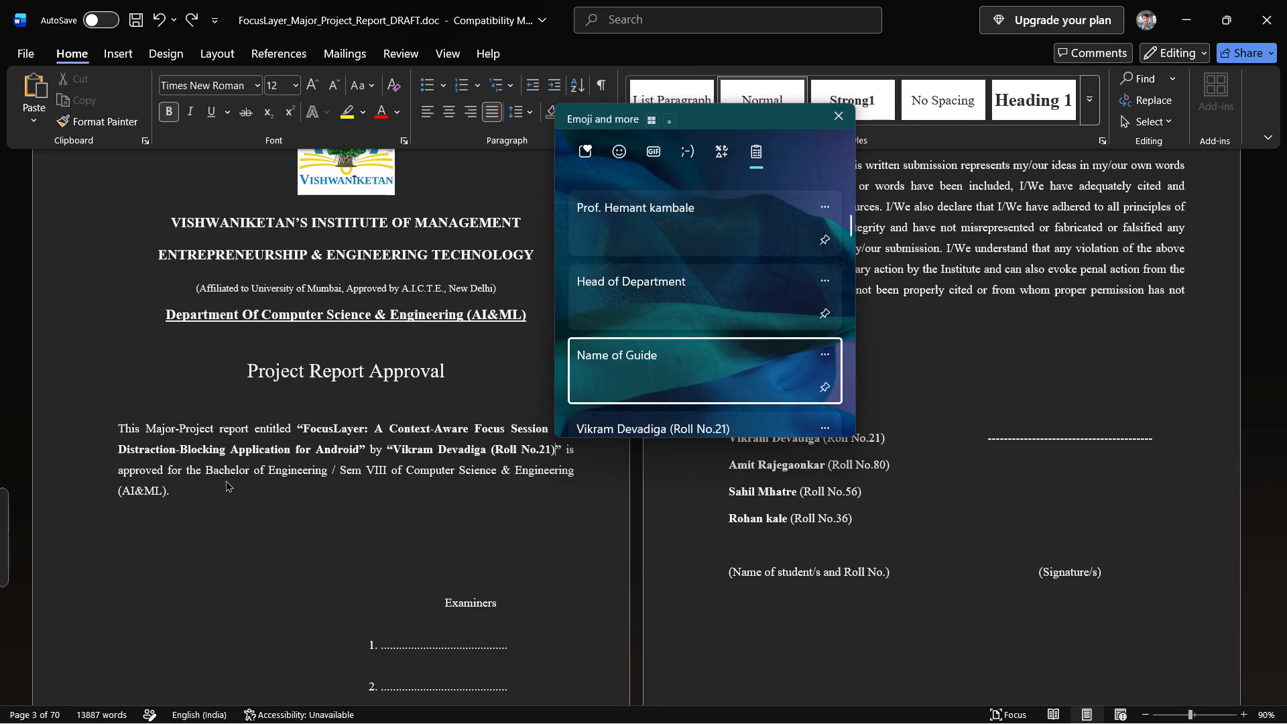
key(Down)
key(Return)
key(ctrl+v)
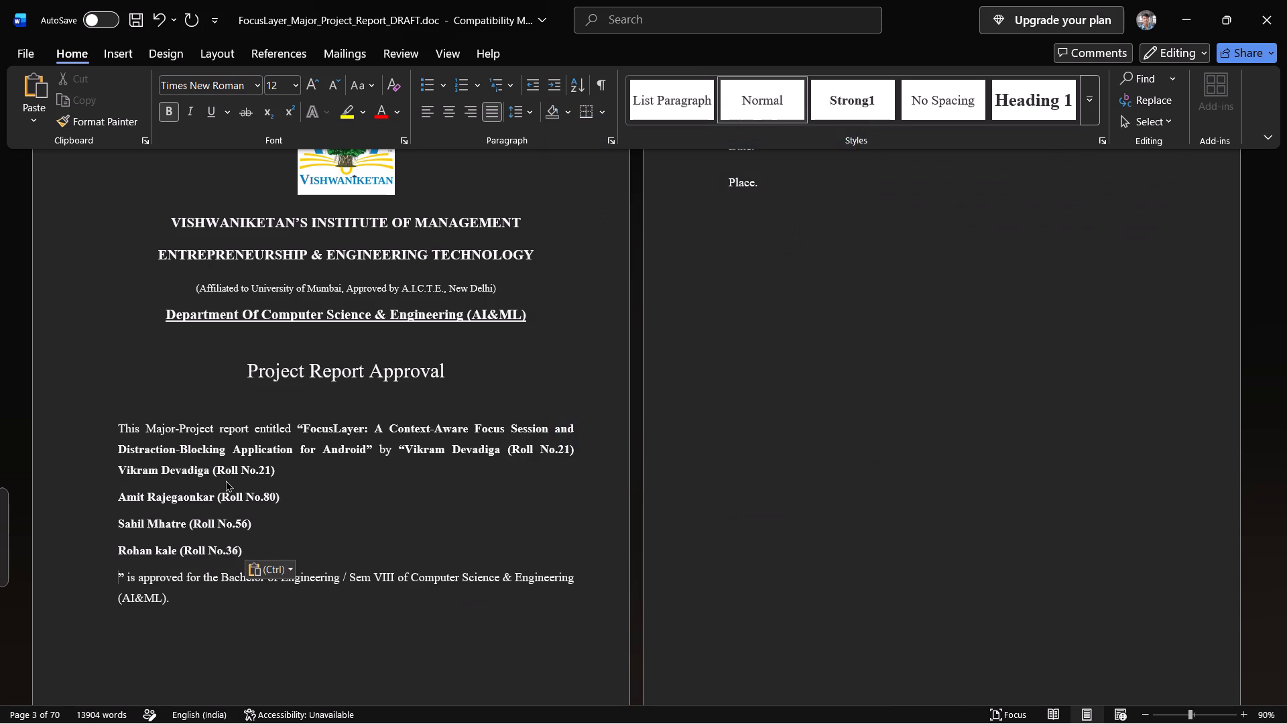
key(BackSpace)
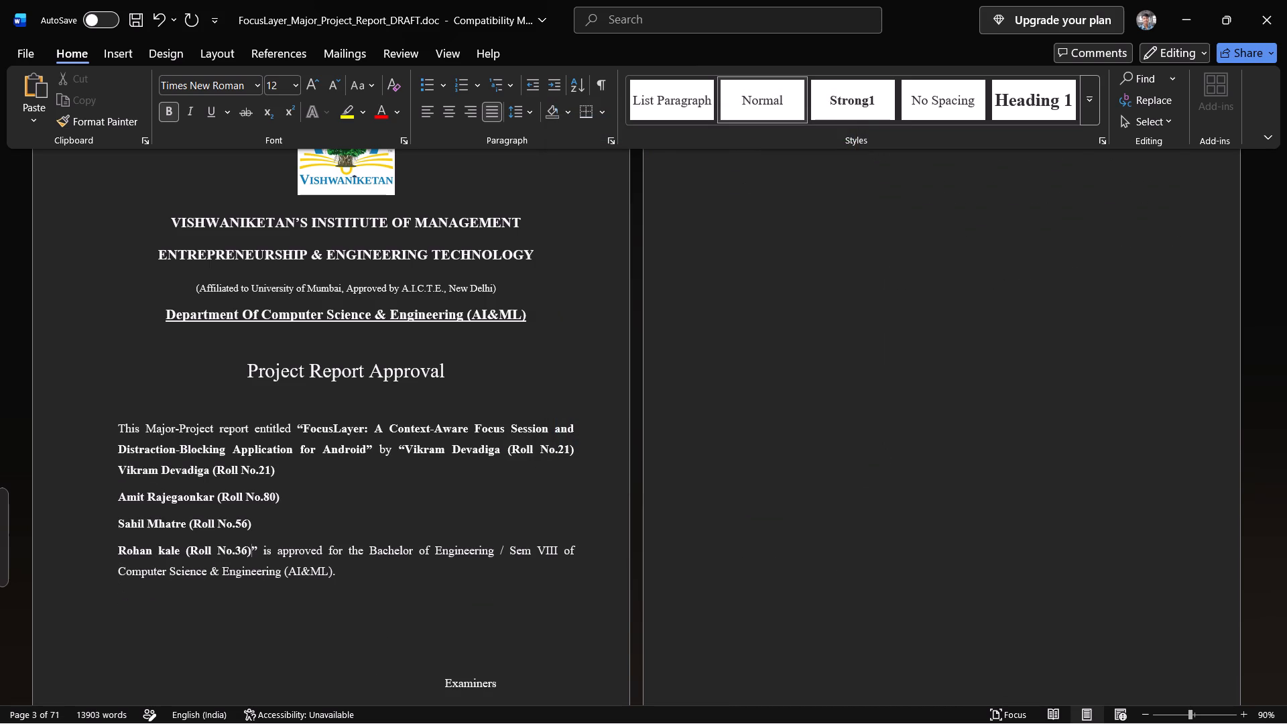
Join the pasted student lines in the approval statement into one running list, separating the entries with a comma and space.
key(Up)
key(Right)
key(BackSpace)
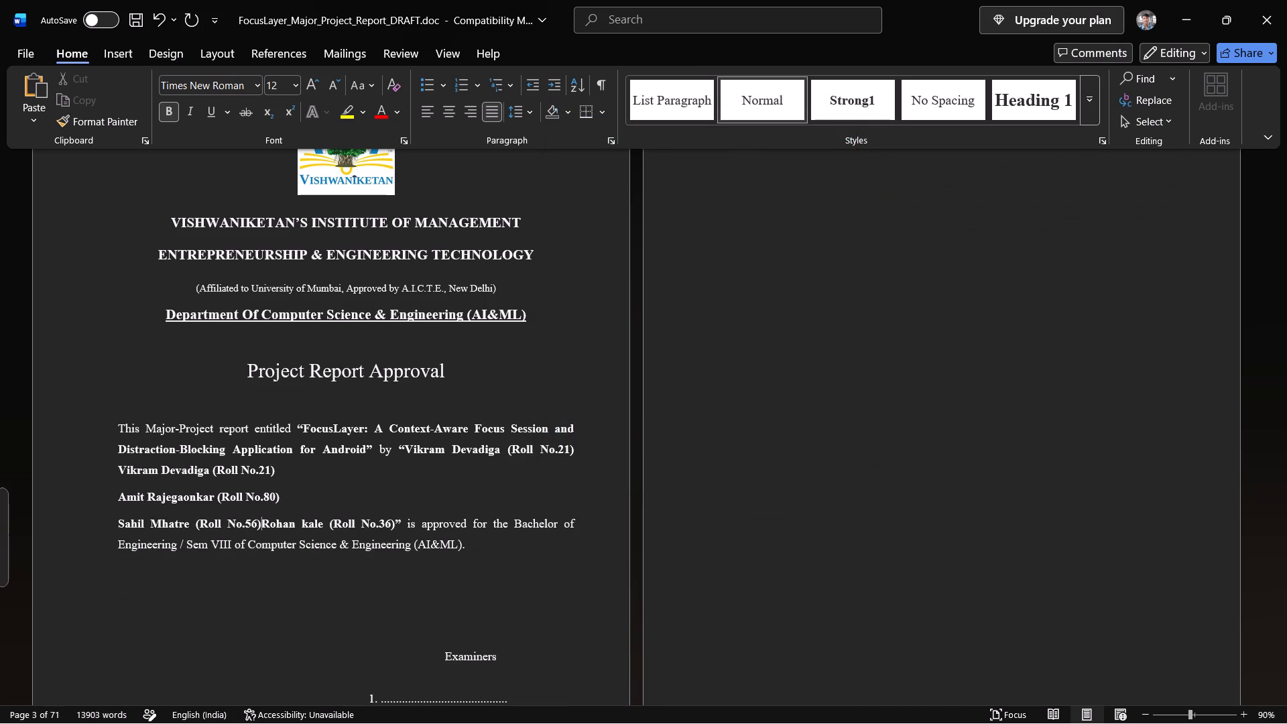
text(,)
key(space)
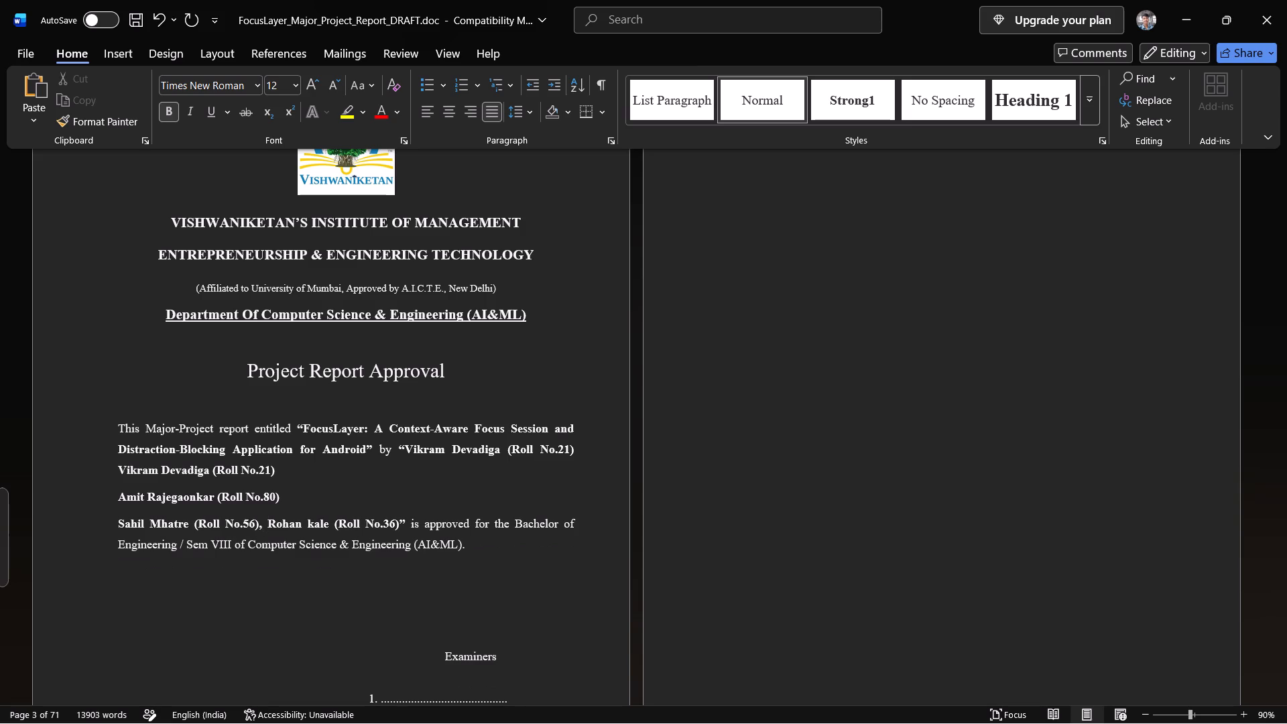
key(Up)
key(Right)
key(Right)
key(Right)
key(BackSpace)
text(,)
key(space)
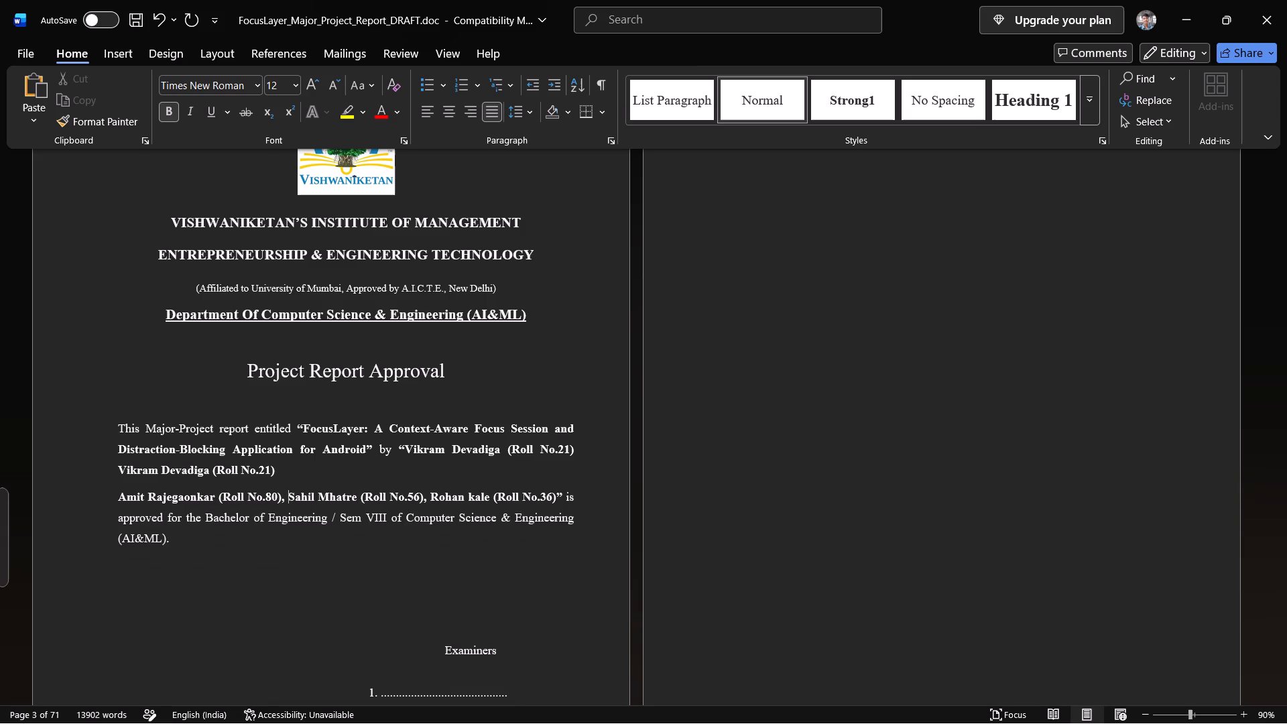
key(Up)
key(comma)
key(Right)
key(BackSpace)
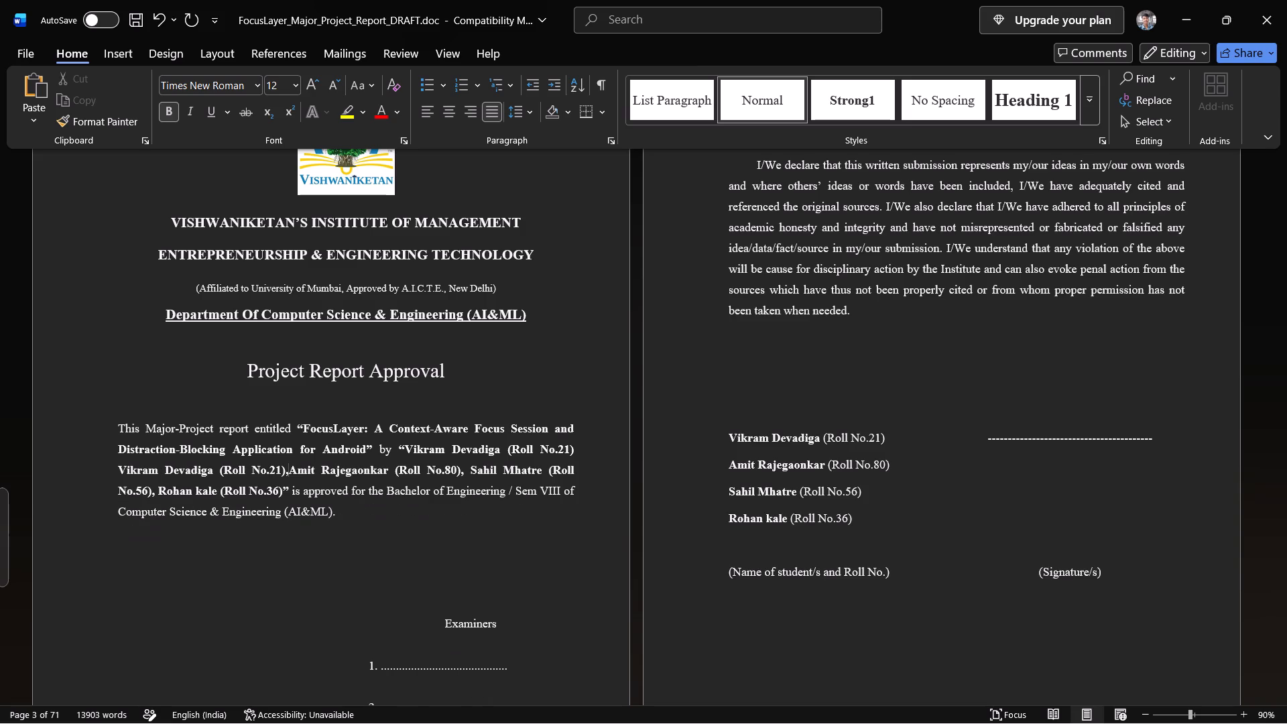
key(space)
Delete the duplicate first student entry with Roll No.21 that precedes the pasted list in the approval statement.
key(ctrl+Left)
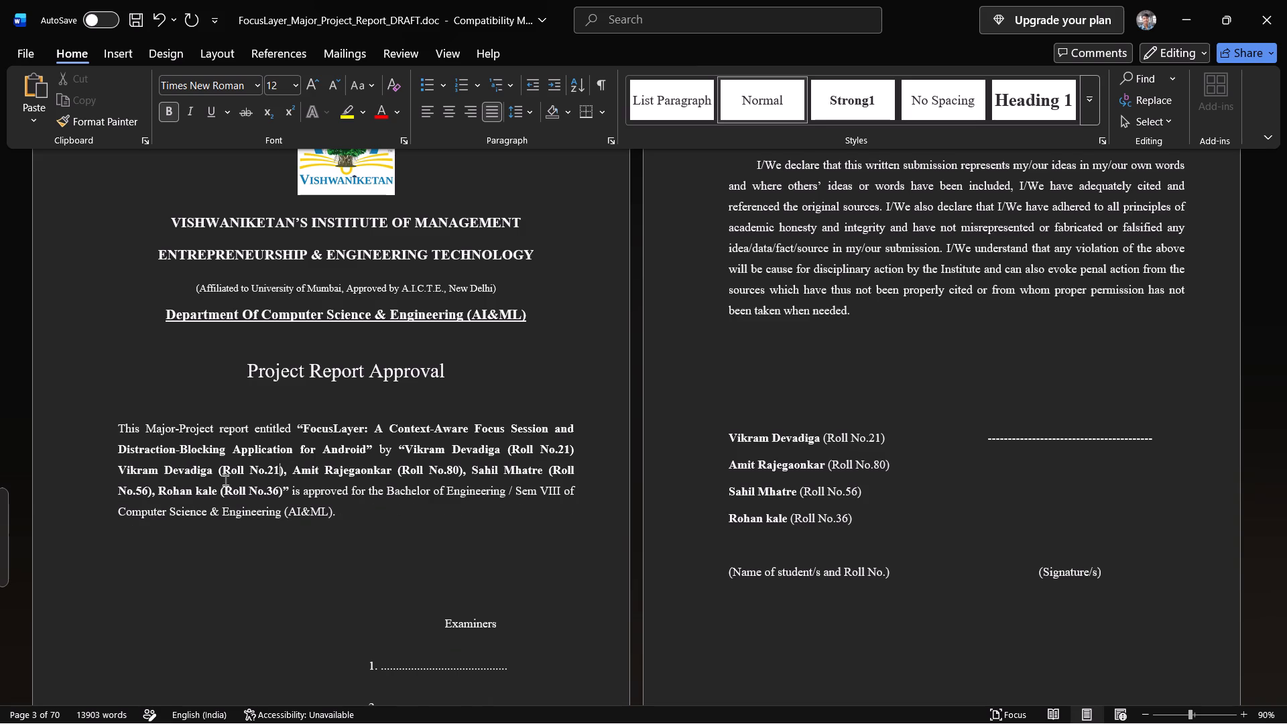
key(ctrl+Left)
key(ctrl+Left)
key(ctrl+Left)
key(ctrl+Left)
key(ctrl+Left)
key(ctrl+Left)
key(ctrl+Left)
key(ctrl+Left)
key(ctrl+Right)
key(ctrl+BackSpace)
key(ctrl+BackSpace)
key(ctrl+BackSpace)
key(ctrl+BackSpace)
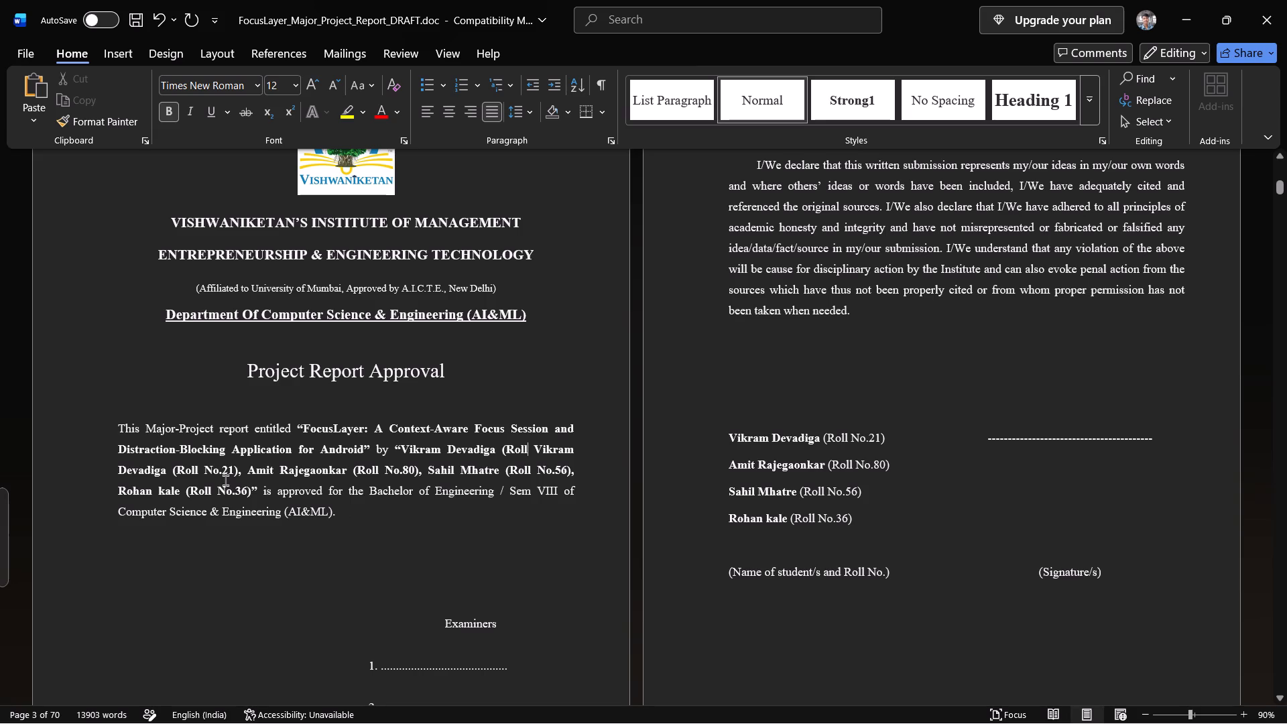
key(ctrl+BackSpace)
key(ctrl+BackSpace)
key(ctrl+BackSpace)
key(ctrl+BackSpace)
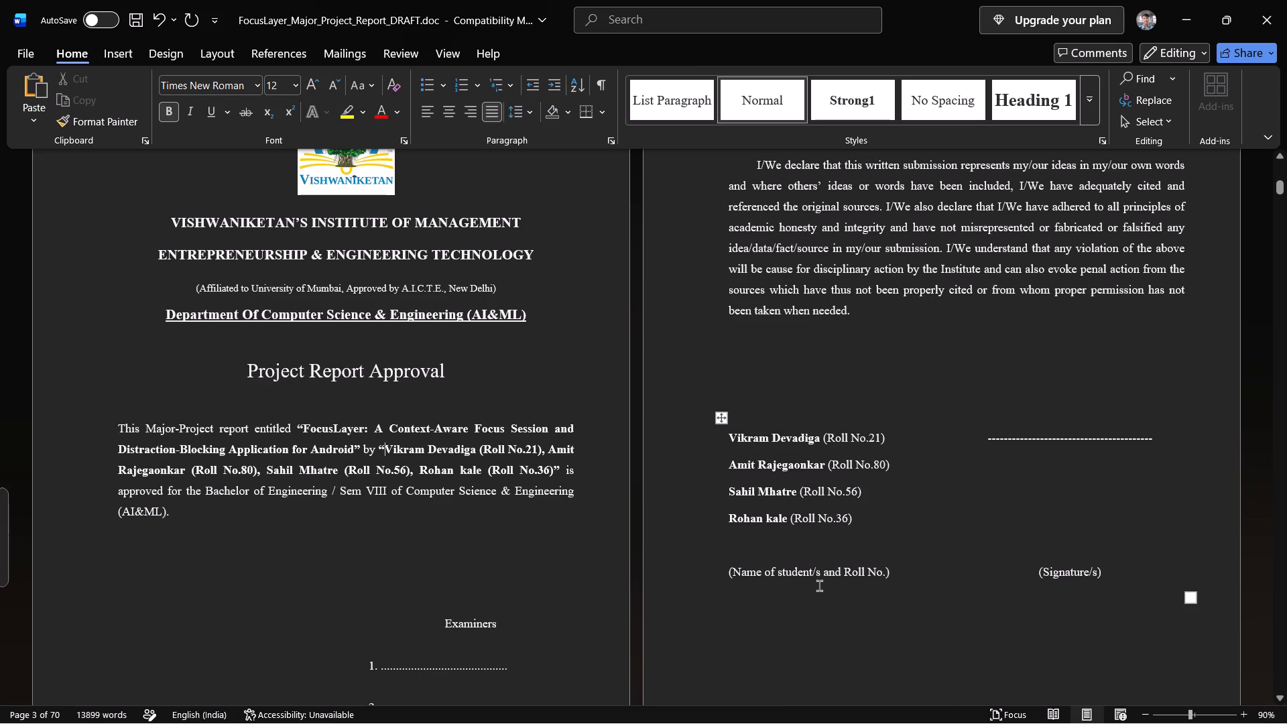
Copy the dashed signature line on the Declaration page and repeat it below to make four signature lines beside the students' names.
click(1070, 430)
triple_click(1048, 433)
double_click(1048, 433)
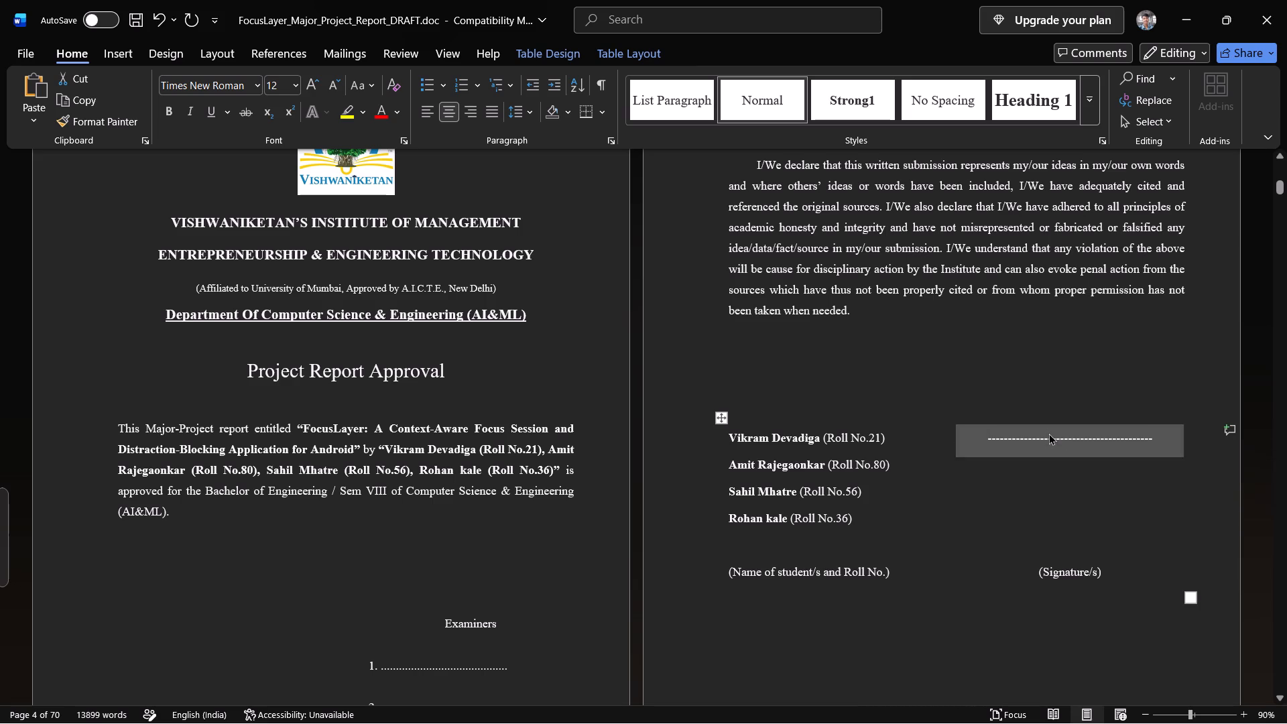
key(ctrl+c)
click(1041, 455)
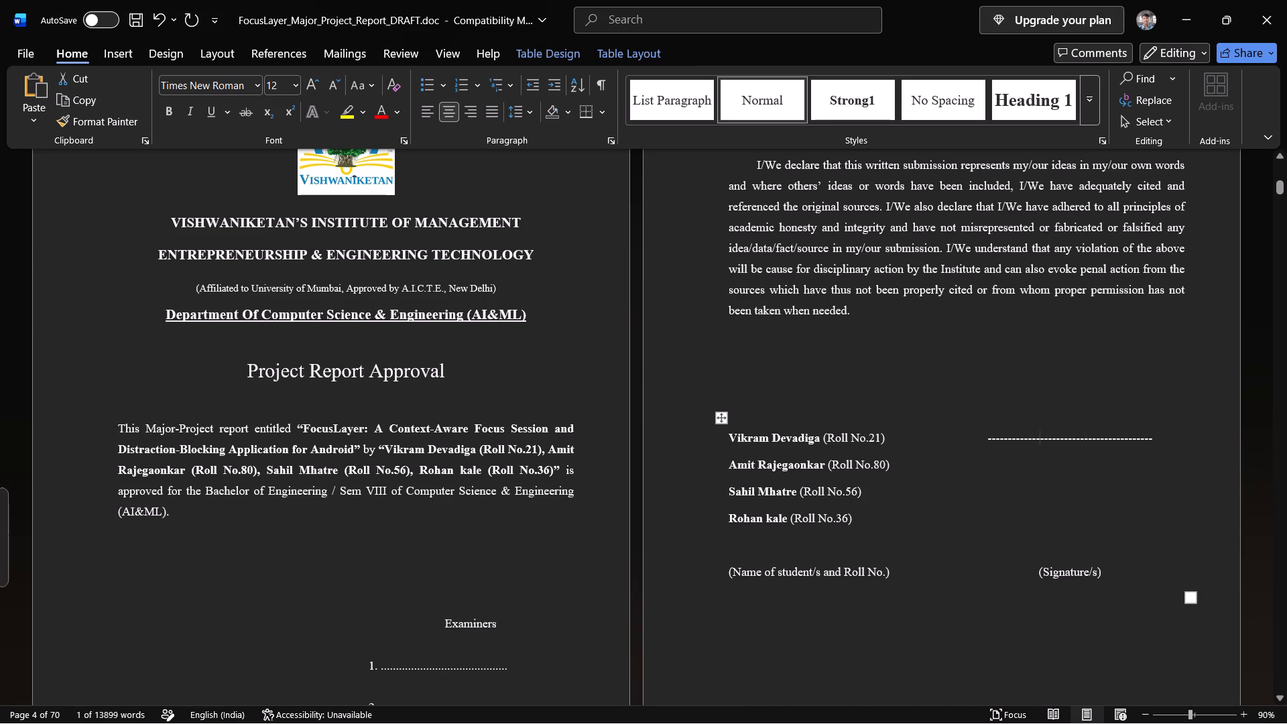
click(1160, 443)
key(Return)
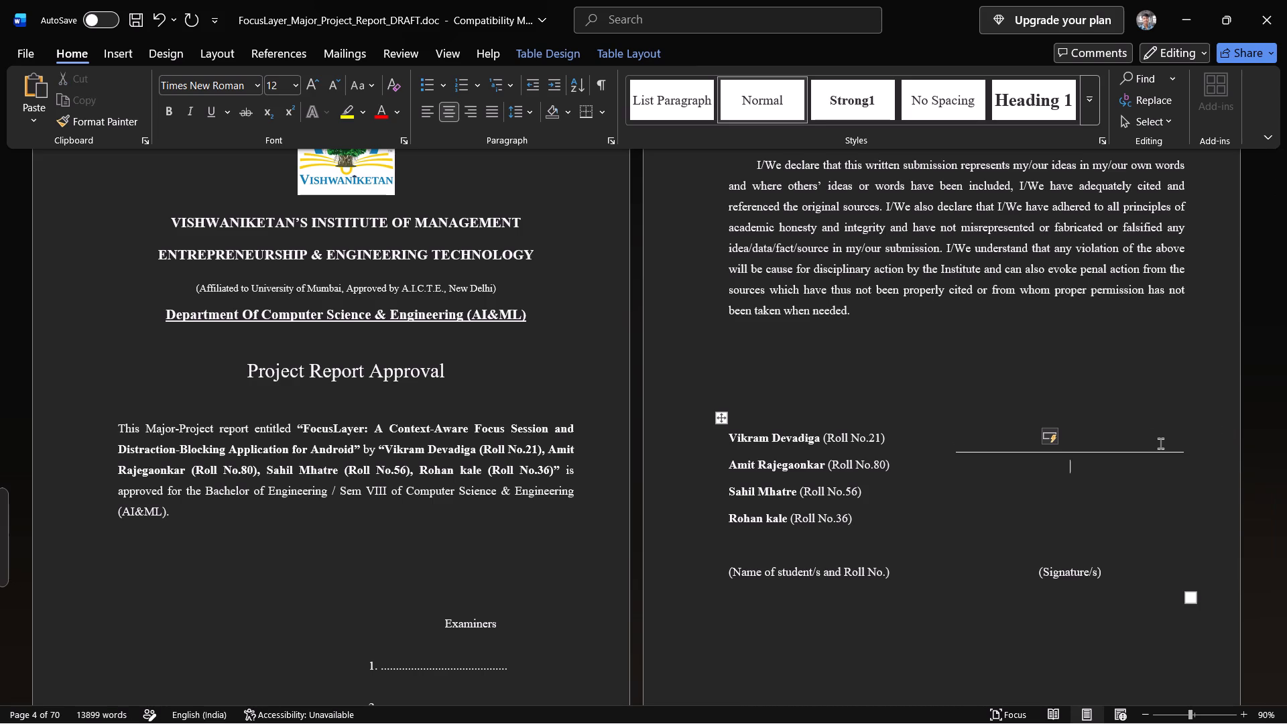
key(ctrl+v)
key(Return)
key(ctrl+v)
key(Return)
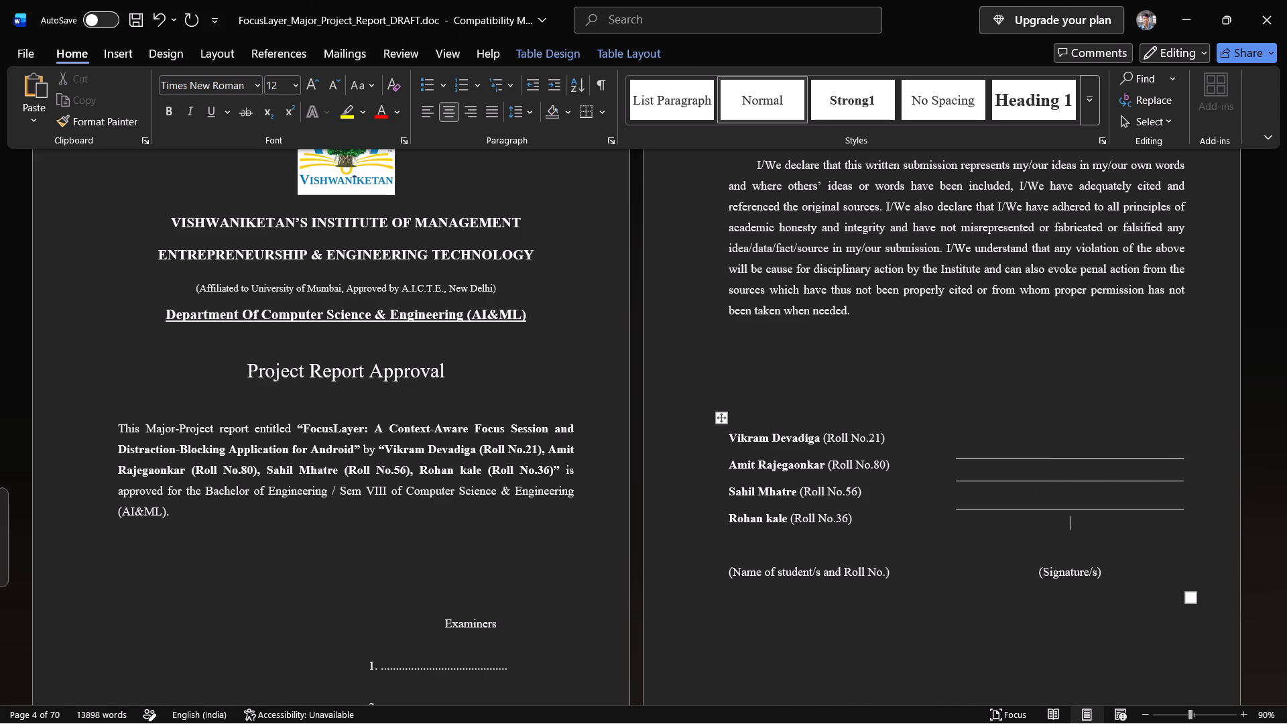
key(ctrl+v)
key(Return)
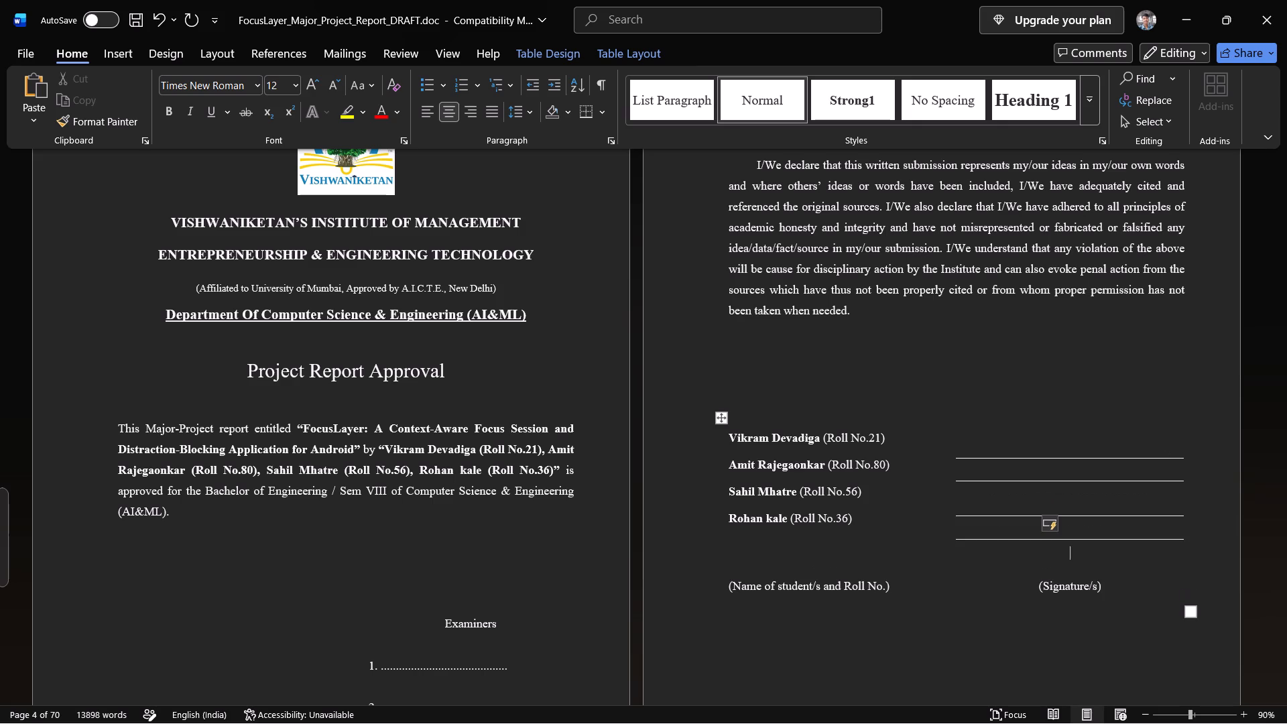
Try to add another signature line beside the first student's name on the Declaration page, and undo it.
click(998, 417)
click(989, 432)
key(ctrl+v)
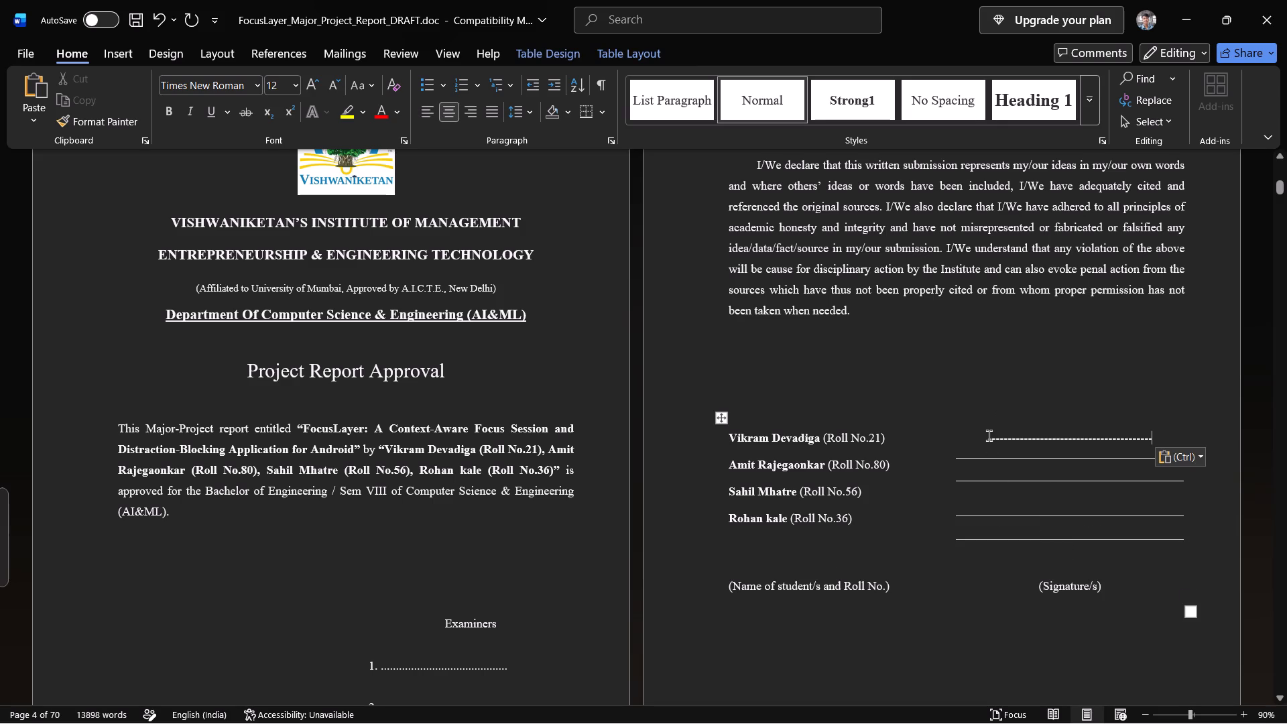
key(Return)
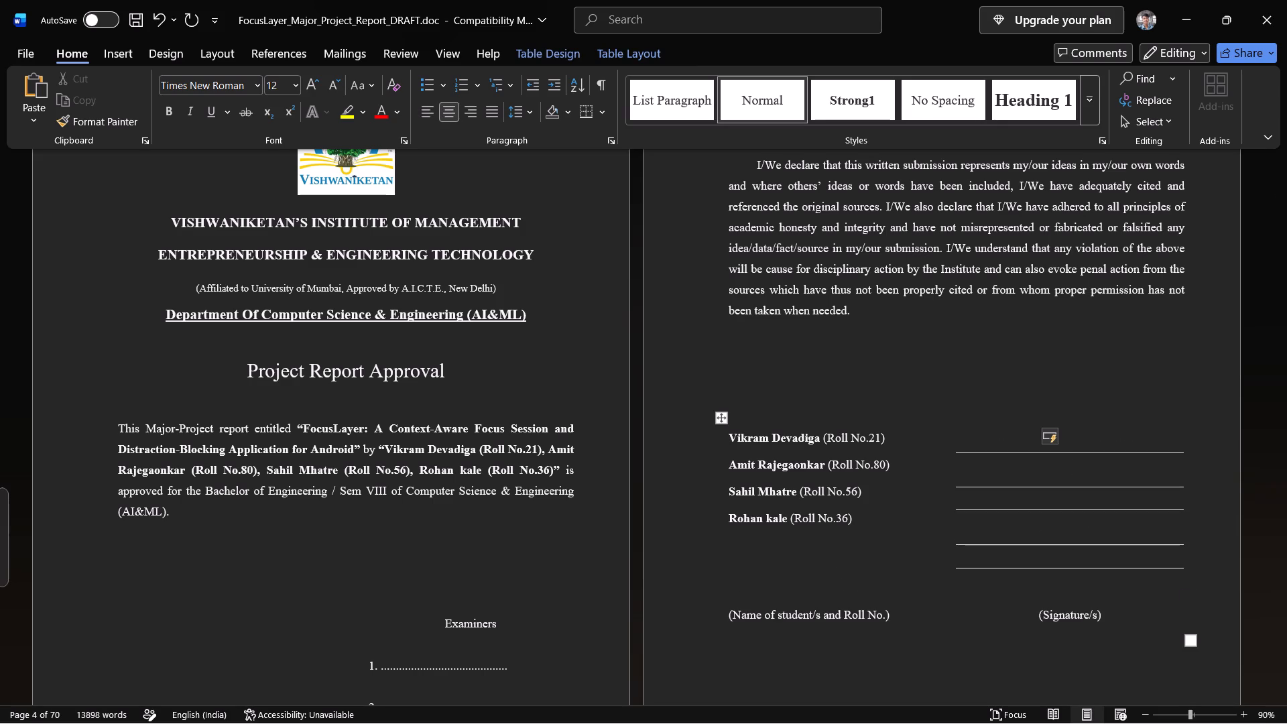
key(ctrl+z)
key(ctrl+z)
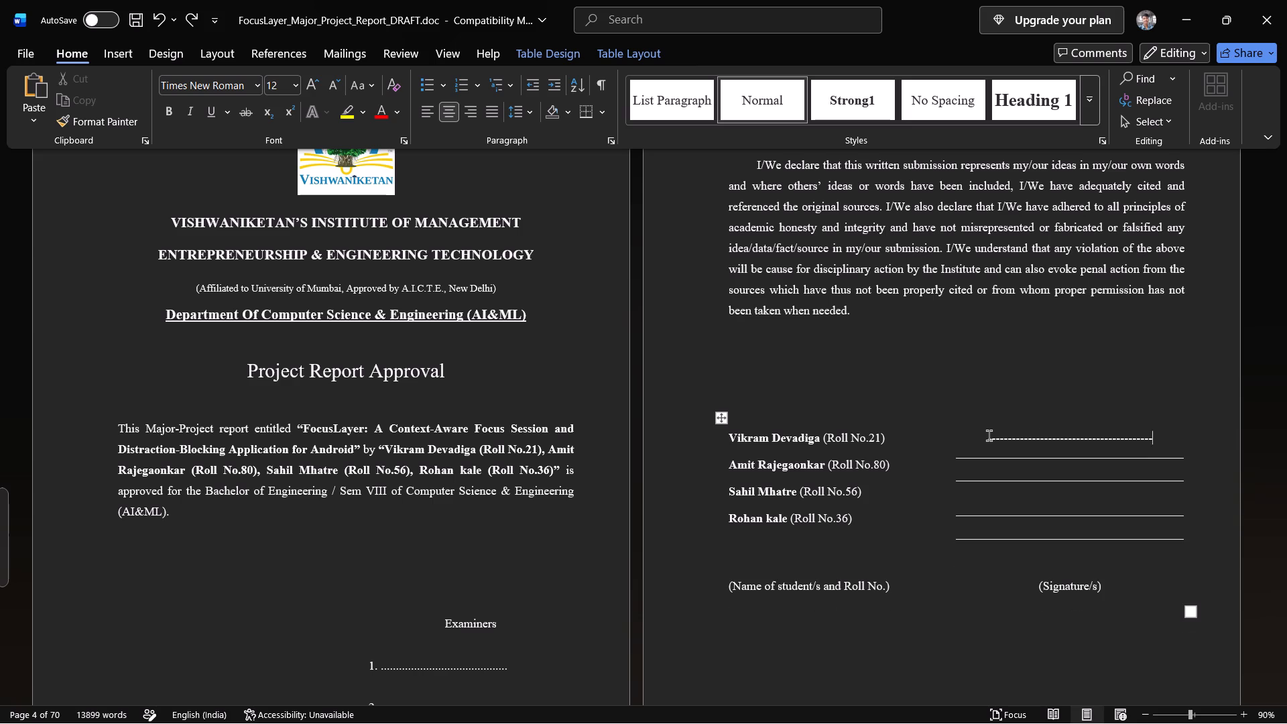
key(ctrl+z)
Paste dashed signature lines beside the first and second students' names on the Declaration page.
click(955, 457)
key(Right)
key(Left)
key(BackSpace)
key(BackSpace)
key(BackSpace)
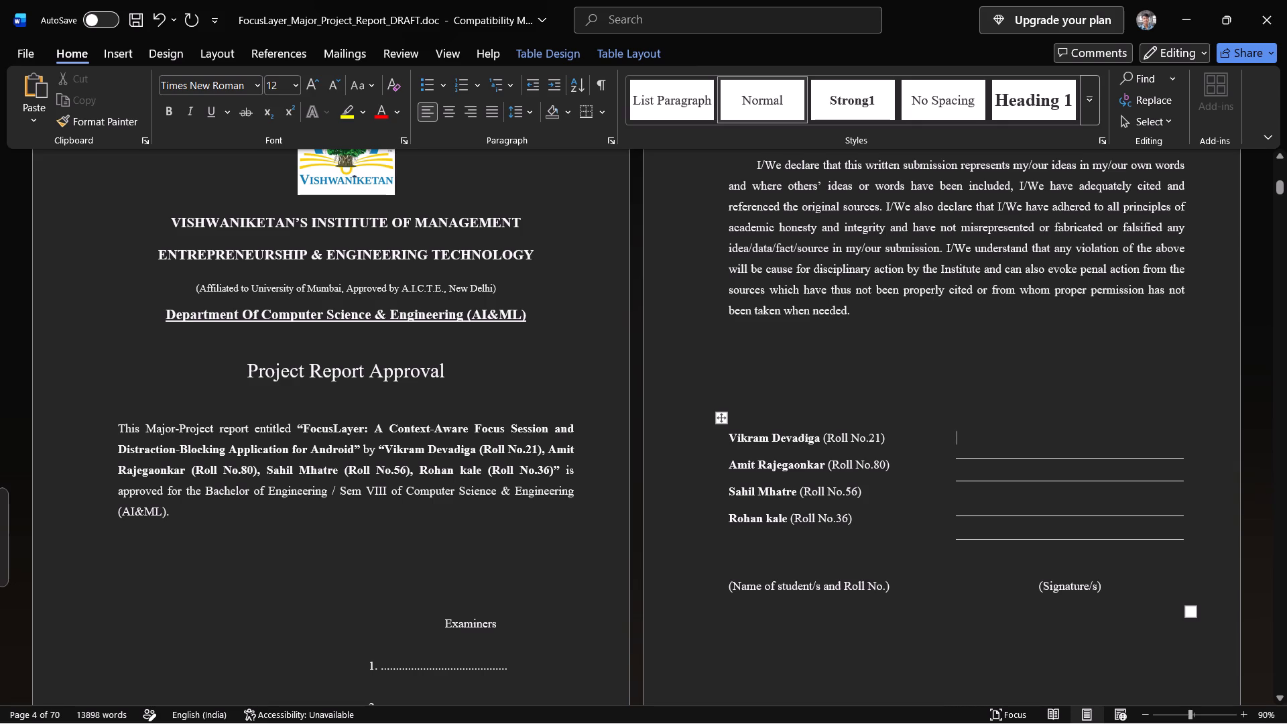
key(ctrl+v)
key(Return)
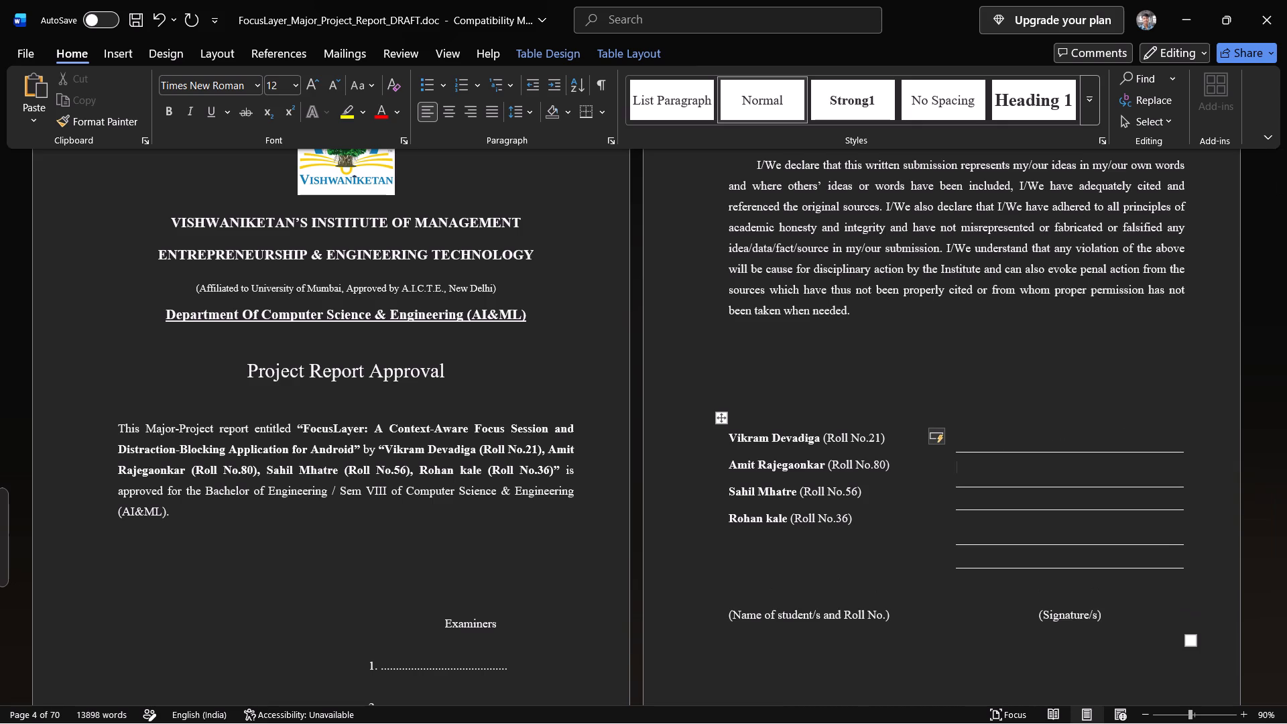
key(BackSpace)
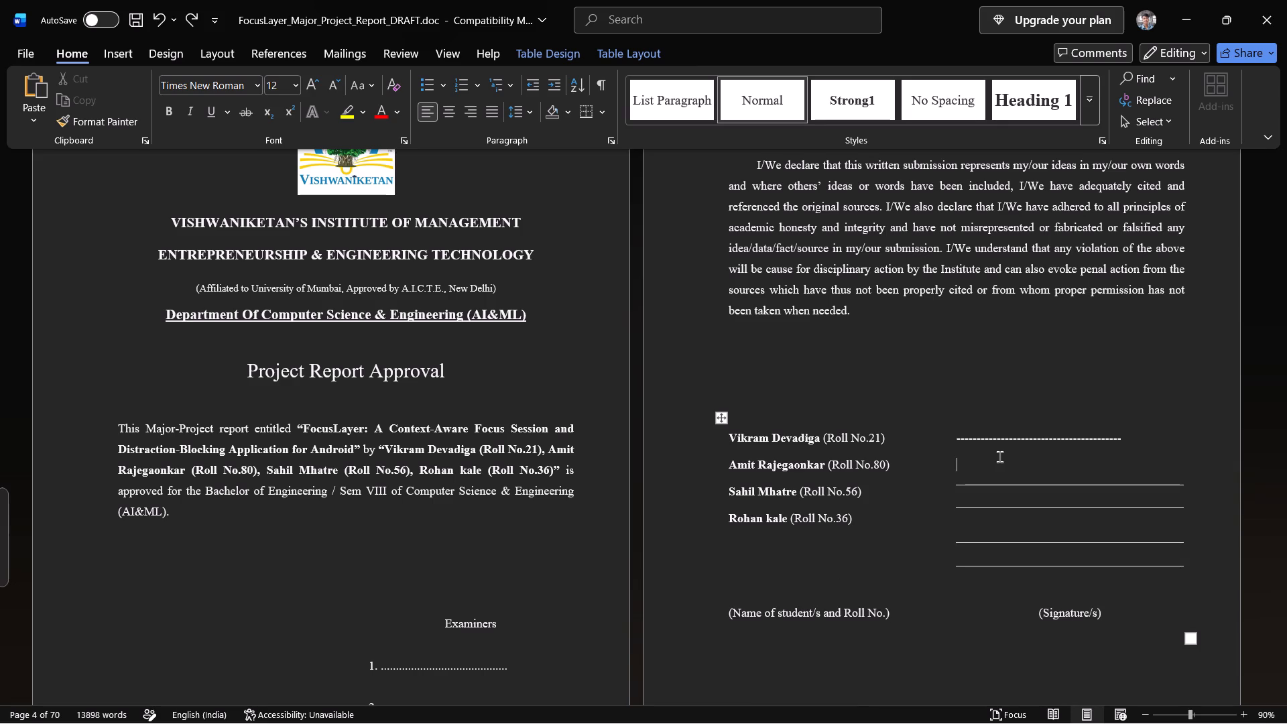
key(ctrl+v)
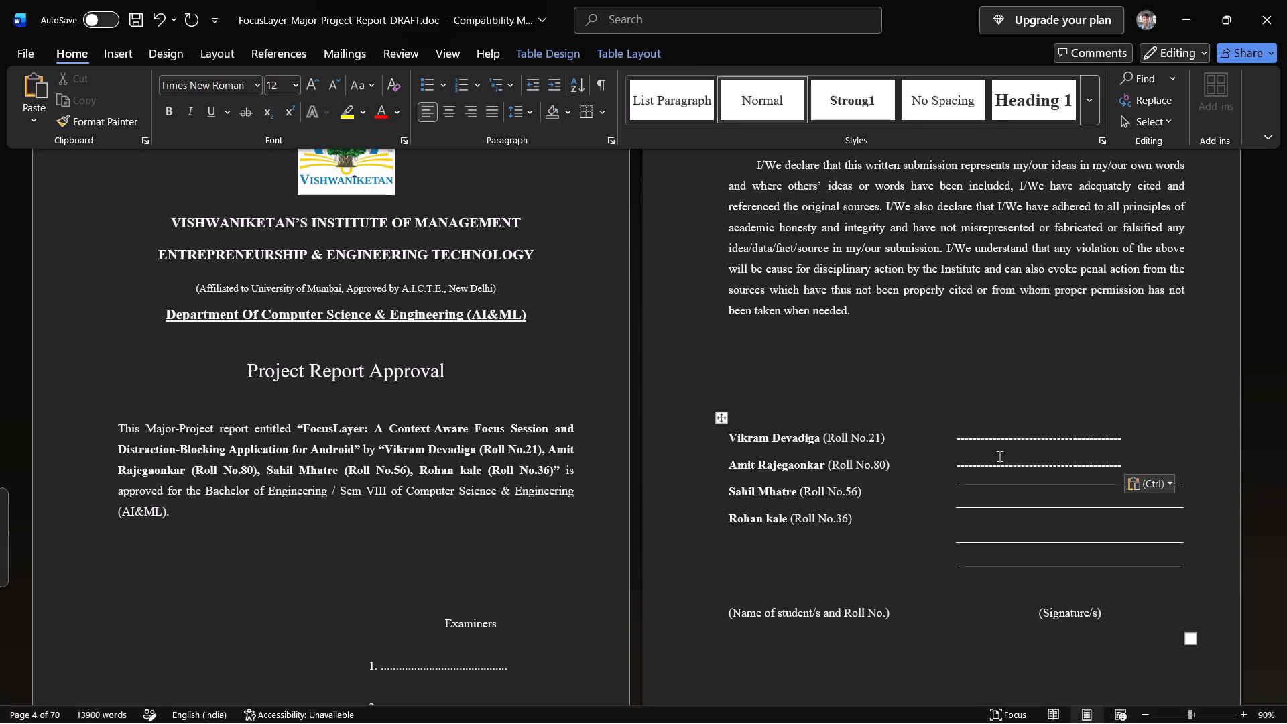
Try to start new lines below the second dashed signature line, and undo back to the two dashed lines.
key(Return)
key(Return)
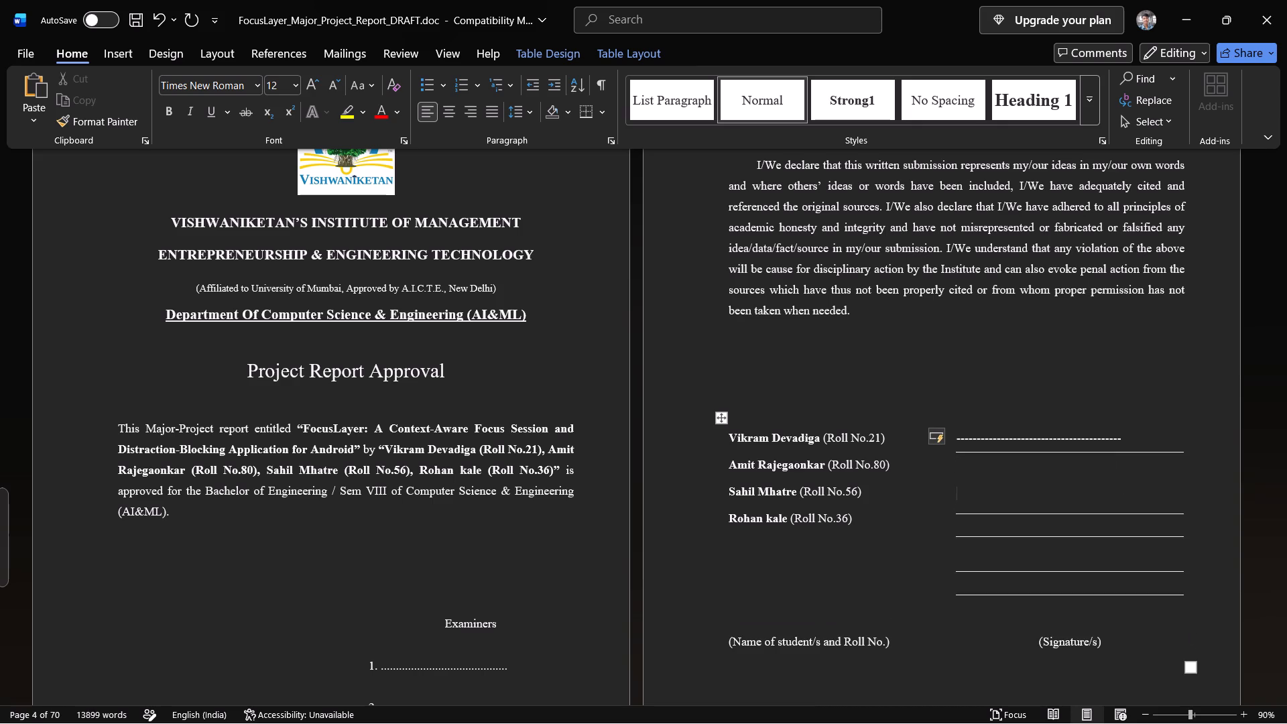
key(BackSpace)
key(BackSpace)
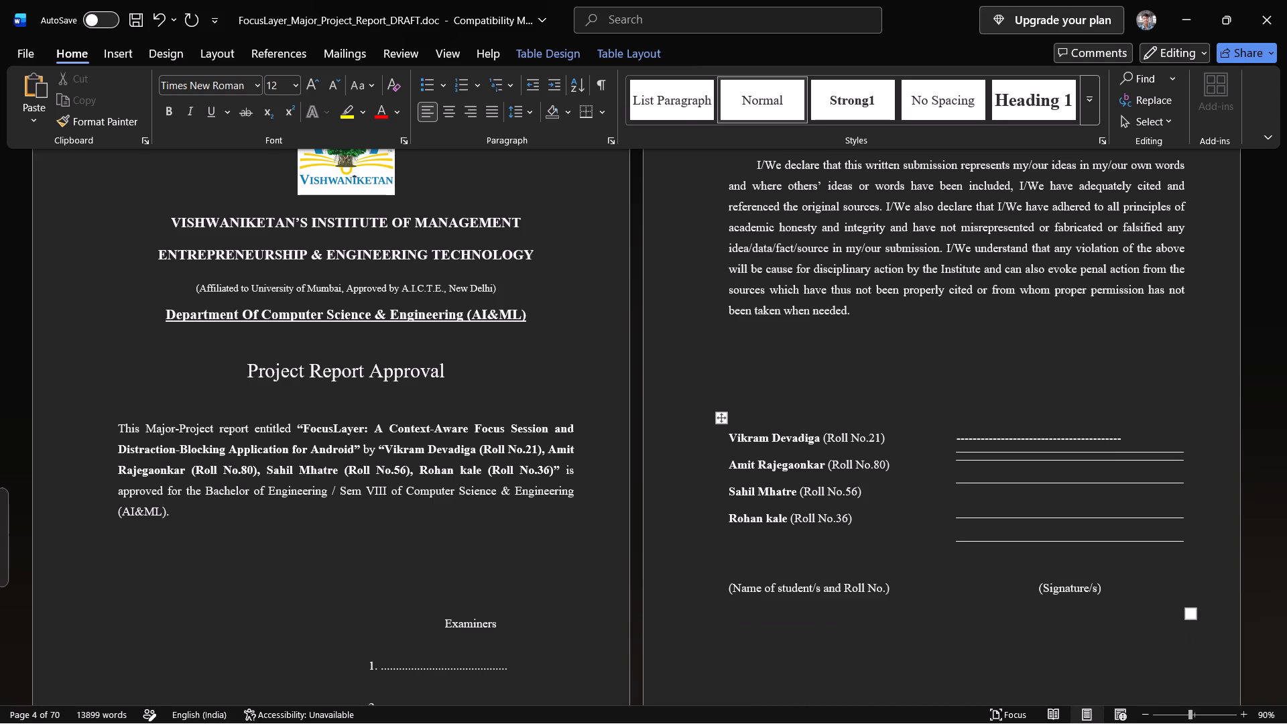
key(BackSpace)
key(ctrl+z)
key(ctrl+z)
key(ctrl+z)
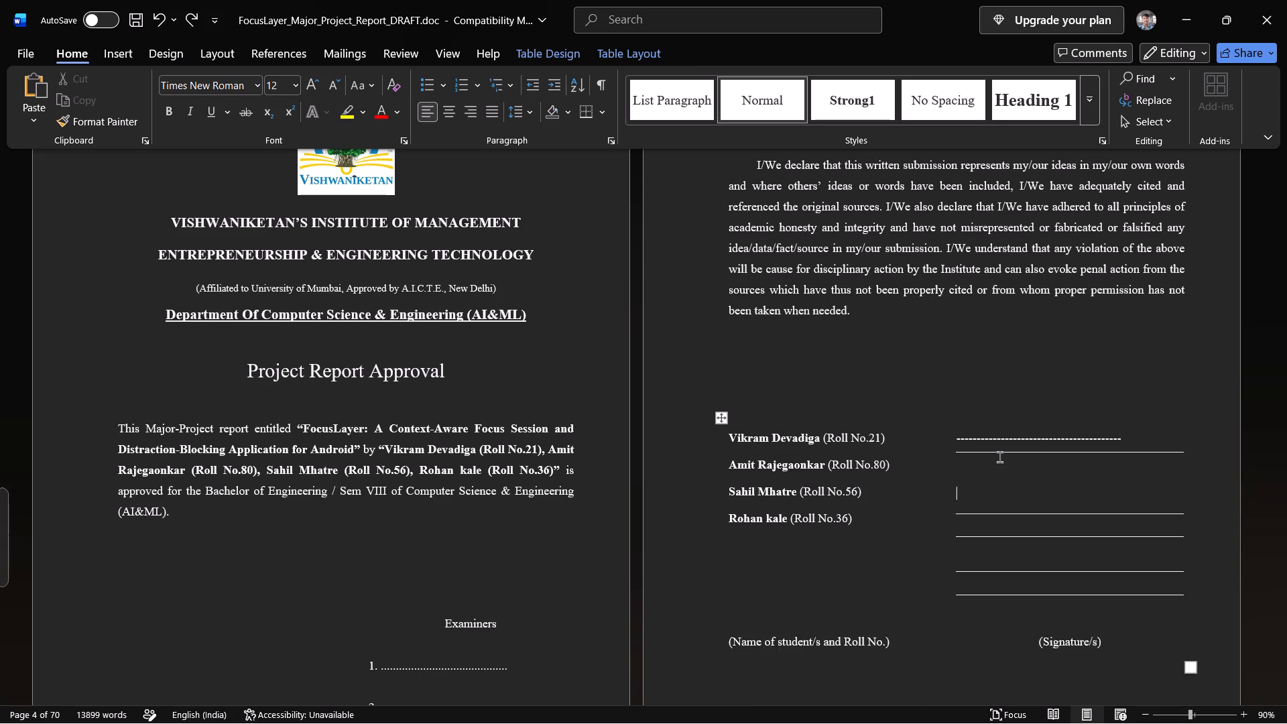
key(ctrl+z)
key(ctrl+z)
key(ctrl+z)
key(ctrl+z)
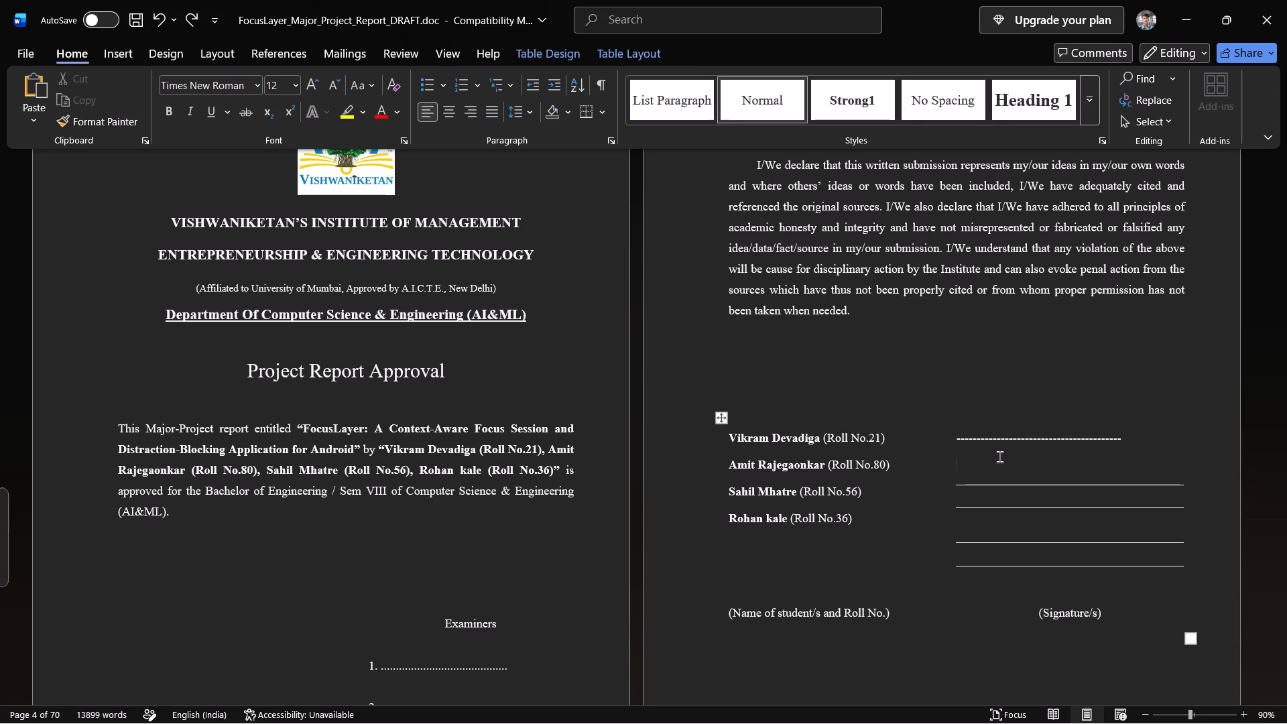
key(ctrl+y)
Delete surplus solid lines below the second dashed signature line and paste a dashed line beside the third student's name.
click(1014, 490)
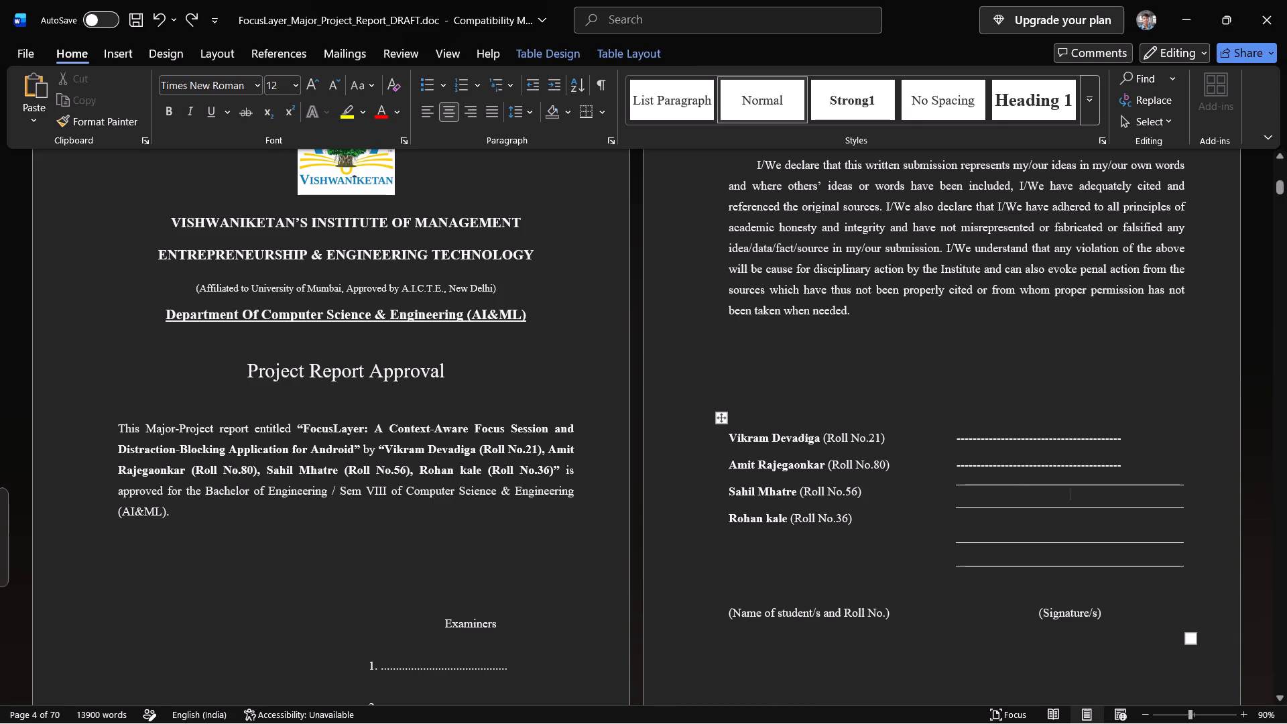
key(BackSpace)
key(BackSpace)
click(1066, 527)
key(BackSpace)
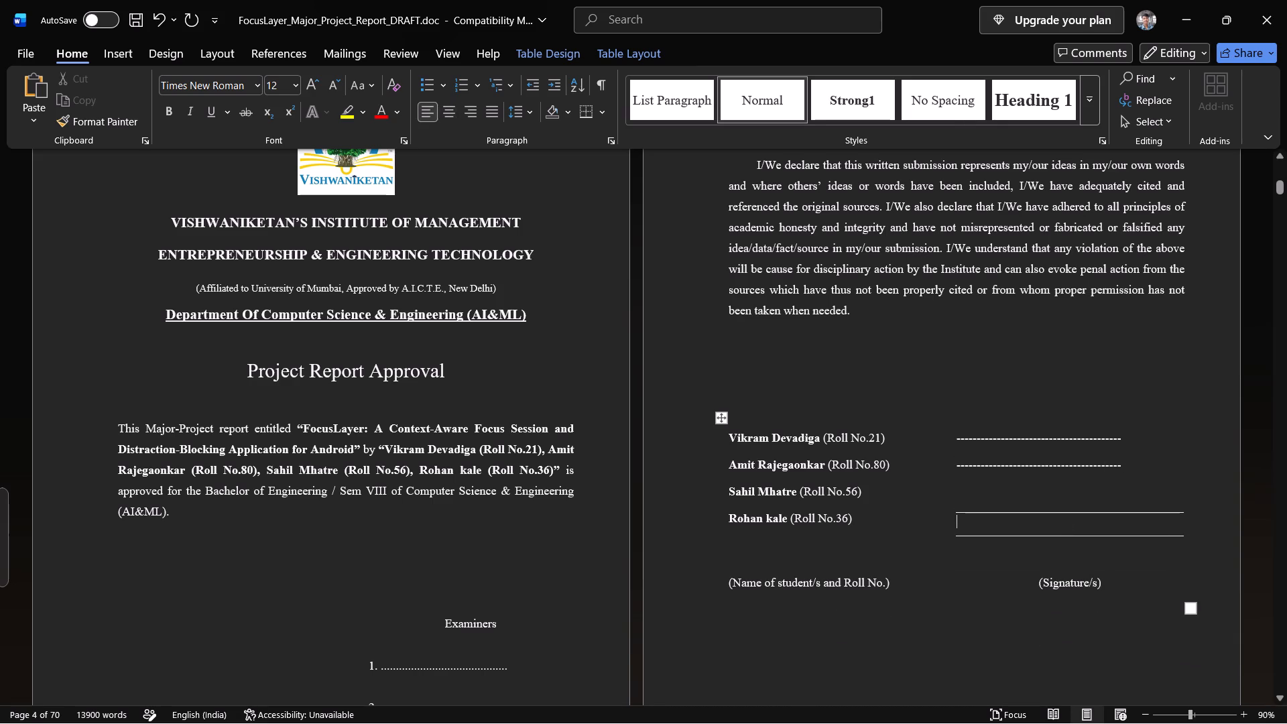
key(BackSpace)
key(ctrl+v)
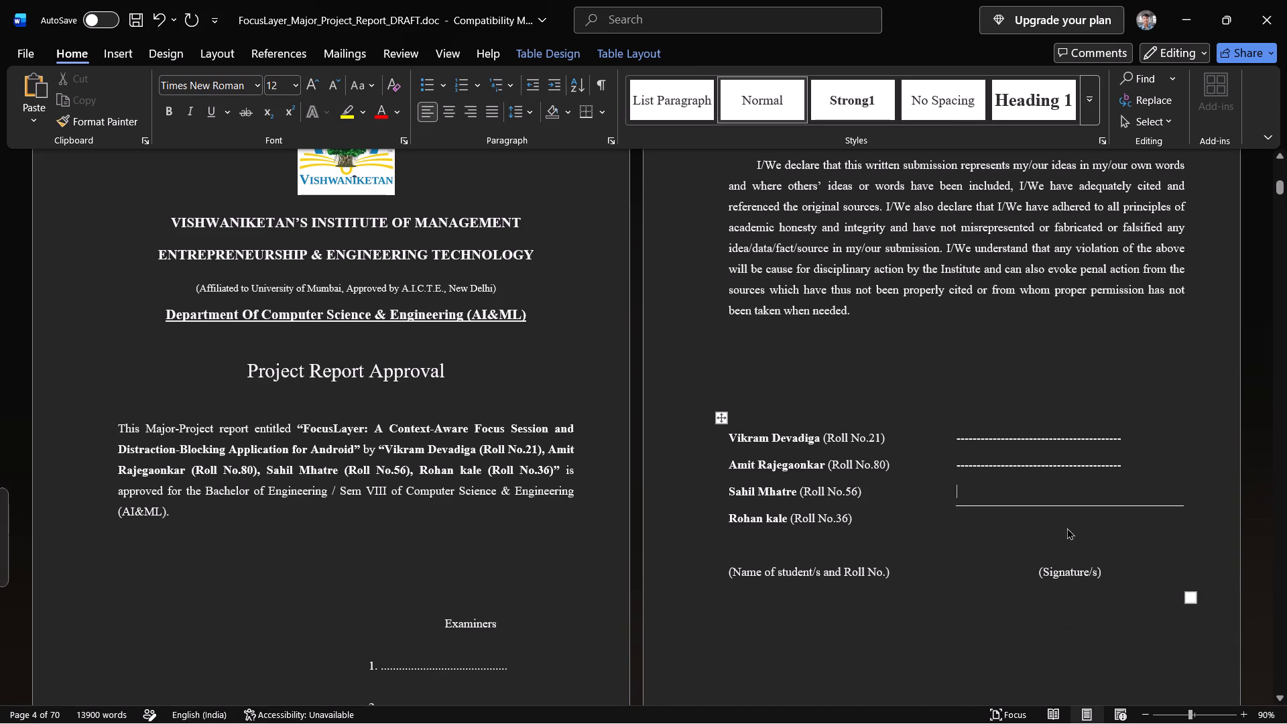
Delete the empty paragraph below the third dashed signature line, keeping the dashes intact.
click(1066, 529)
key(BackSpace)
key(BackSpace)
key(BackSpace)
key(ctrl+z)
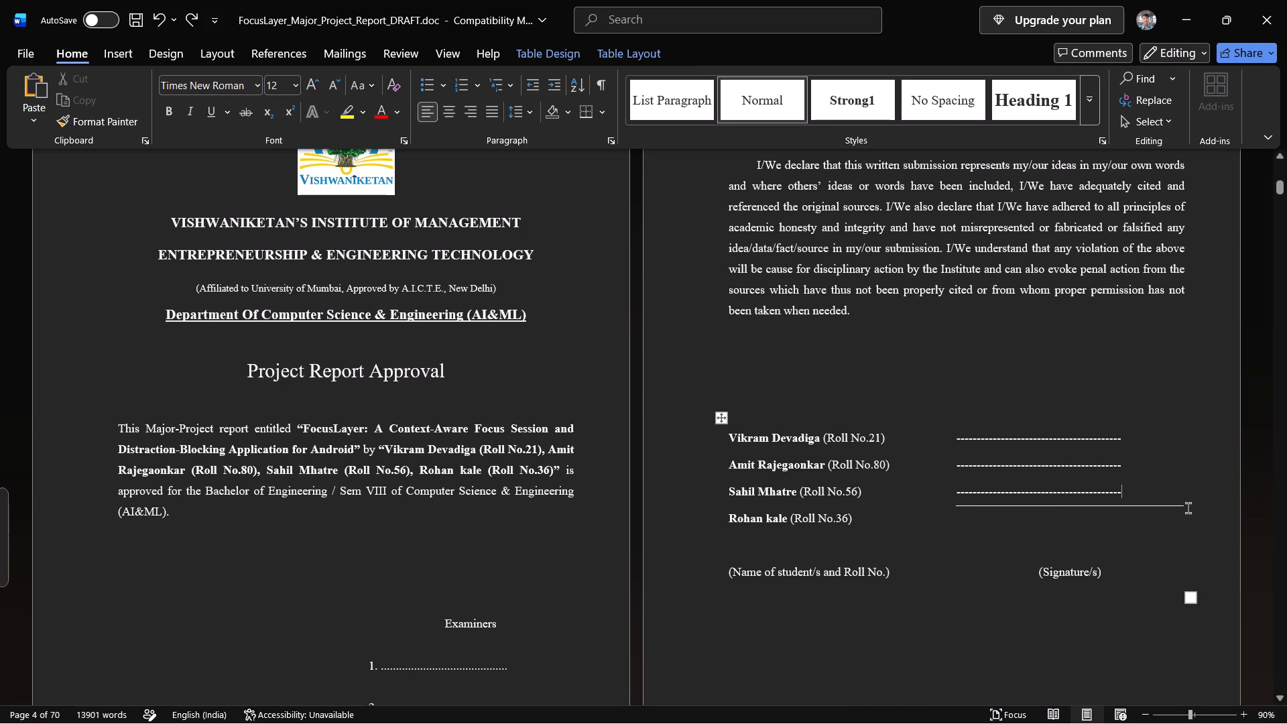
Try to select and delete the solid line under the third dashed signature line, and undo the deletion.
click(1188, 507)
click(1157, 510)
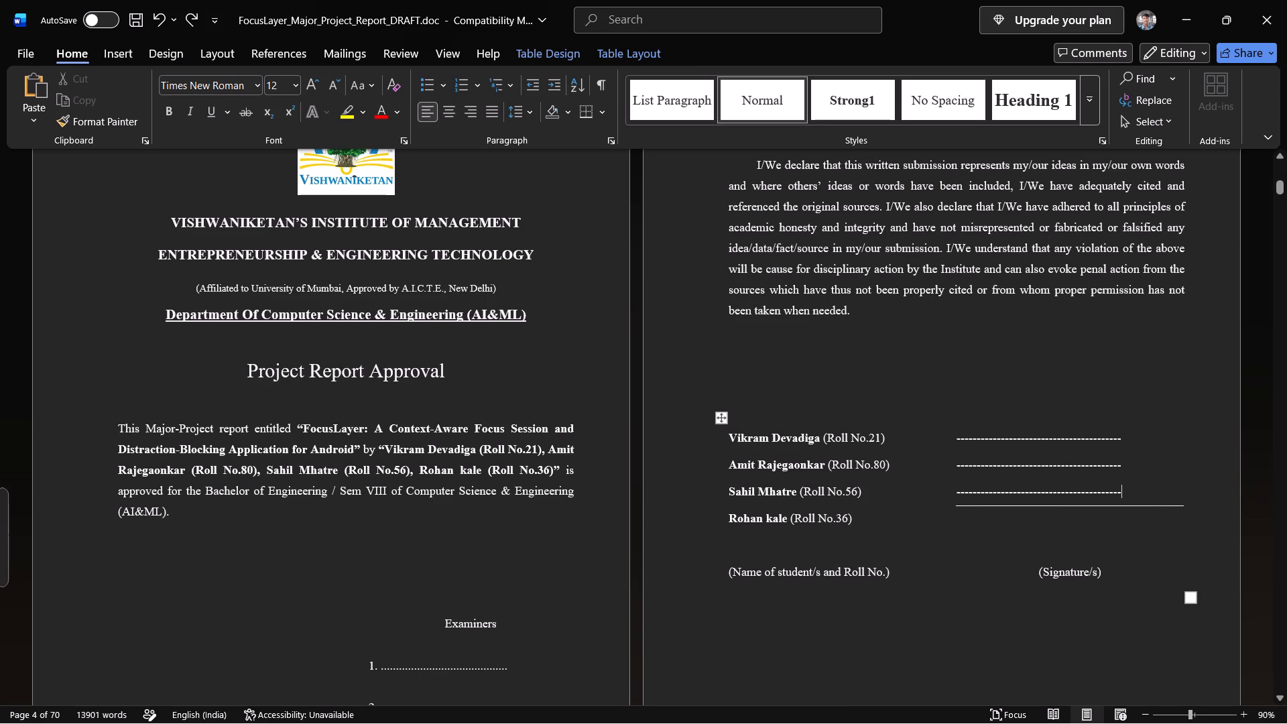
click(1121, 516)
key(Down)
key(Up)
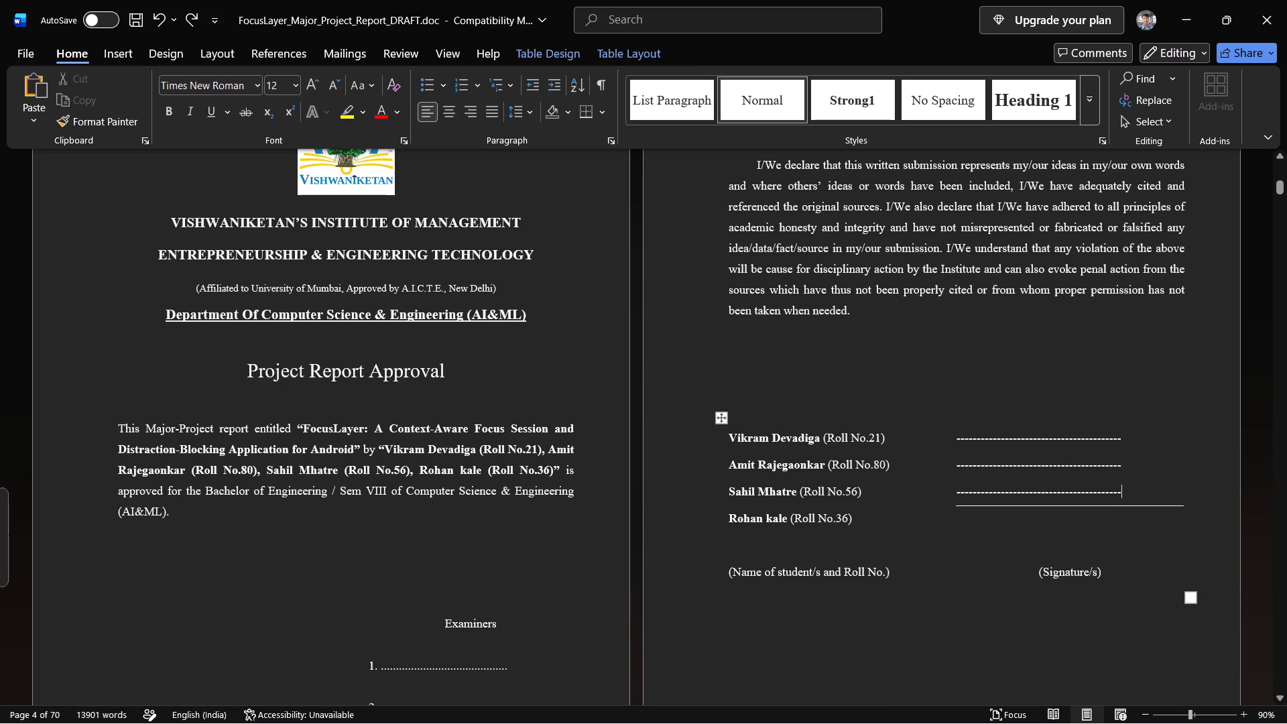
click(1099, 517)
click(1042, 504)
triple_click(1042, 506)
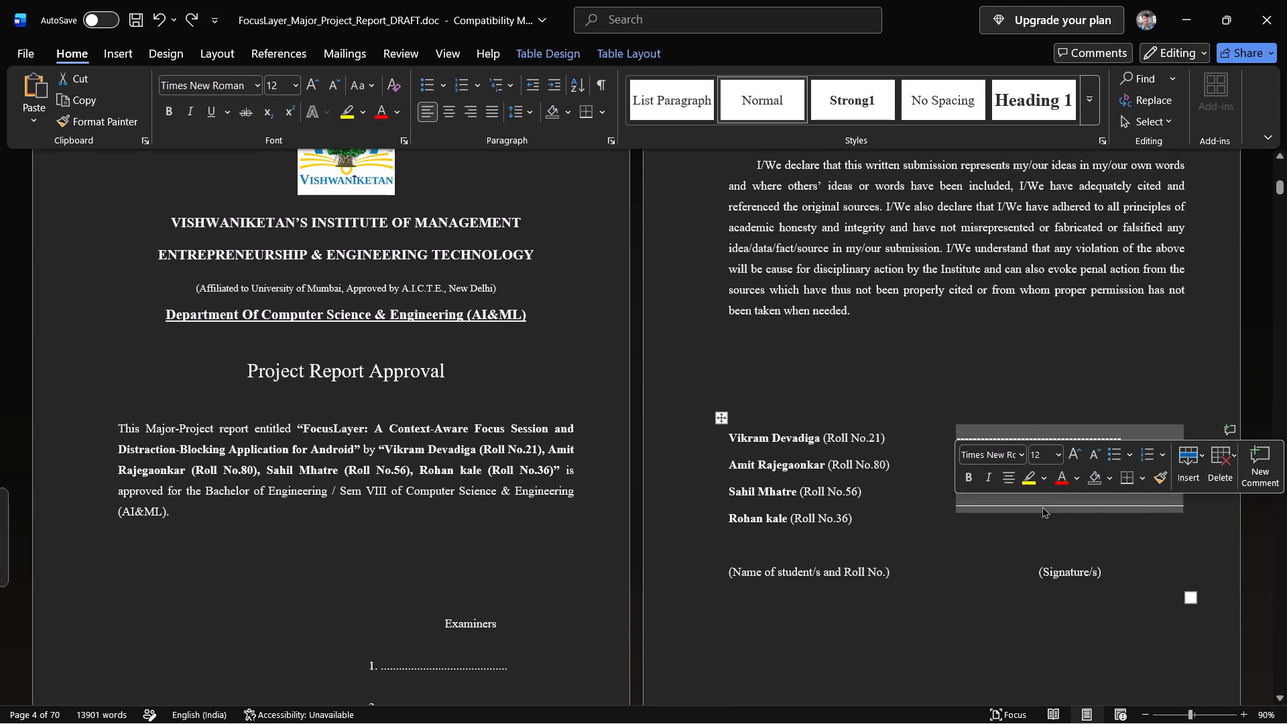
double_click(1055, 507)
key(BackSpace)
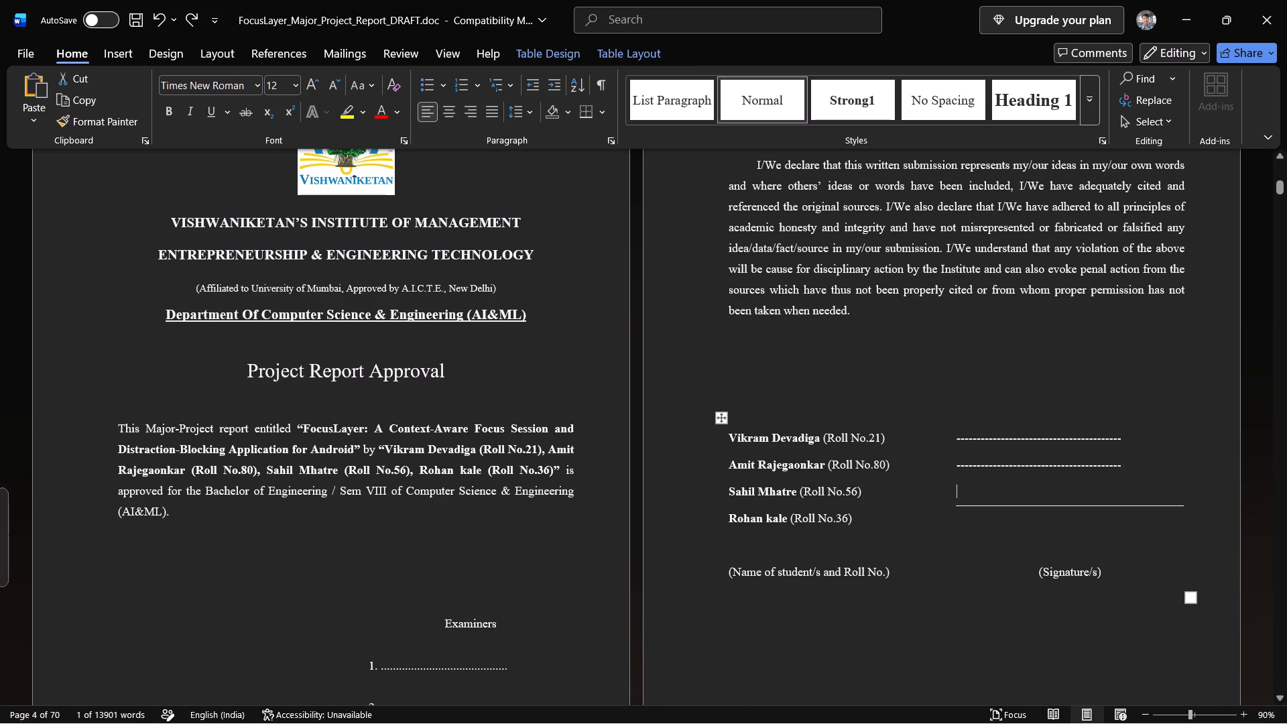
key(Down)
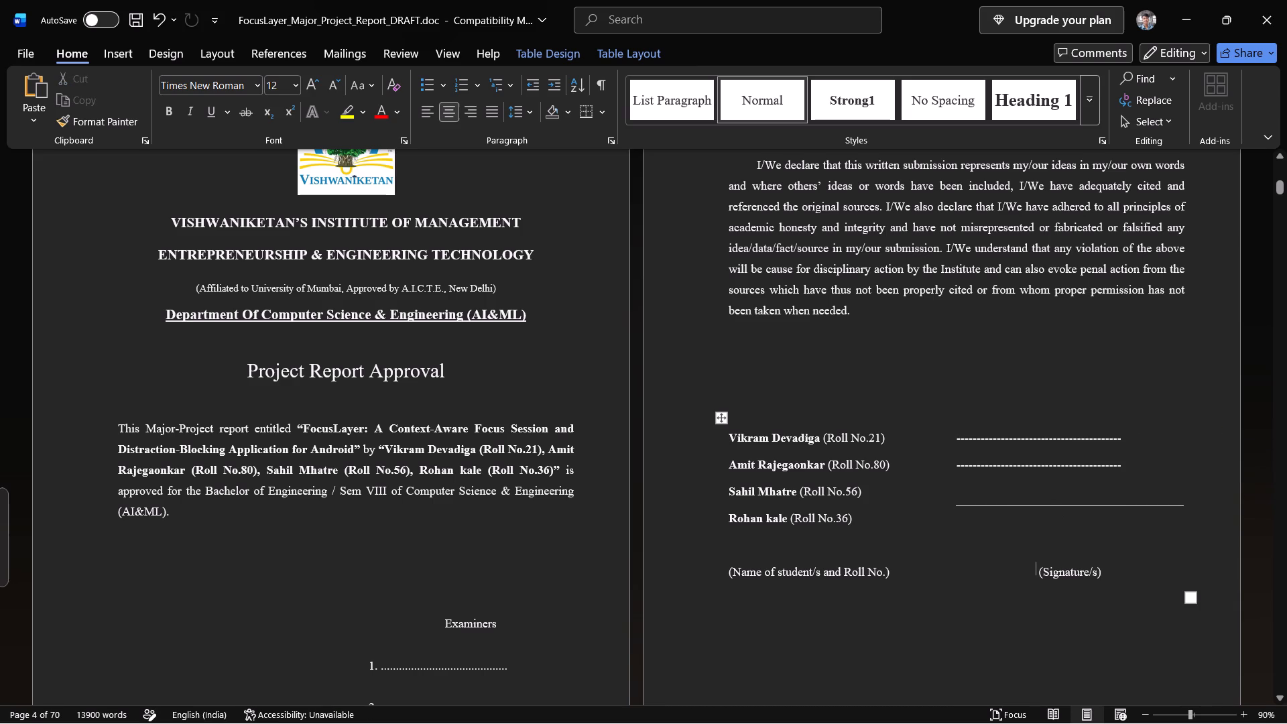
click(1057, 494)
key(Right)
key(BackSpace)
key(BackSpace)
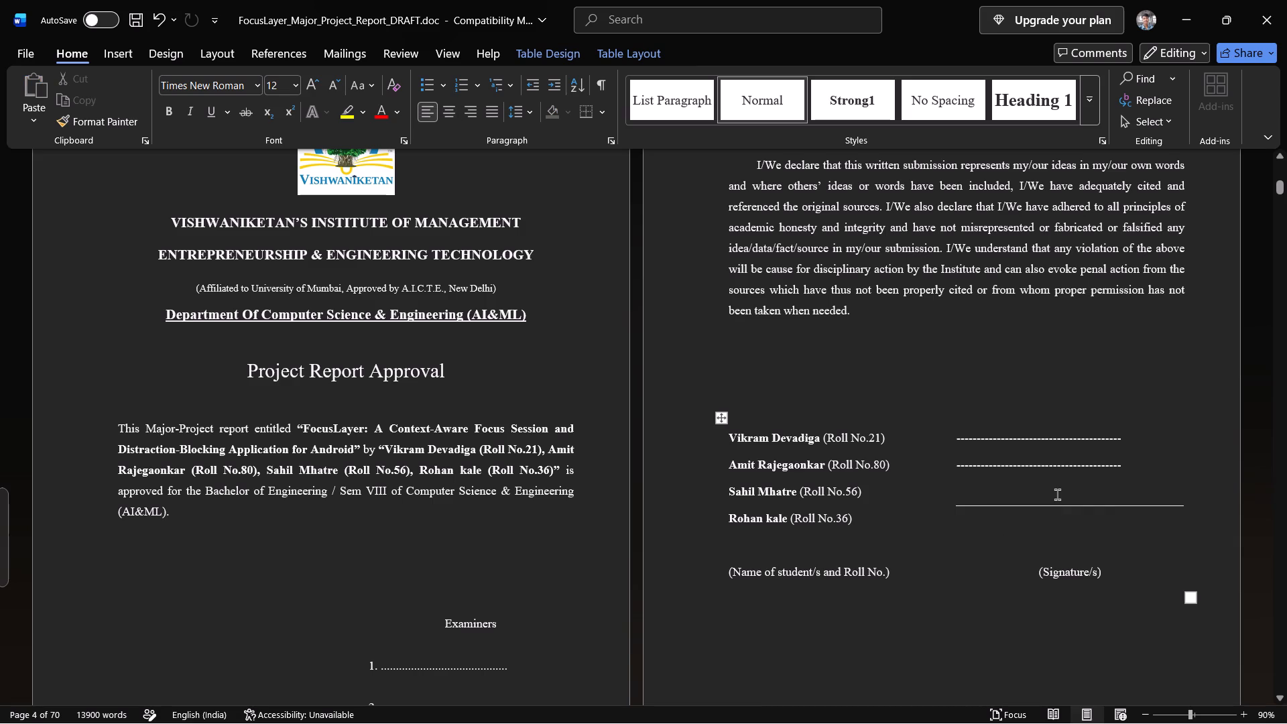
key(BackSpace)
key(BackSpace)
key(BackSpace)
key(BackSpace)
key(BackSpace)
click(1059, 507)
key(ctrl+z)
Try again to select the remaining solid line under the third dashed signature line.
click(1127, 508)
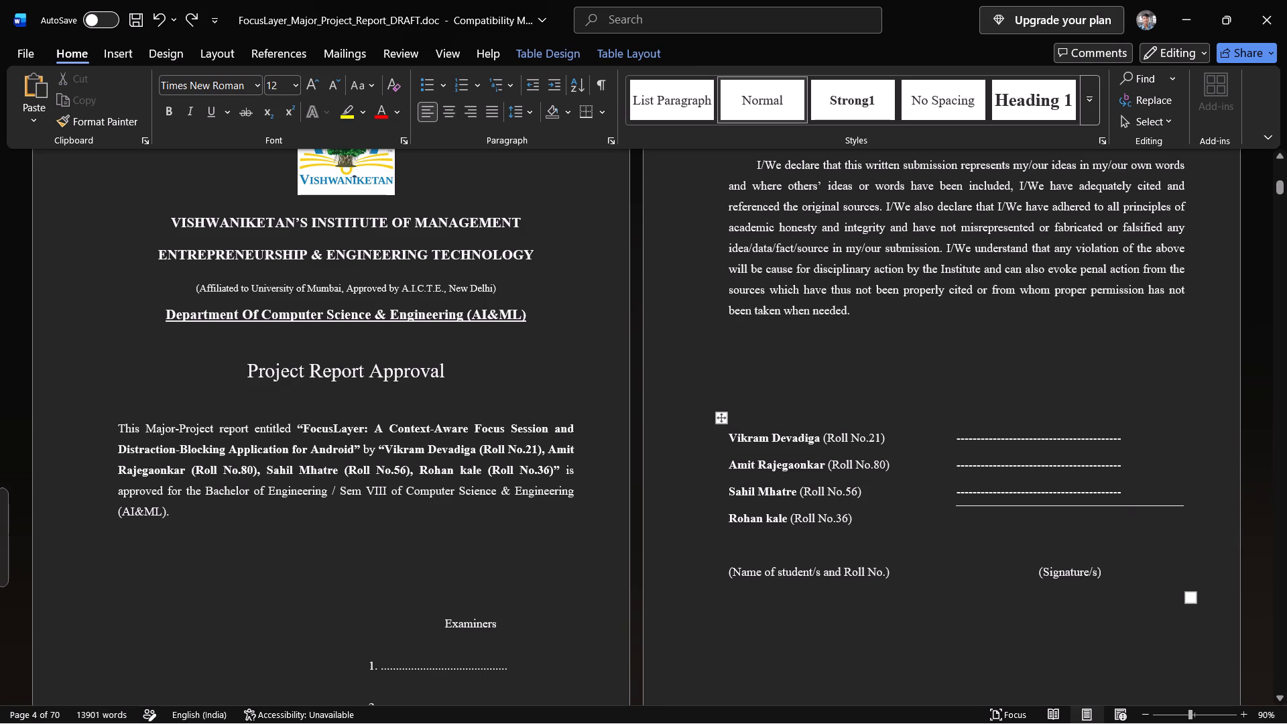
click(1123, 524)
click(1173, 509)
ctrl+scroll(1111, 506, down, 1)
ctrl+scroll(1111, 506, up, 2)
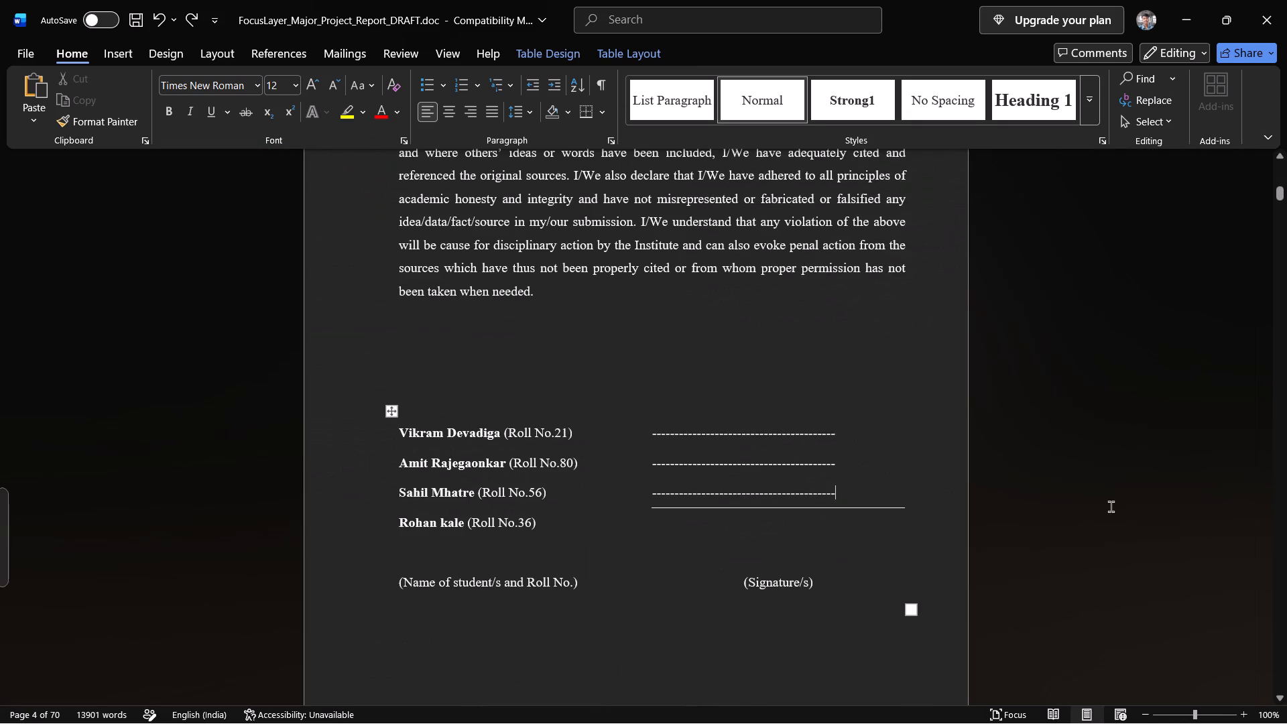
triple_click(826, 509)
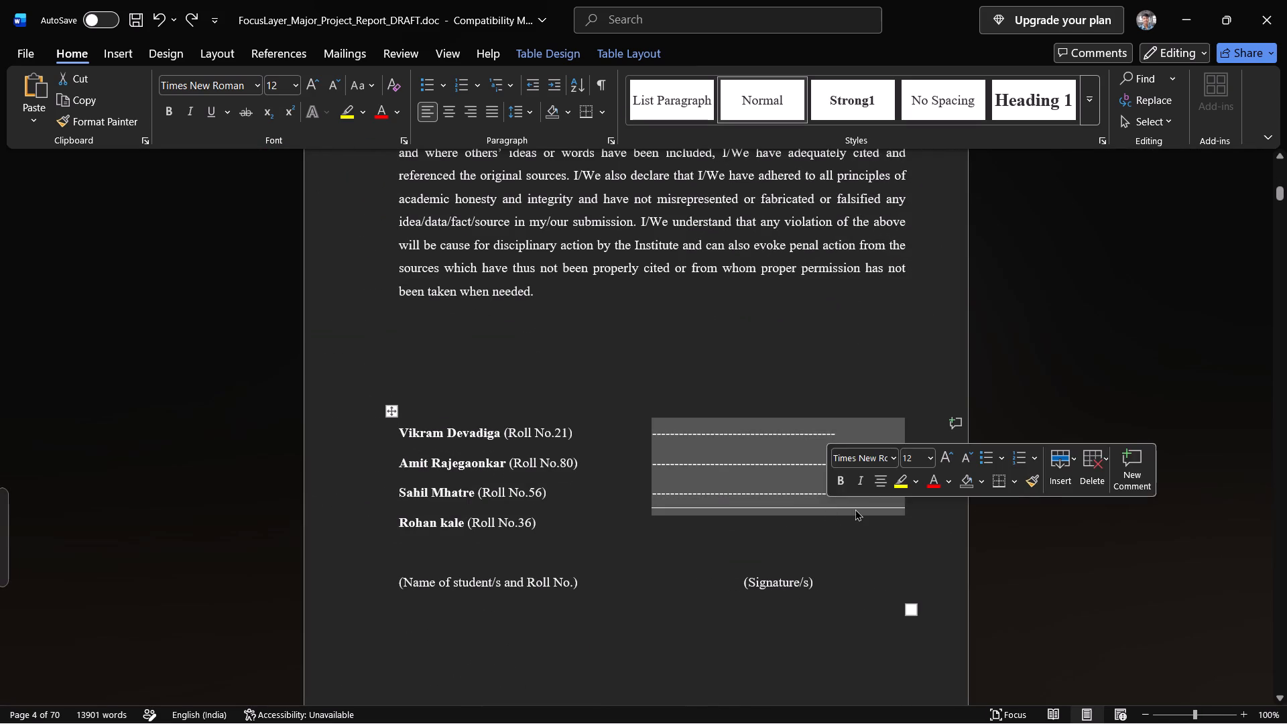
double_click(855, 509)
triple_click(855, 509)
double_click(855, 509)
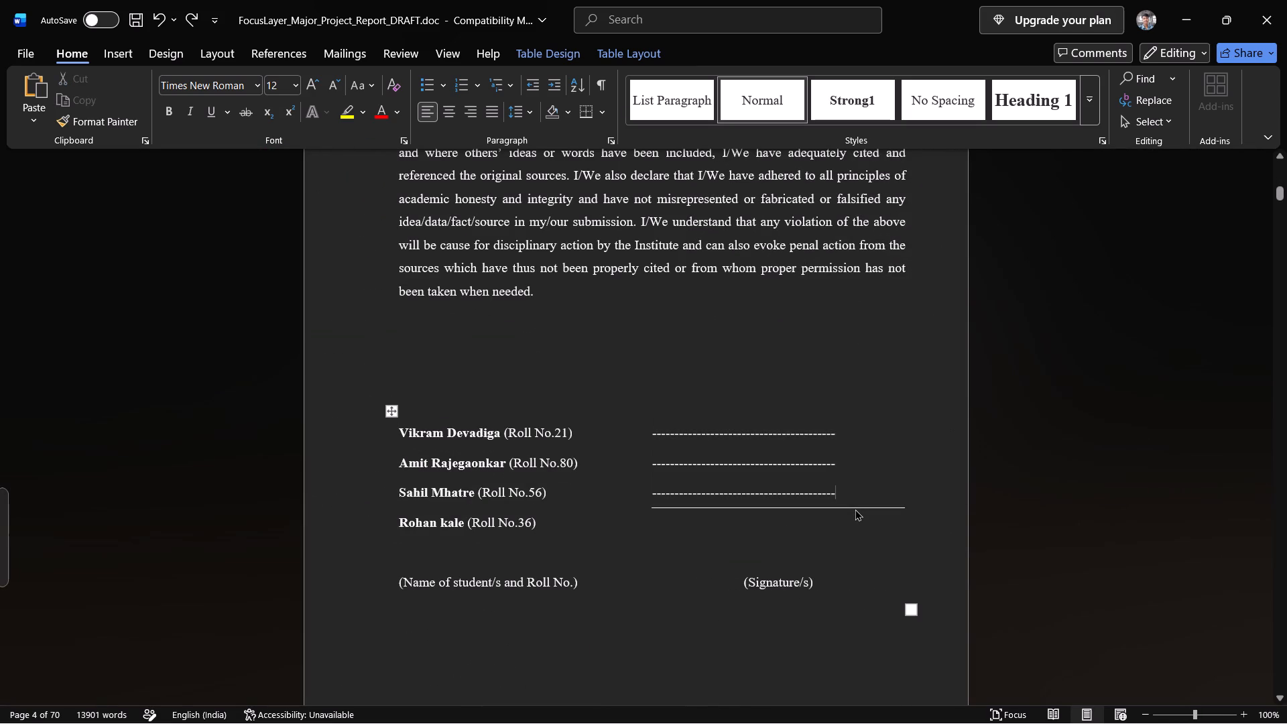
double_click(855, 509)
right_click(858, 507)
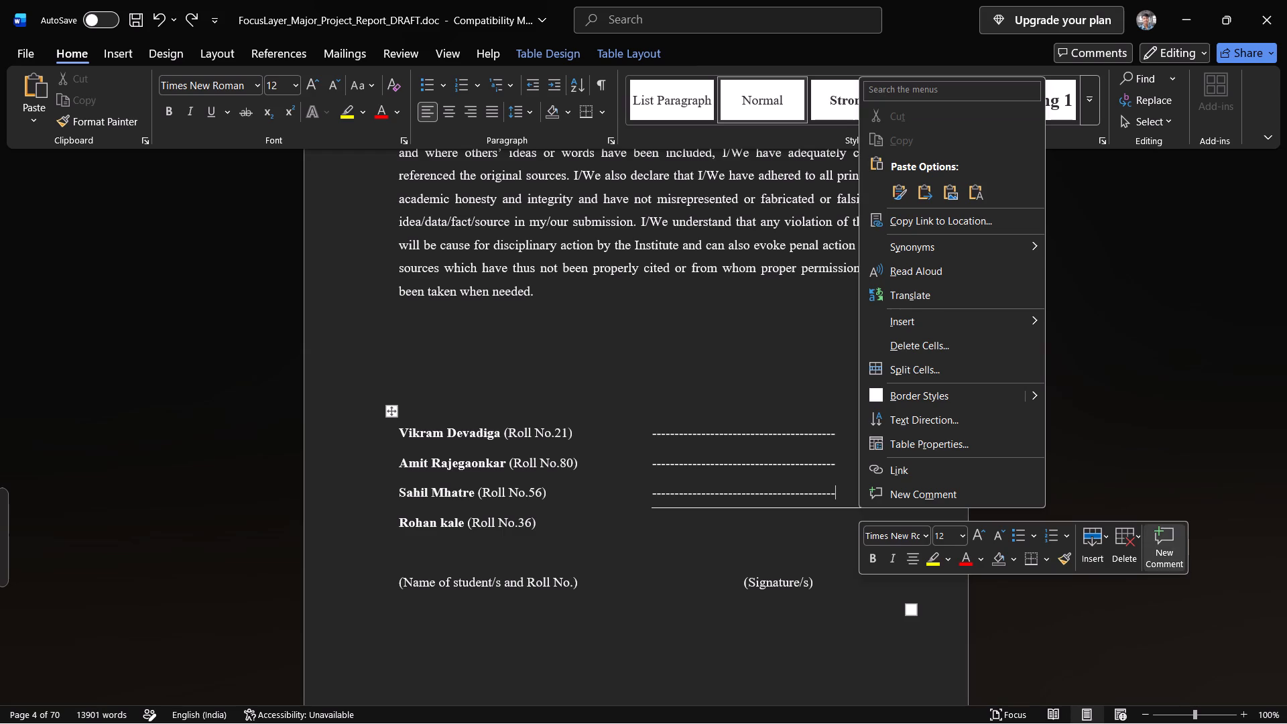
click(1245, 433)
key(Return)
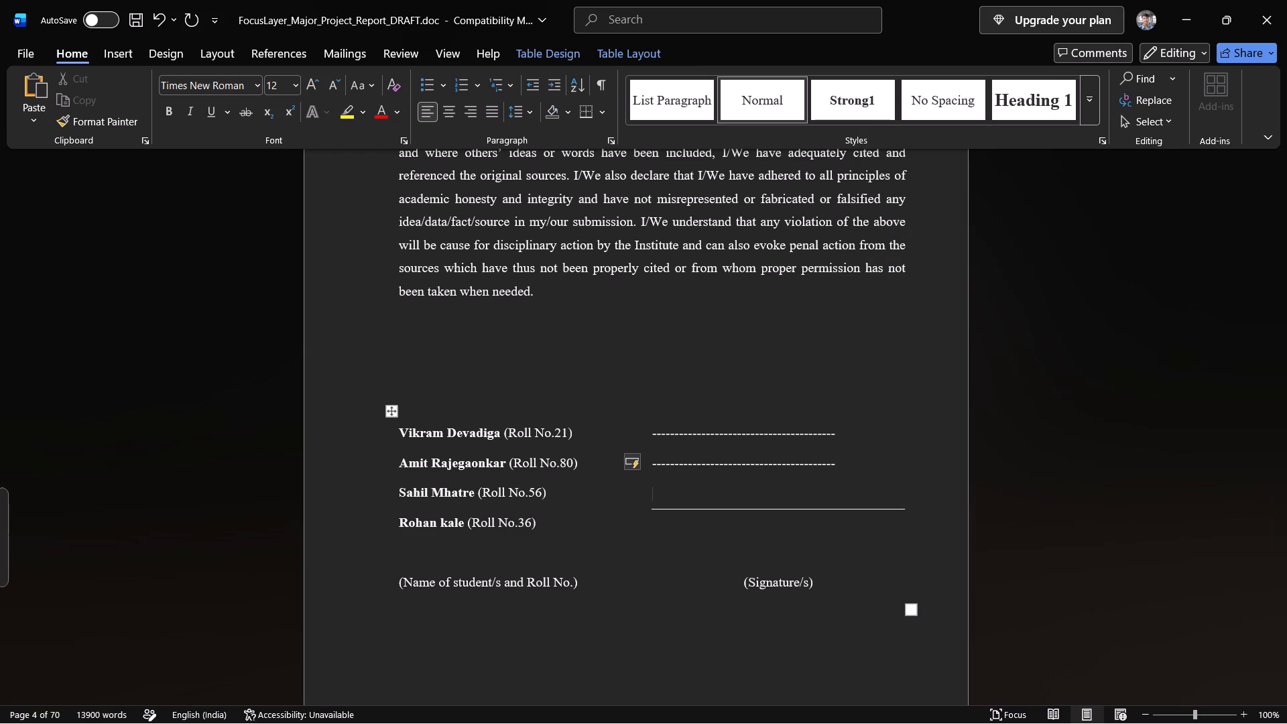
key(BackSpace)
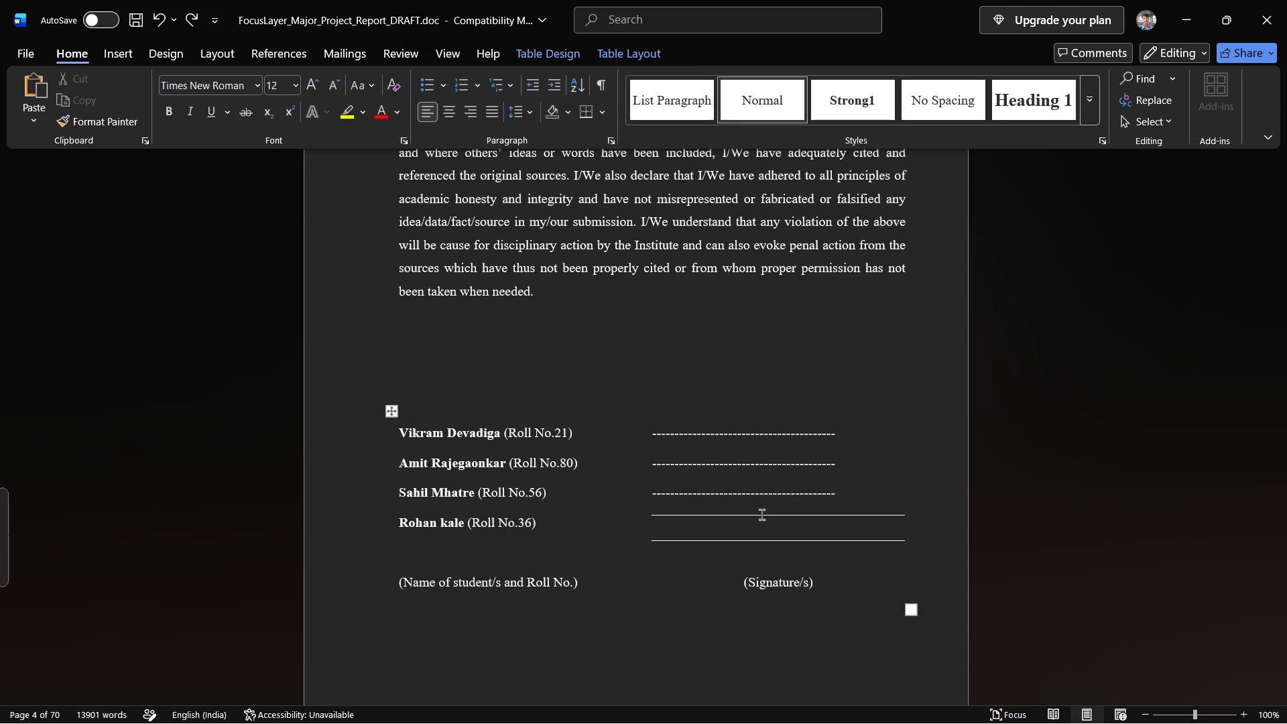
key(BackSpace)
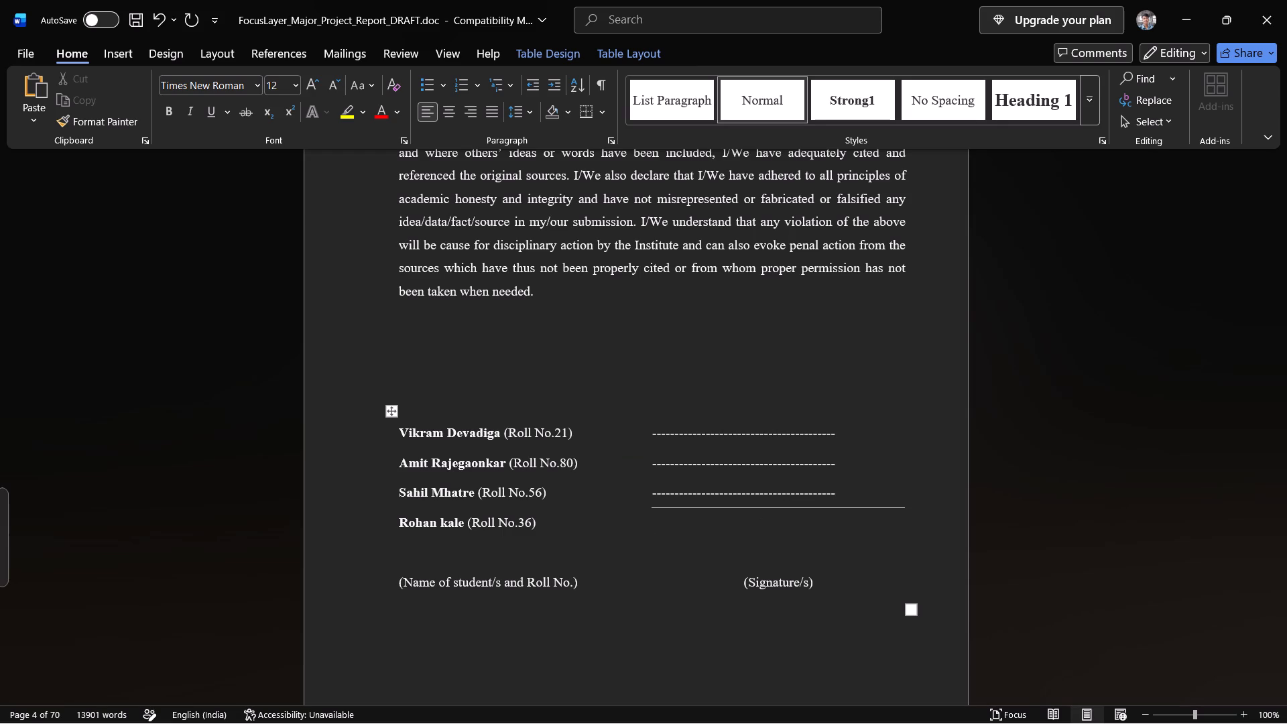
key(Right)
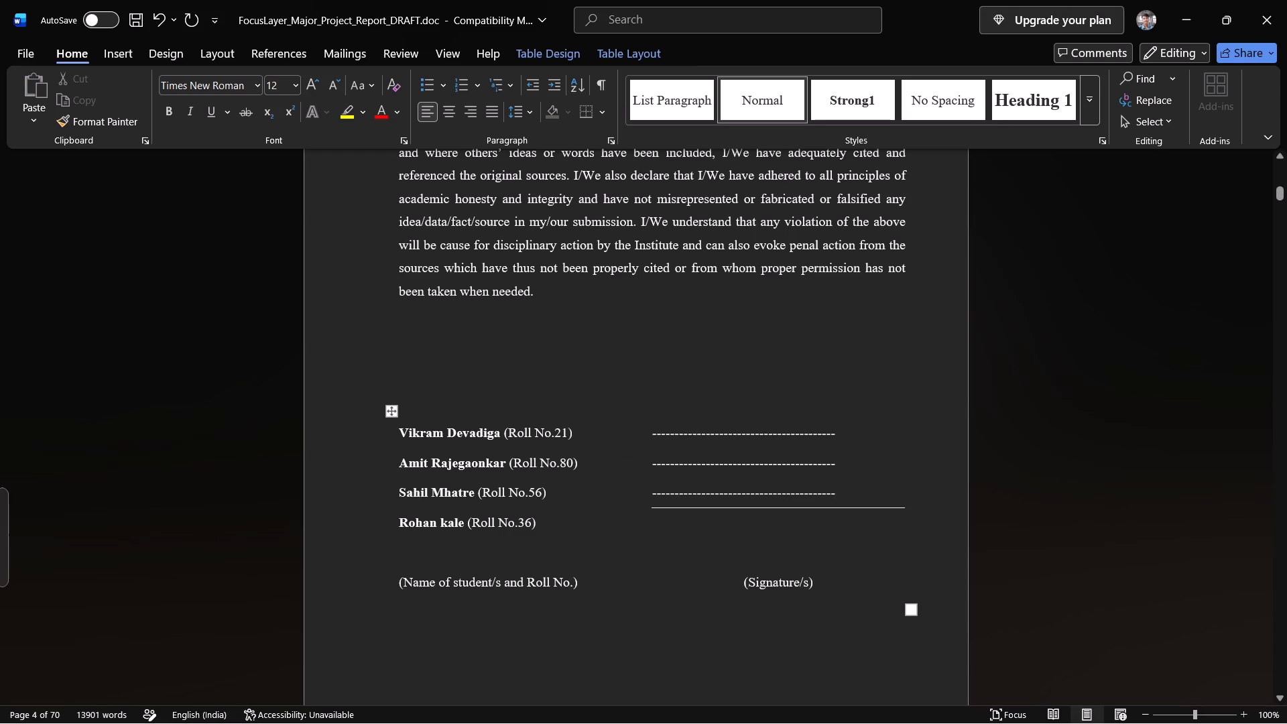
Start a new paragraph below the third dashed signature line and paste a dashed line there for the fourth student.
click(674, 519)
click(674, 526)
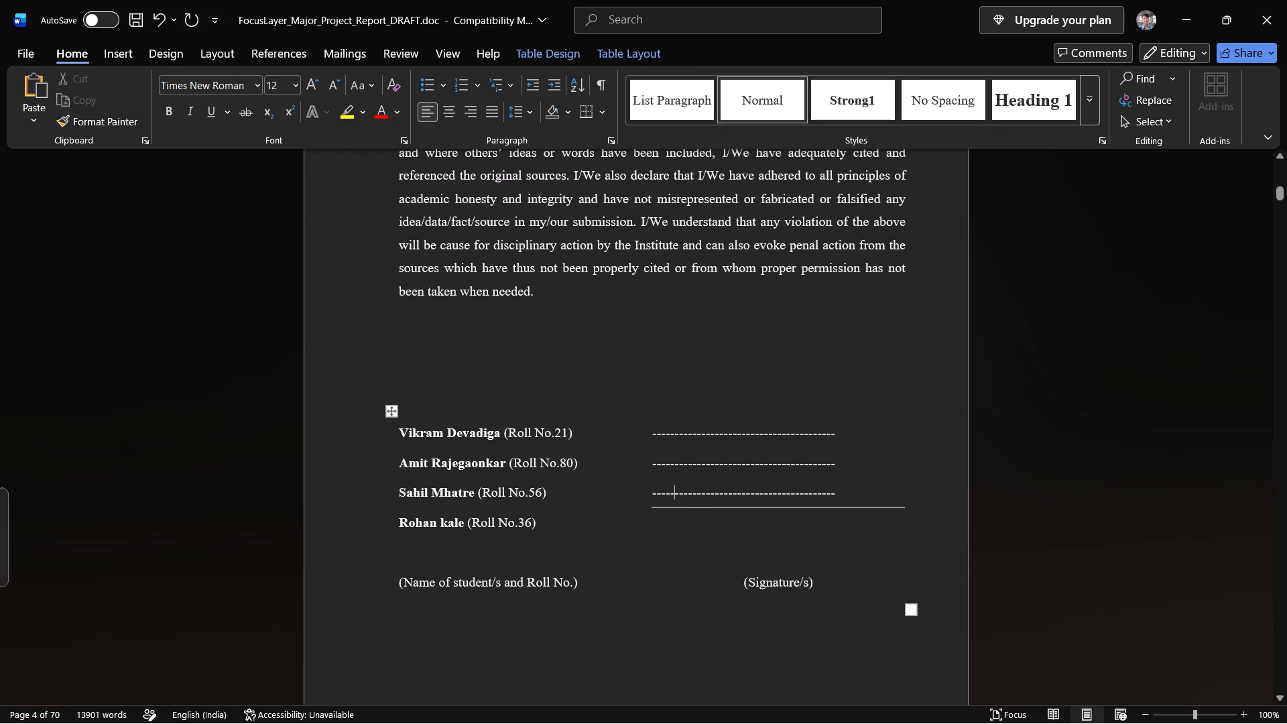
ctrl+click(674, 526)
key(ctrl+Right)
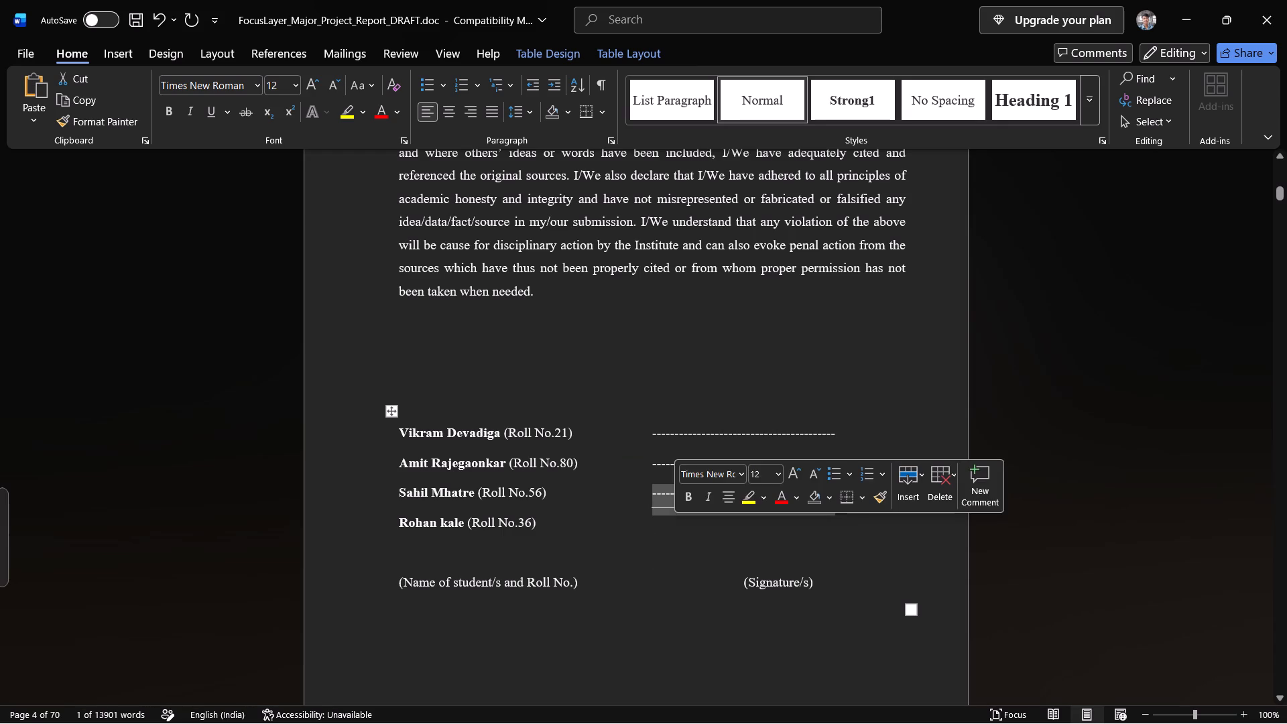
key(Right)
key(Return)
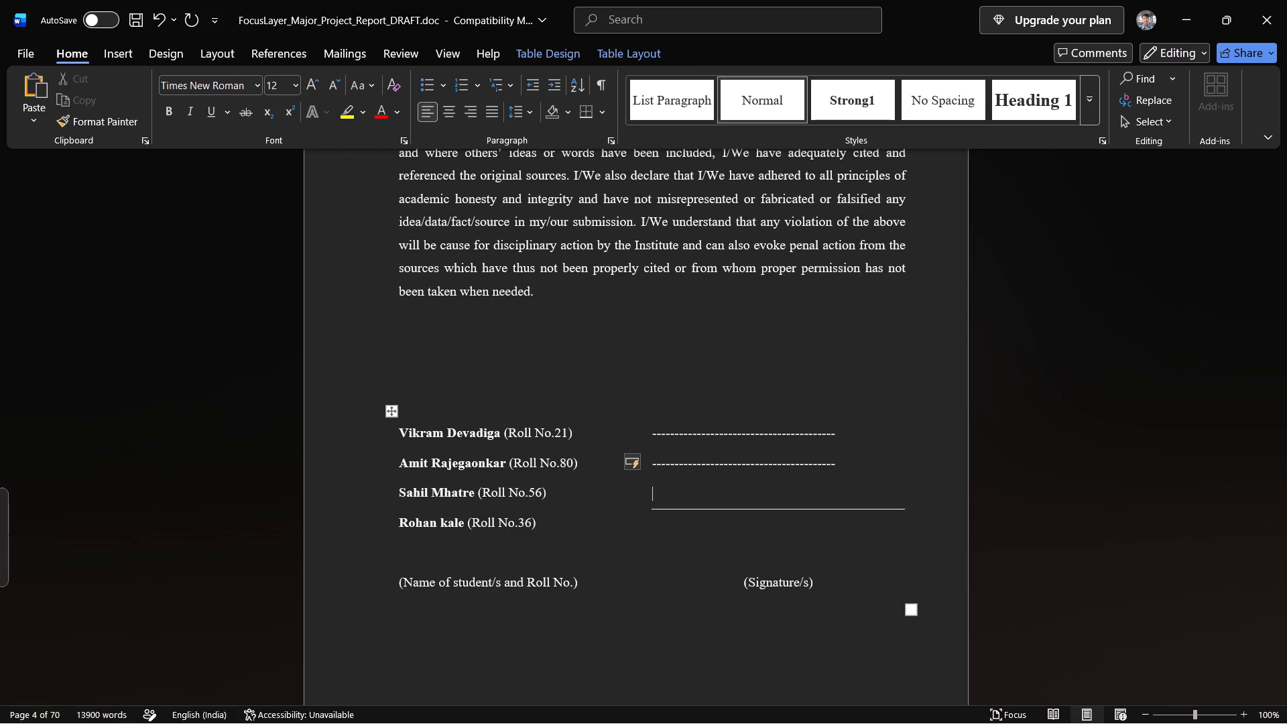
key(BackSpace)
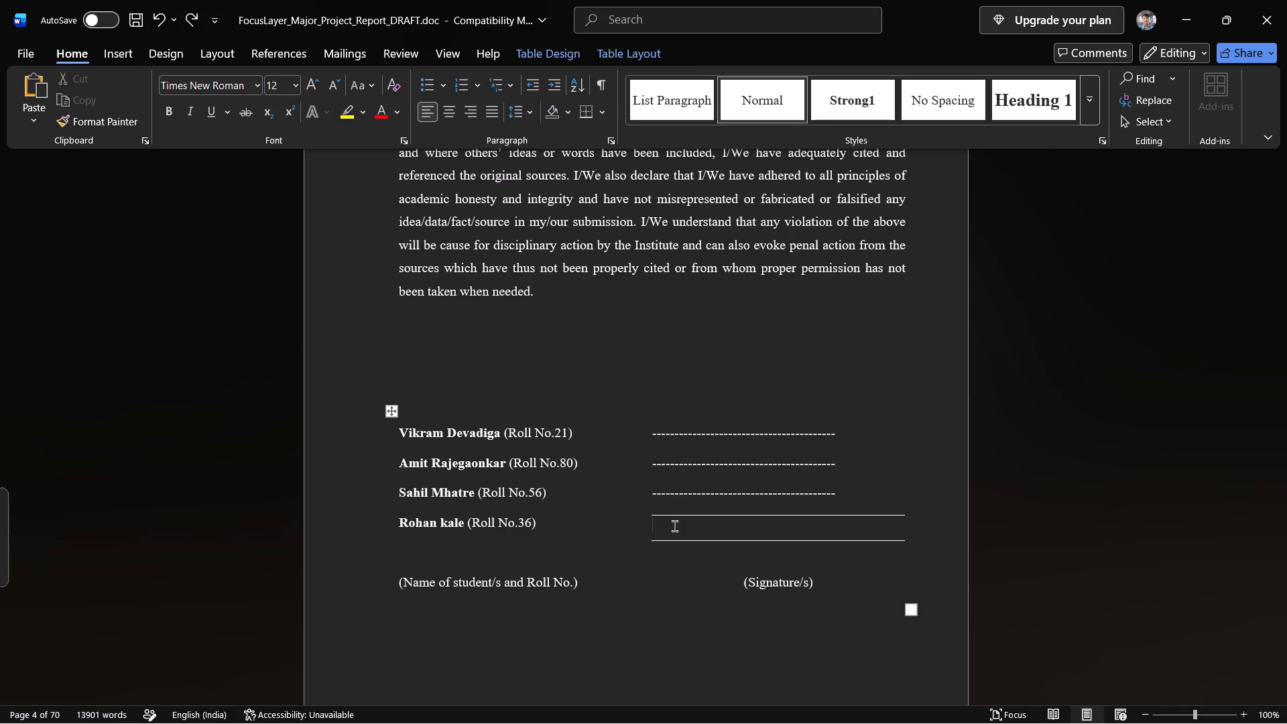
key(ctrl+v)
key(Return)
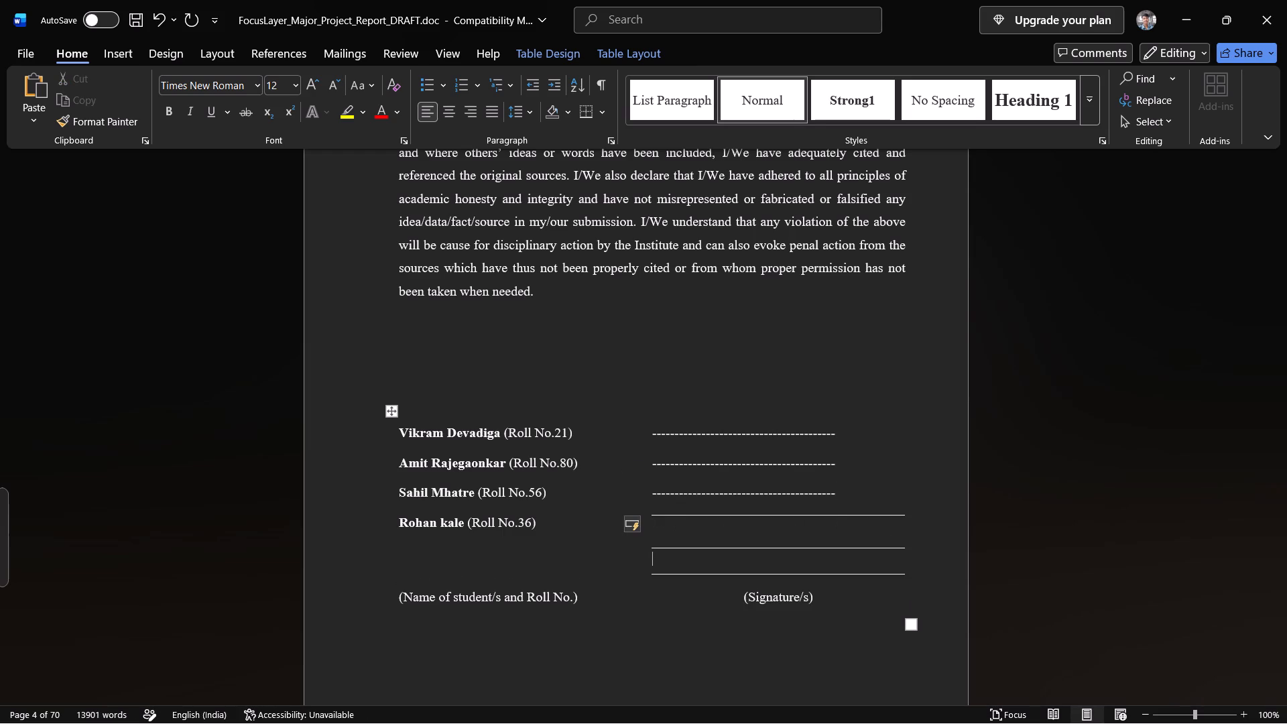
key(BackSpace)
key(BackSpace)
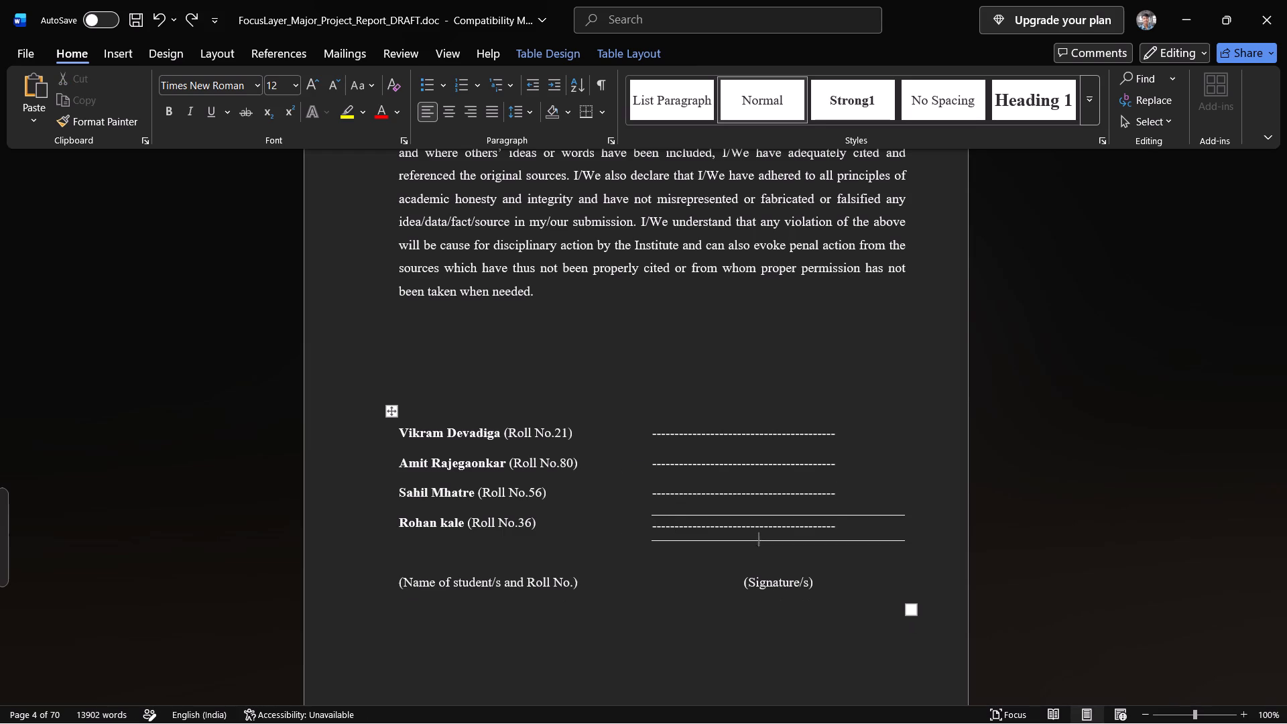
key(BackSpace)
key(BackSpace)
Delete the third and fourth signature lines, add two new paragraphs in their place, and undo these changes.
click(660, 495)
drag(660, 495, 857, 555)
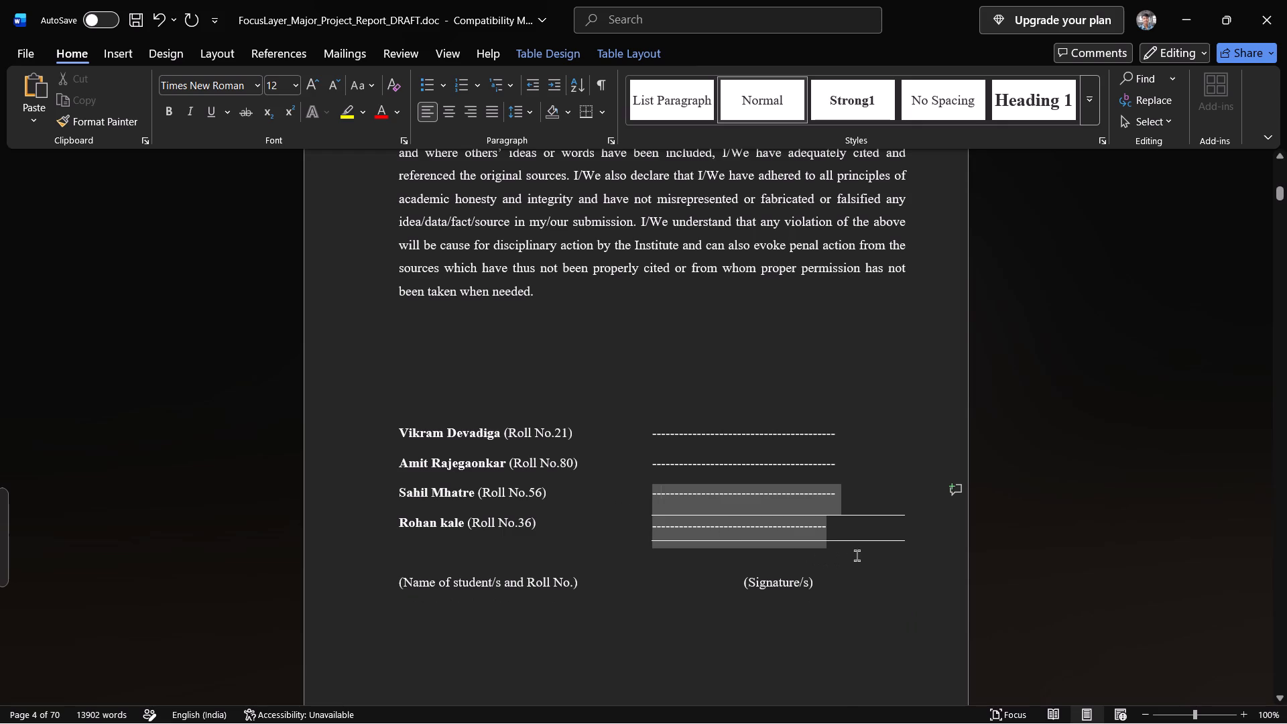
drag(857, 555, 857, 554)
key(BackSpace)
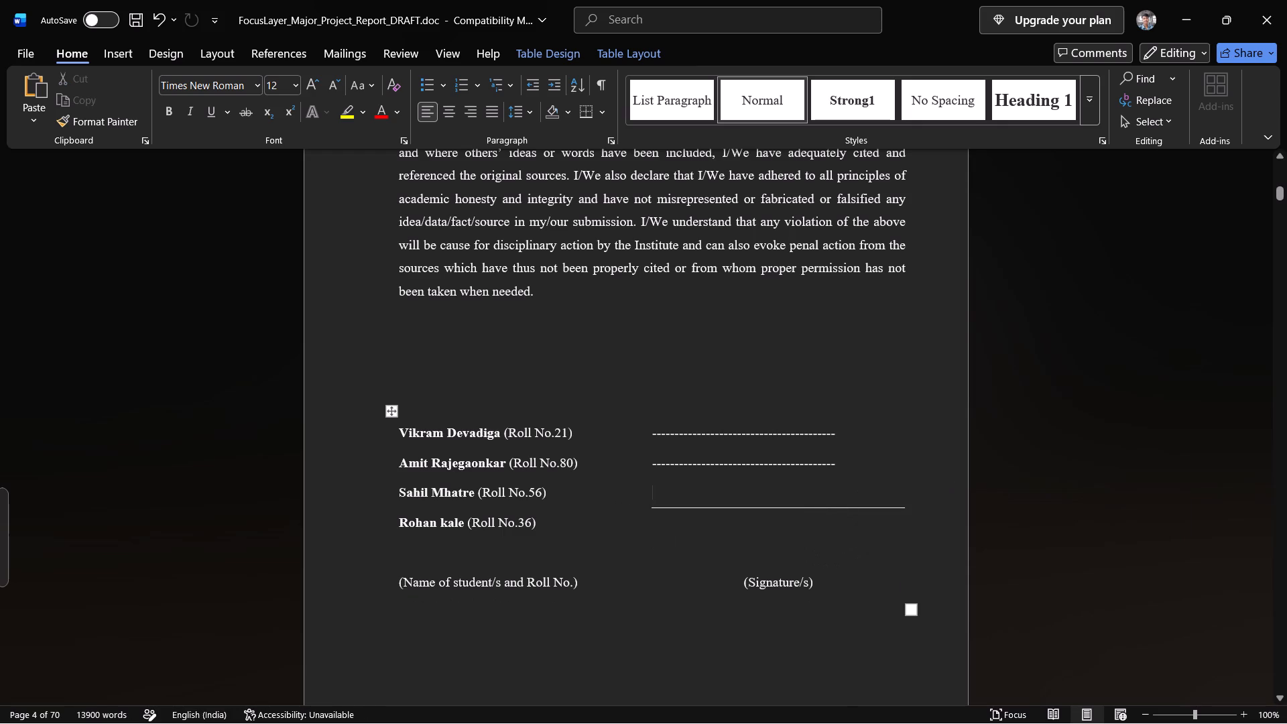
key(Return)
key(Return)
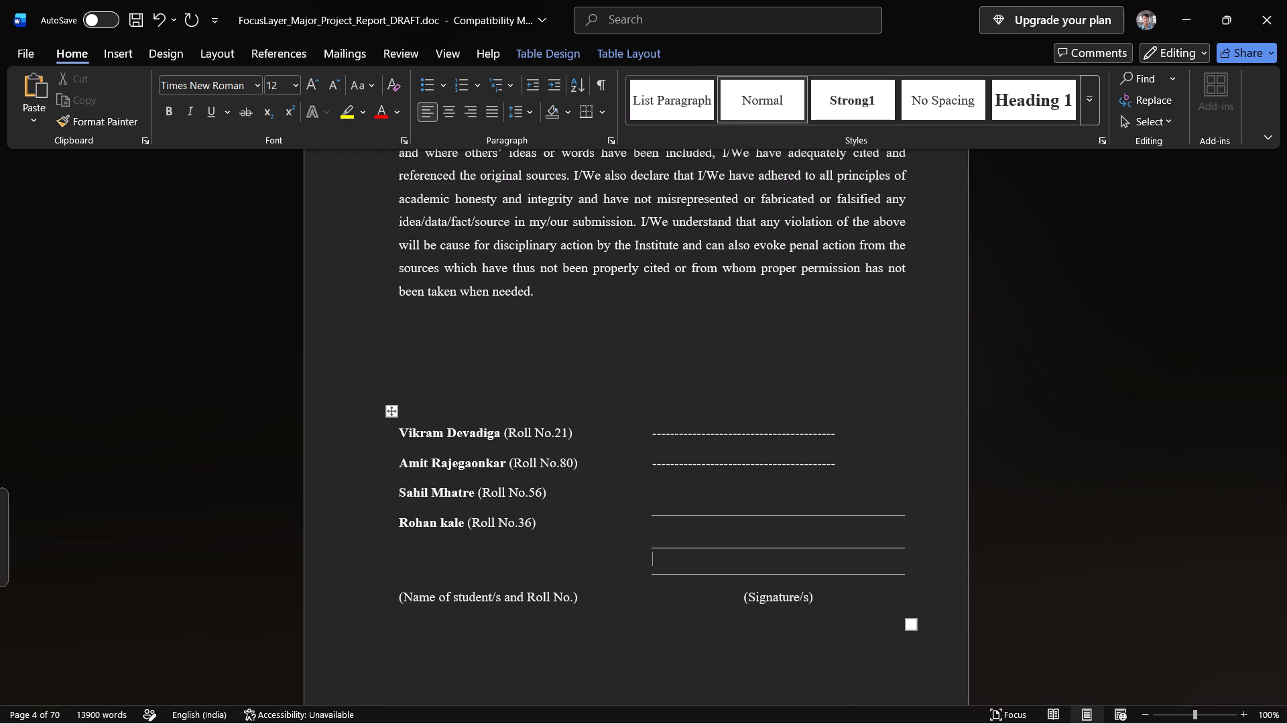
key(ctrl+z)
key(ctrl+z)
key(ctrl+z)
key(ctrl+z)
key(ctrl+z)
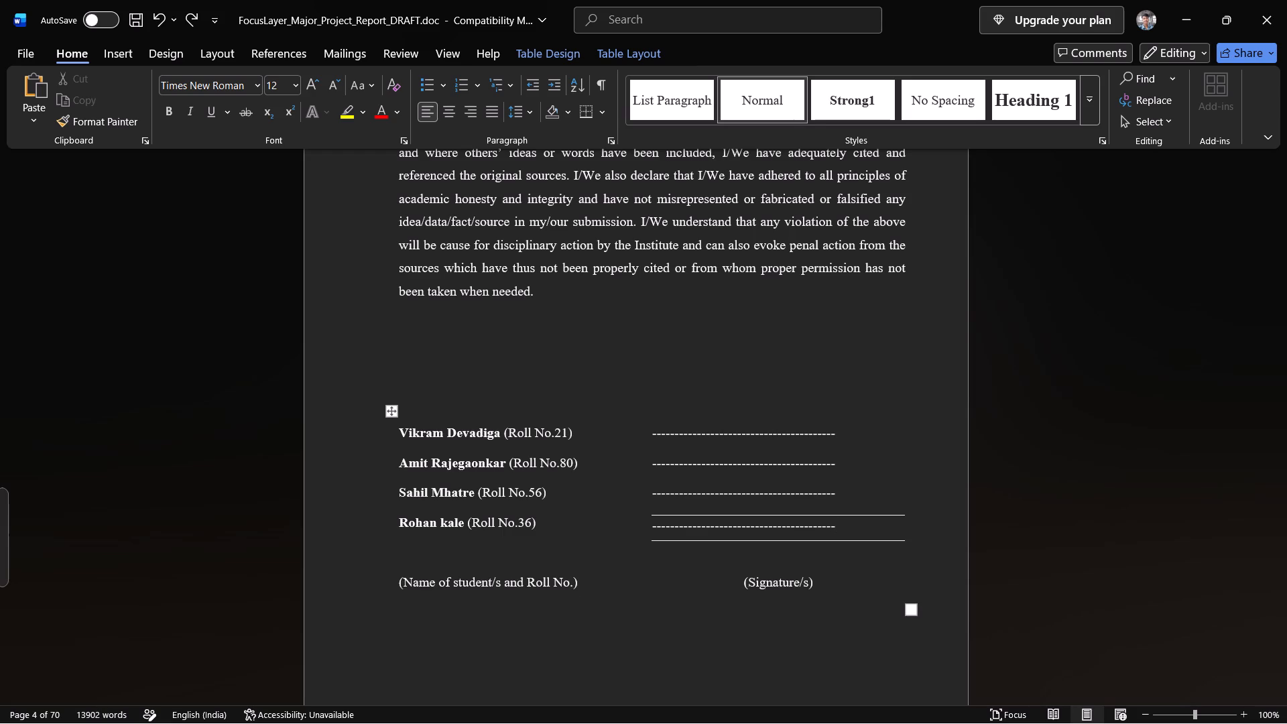
Delete all four dashed signature lines beside the students' names.
drag(893, 544, 664, 436)
key(BackSpace)
key(Right)
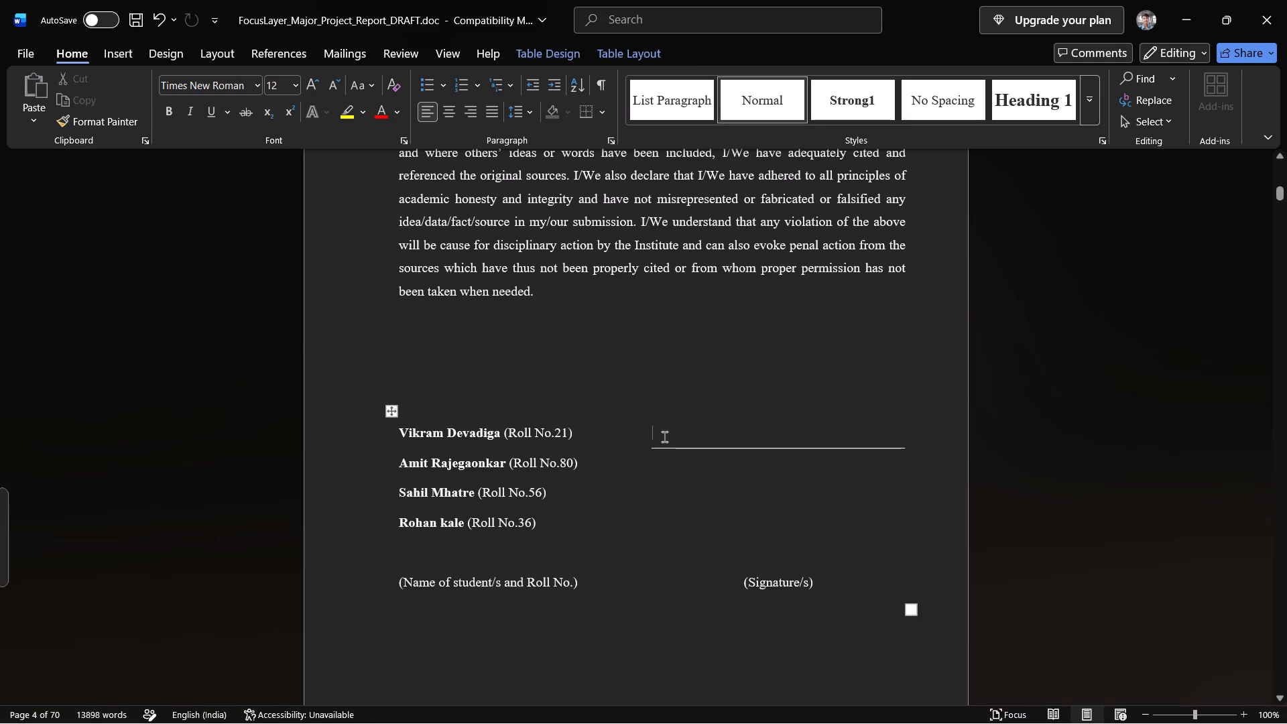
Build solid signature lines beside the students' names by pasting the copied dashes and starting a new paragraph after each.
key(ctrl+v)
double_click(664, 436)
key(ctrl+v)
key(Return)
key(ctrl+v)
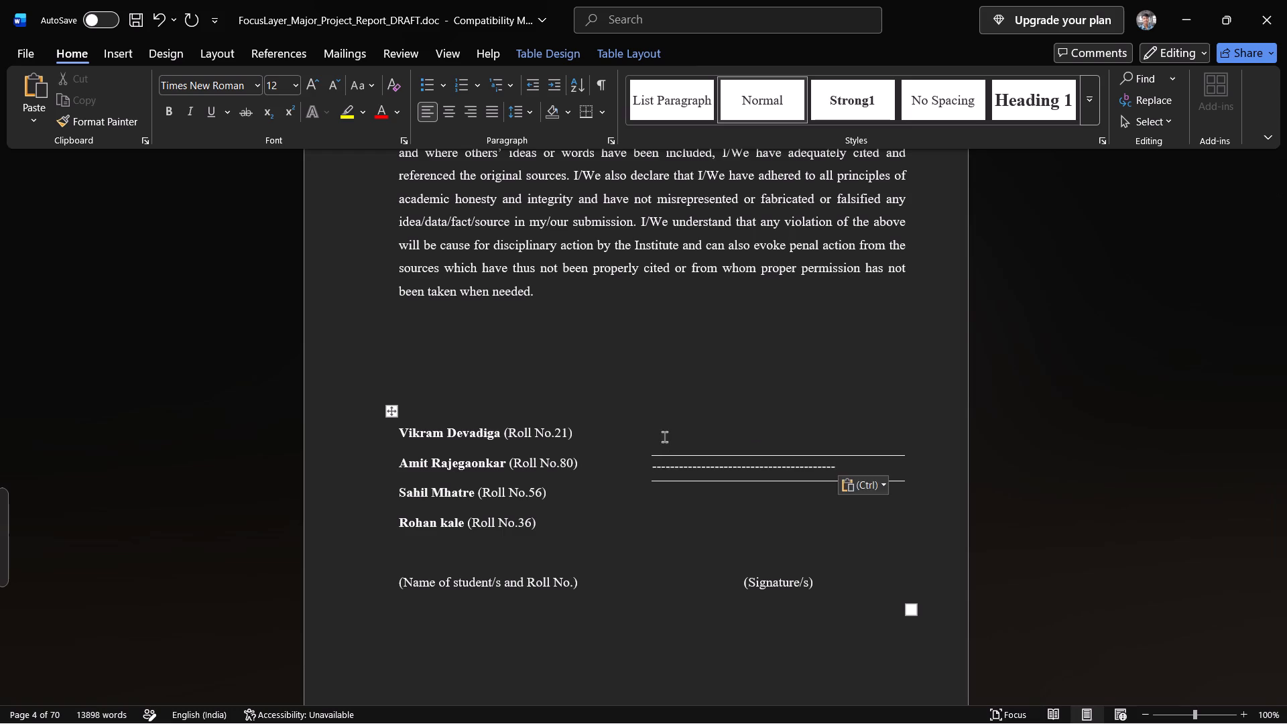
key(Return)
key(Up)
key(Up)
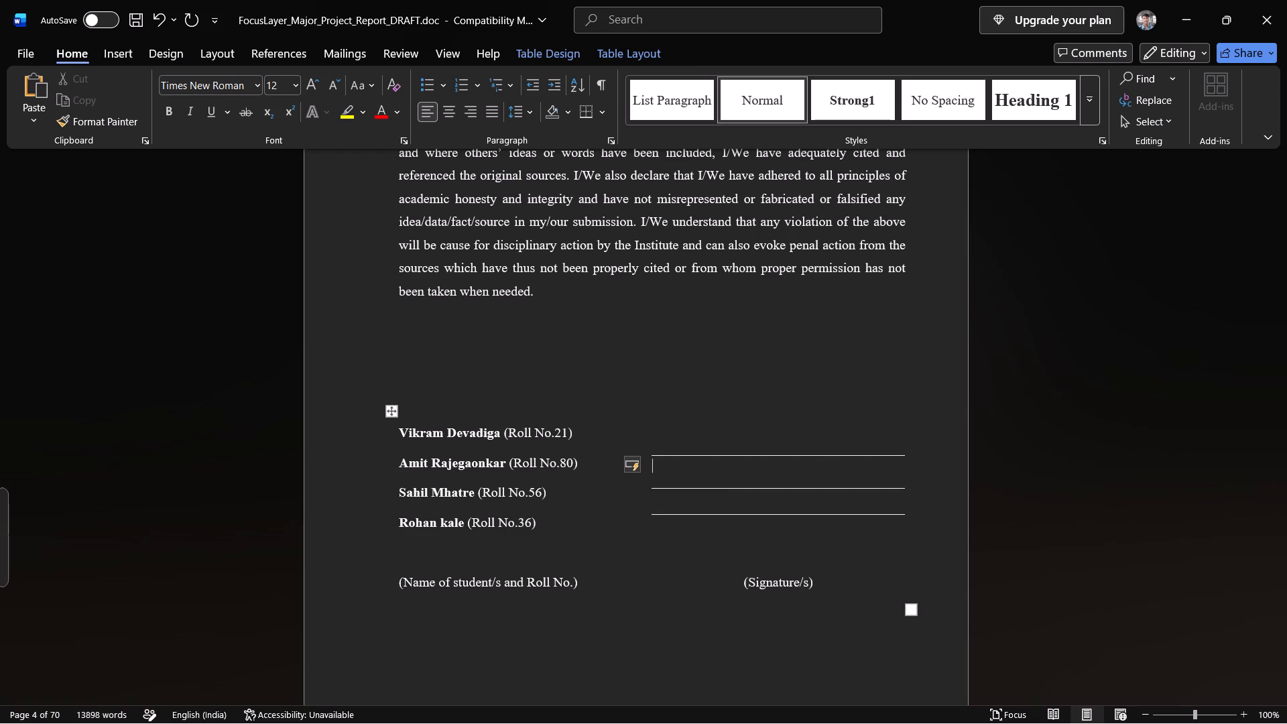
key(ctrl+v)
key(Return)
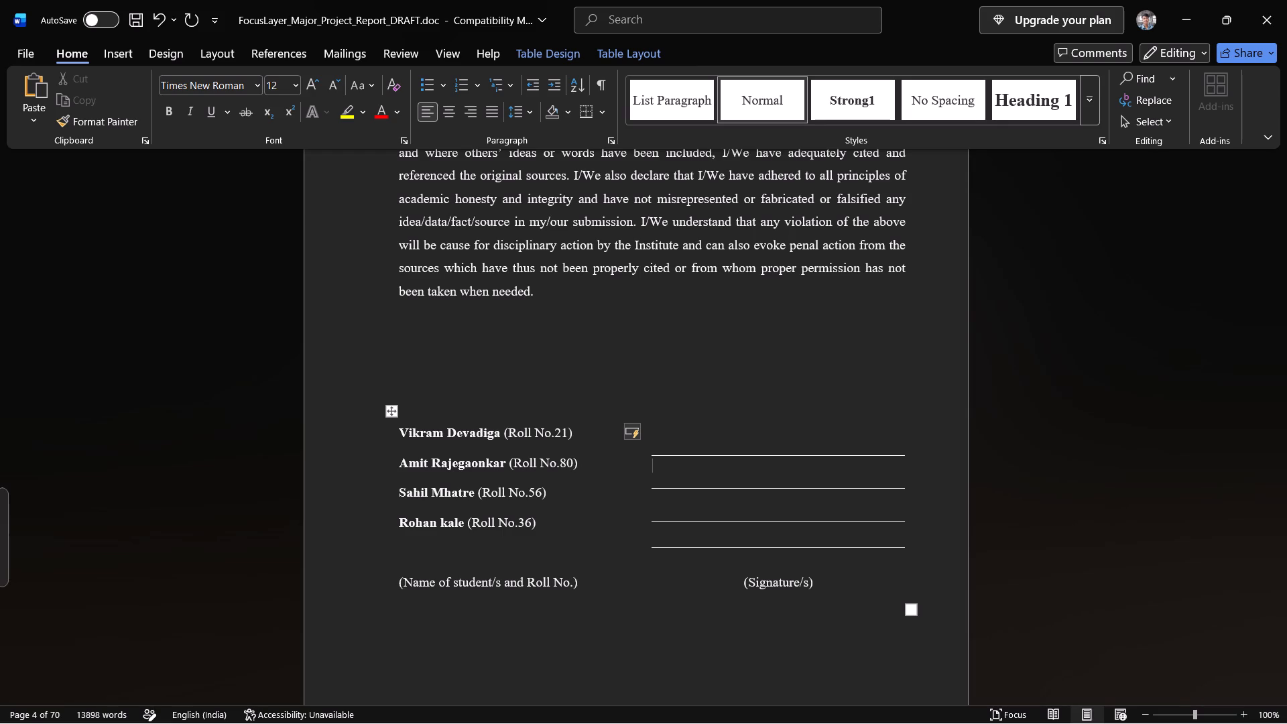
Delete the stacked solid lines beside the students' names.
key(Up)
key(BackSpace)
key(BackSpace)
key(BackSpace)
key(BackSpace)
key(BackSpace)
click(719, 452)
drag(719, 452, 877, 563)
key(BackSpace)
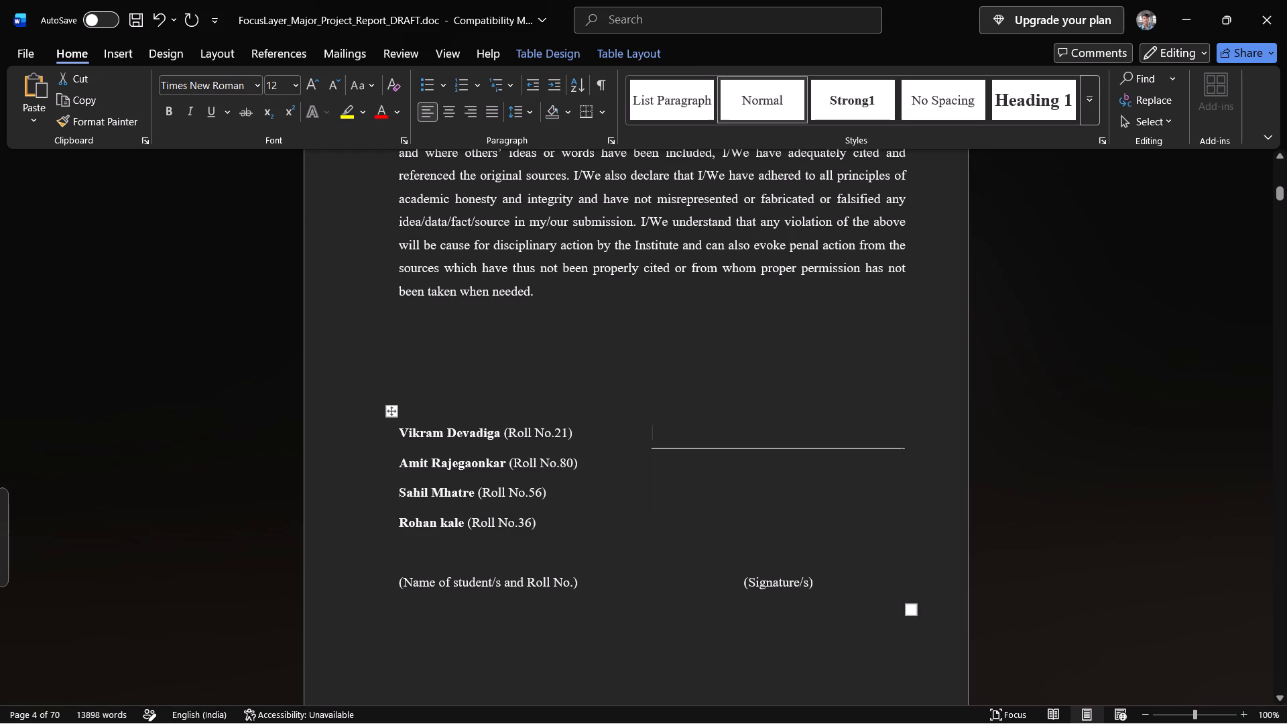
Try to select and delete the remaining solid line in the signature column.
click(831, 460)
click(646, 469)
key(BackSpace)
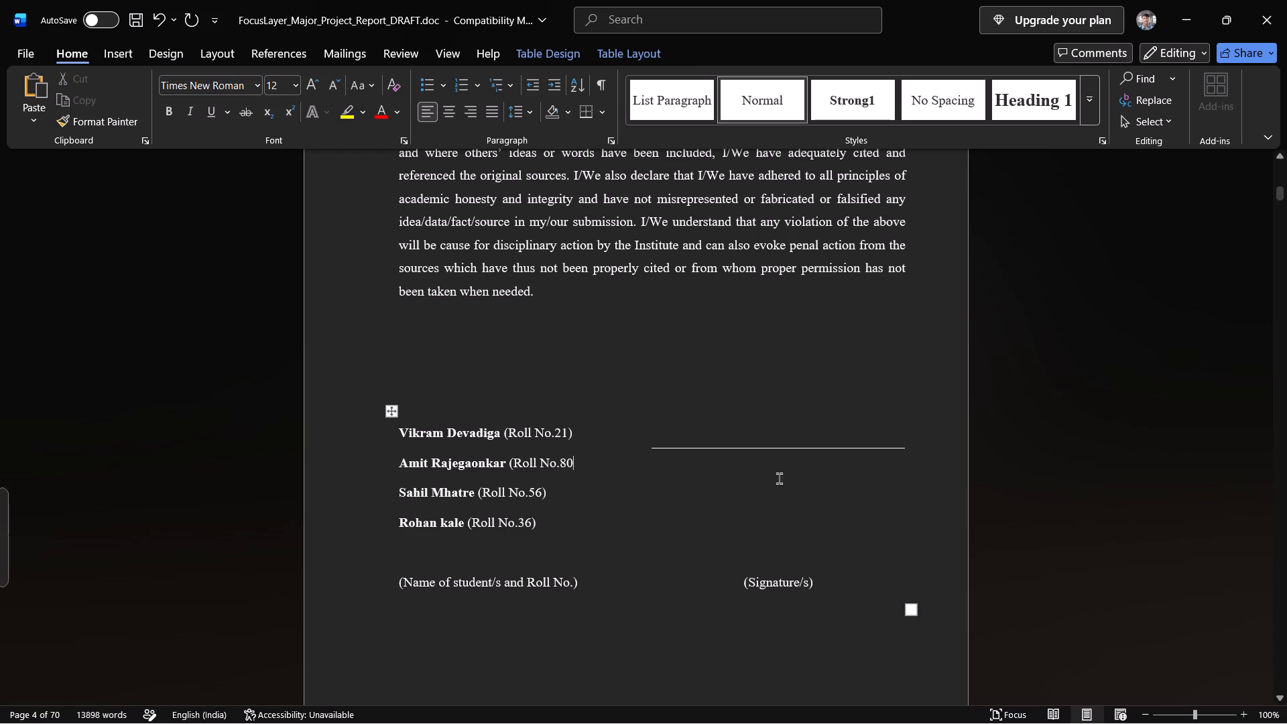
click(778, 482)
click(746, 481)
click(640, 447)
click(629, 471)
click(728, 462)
Create four solid signature lines beside the students' names by converting pasted dashes into full-width lines.
key(Down)
key(Up)
key(ctrl+v)
key(Return)
key(ctrl+v)
key(Return)
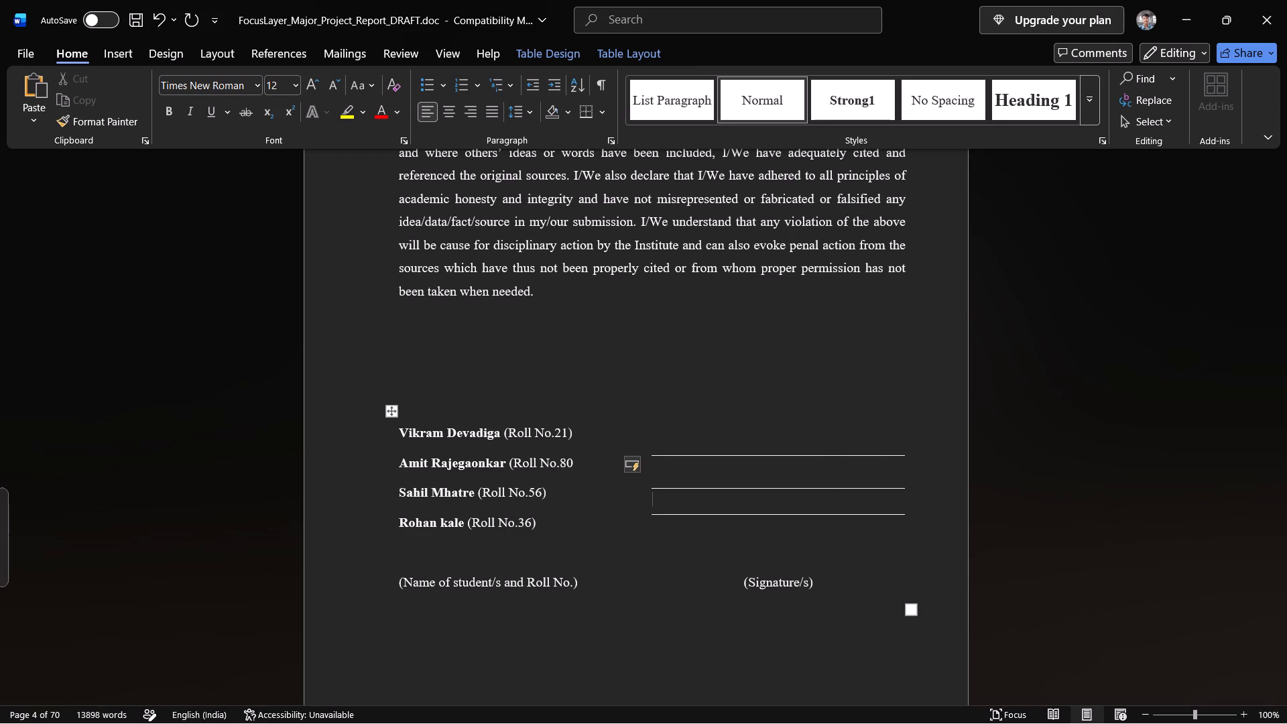
key(Up)
key(Up)
key(ctrl+v)
key(Return)
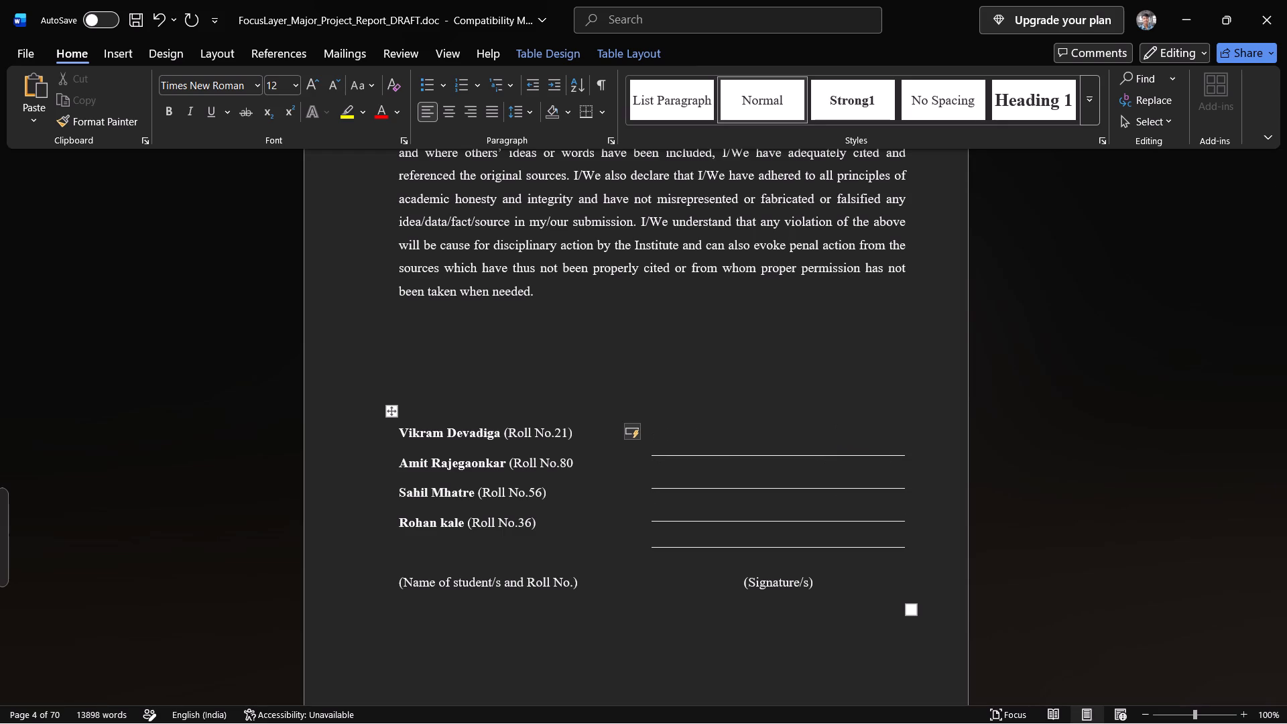
Insert an empty line above the first student's name to shift the names down alongside the solid signature lines.
click(1133, 434)
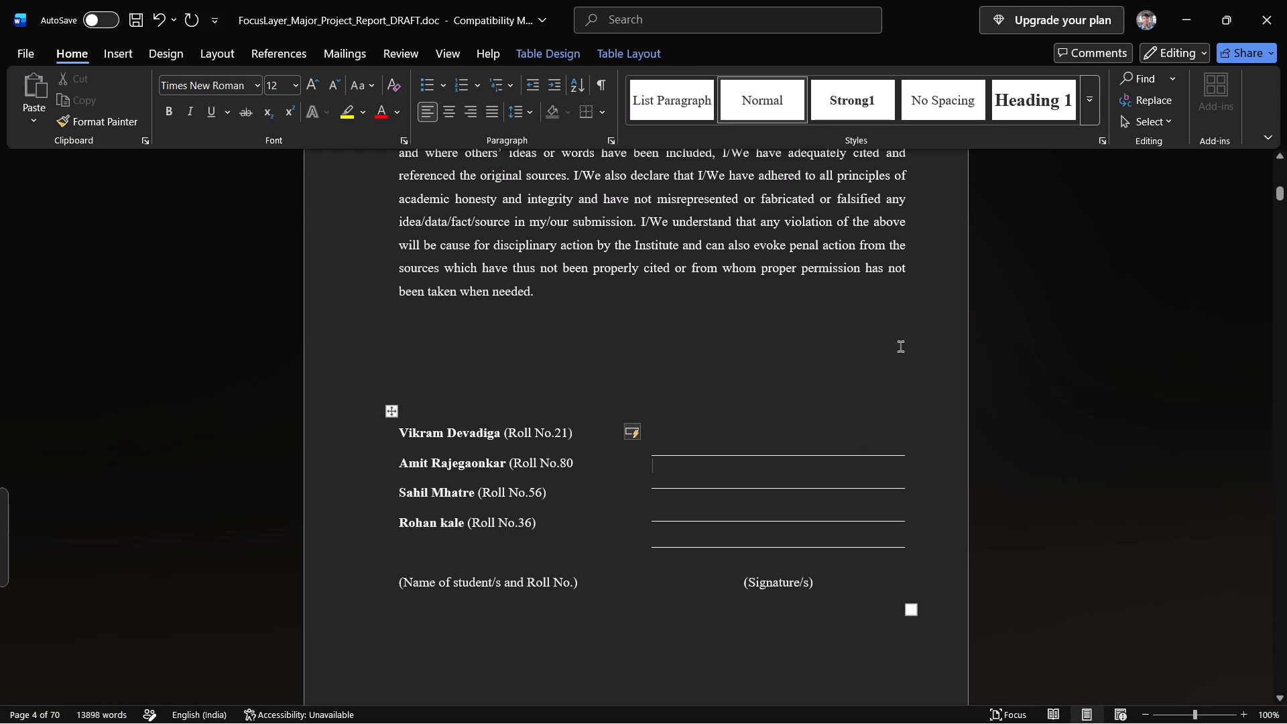
click(395, 407)
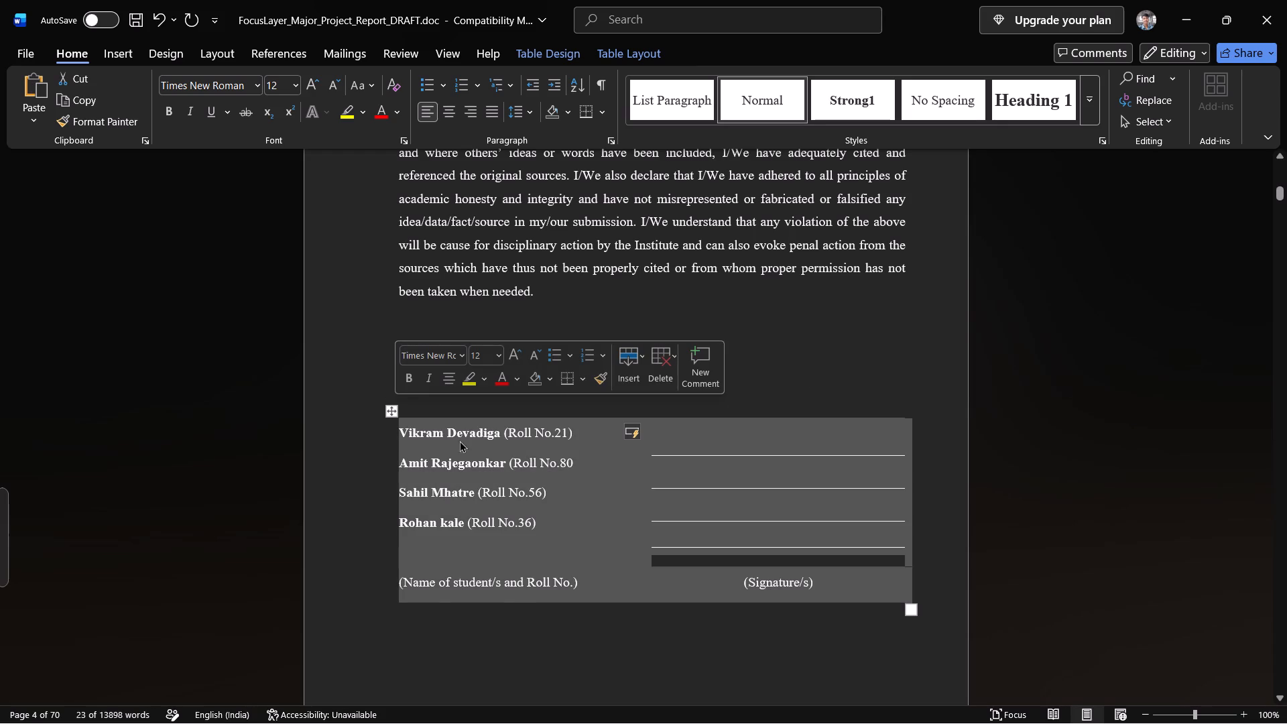
click(610, 448)
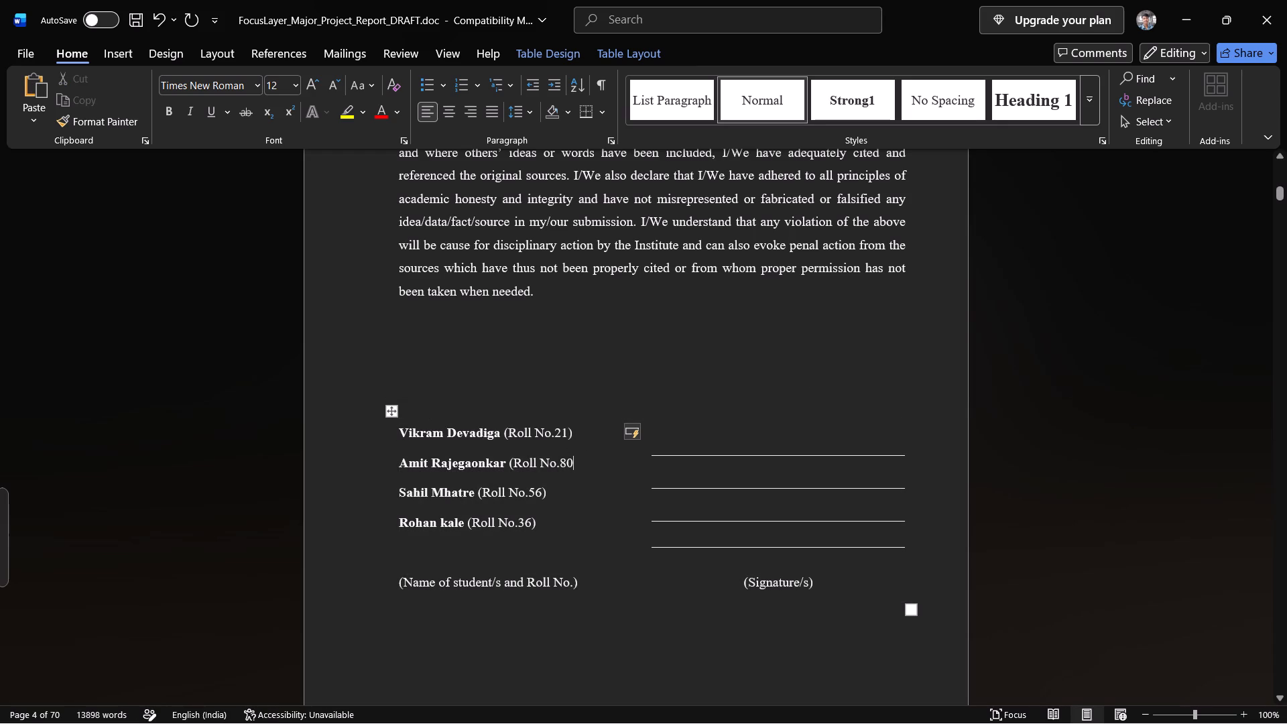
click(397, 432)
click(406, 428)
key(Left)
key(Return)
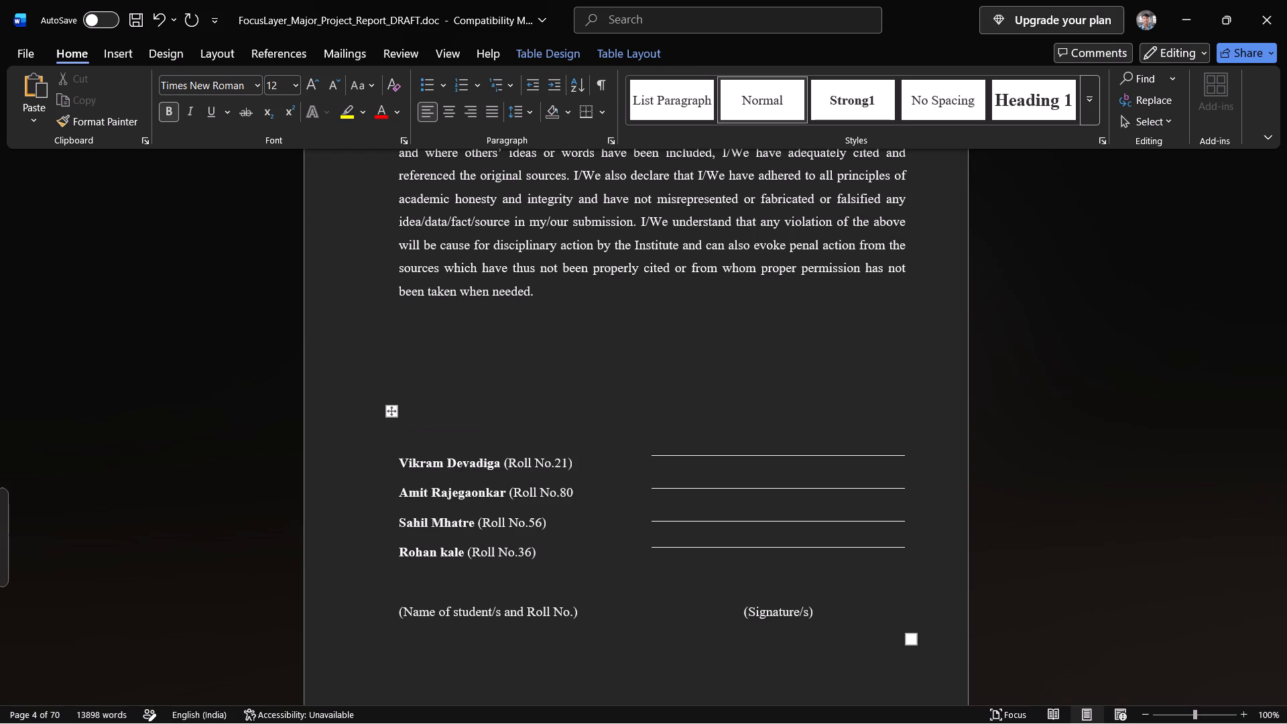
click(1089, 359)
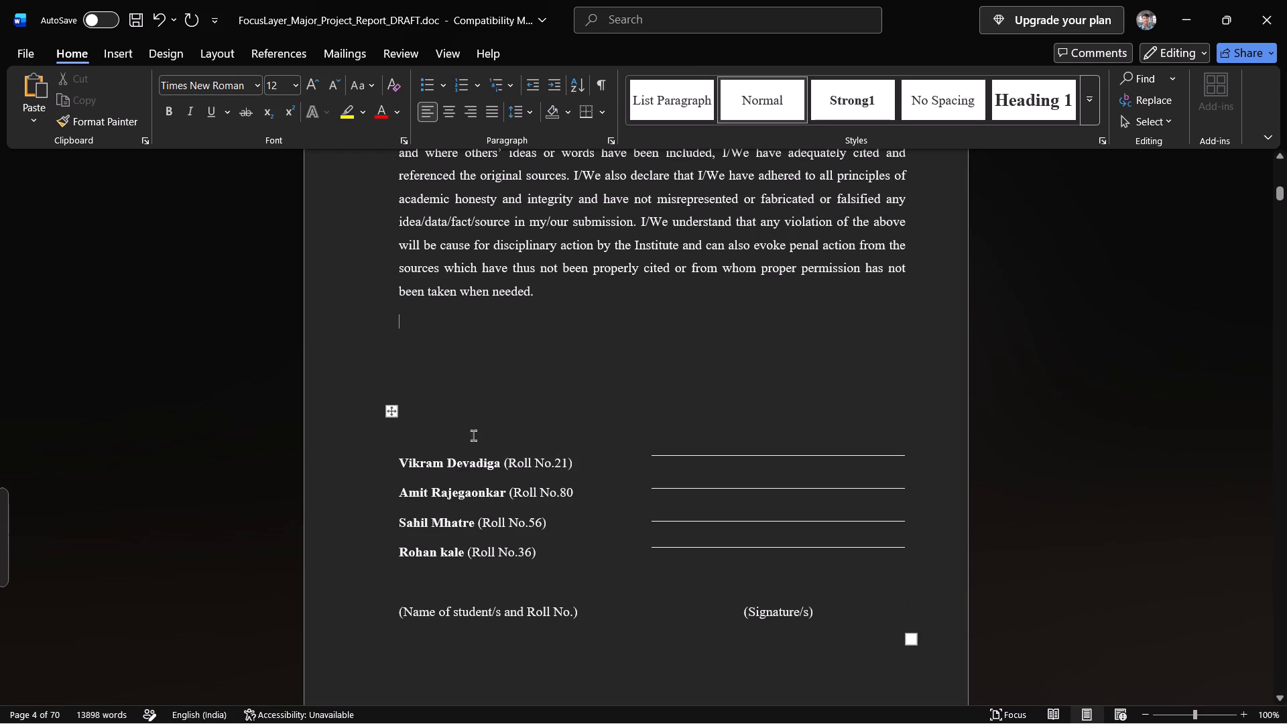
Move the table of student names and signature lines up to just below the declaration paragraph.
drag(392, 408, 393, 335)
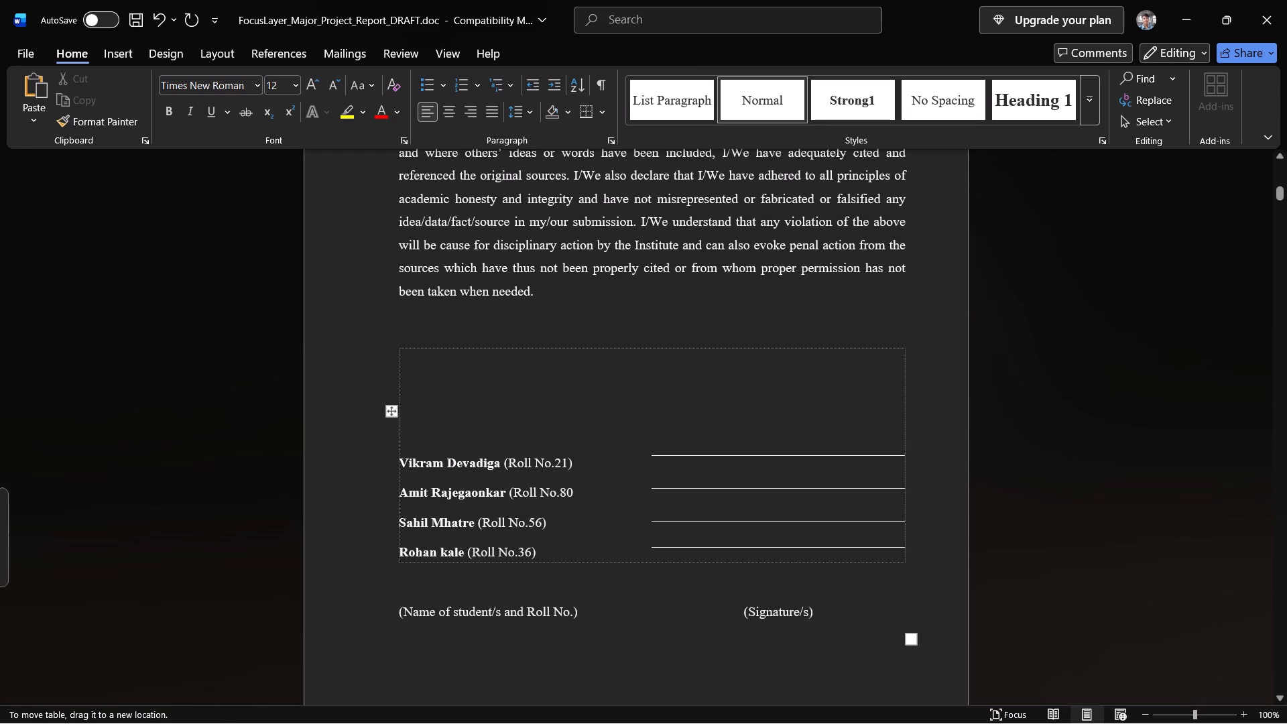
drag(393, 335, 392, 330)
click(1064, 432)
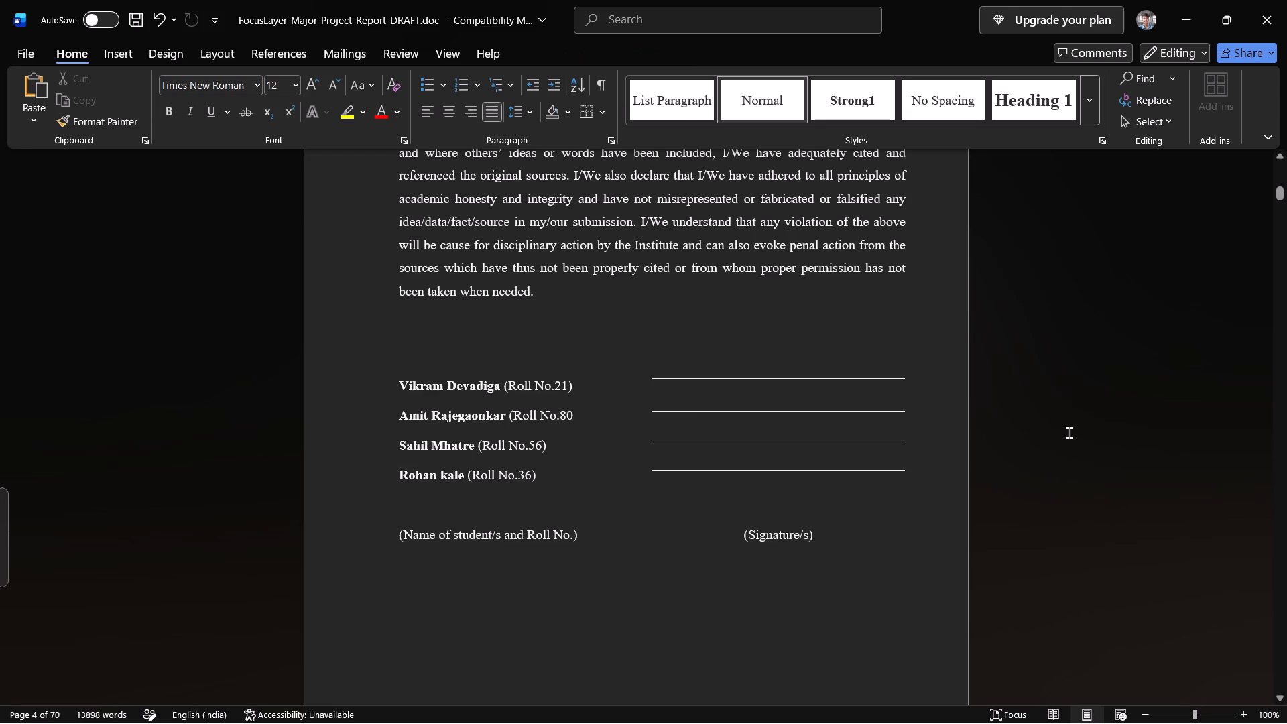
Compare the declaration page with the guidelines document's declaration and certificate pages, and return to the draft report.
ctrl+scroll(1069, 432, down, 3)
scroll(1069, 432, down, 2)
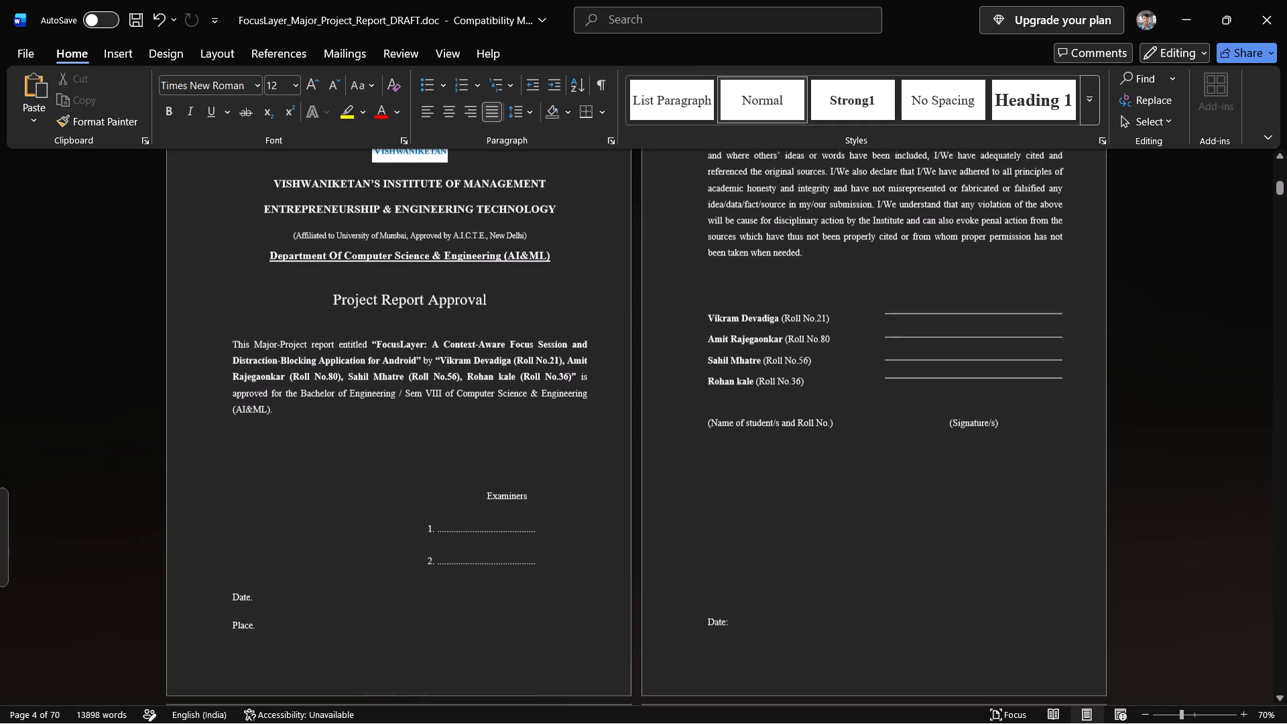
key(alt+Tab)
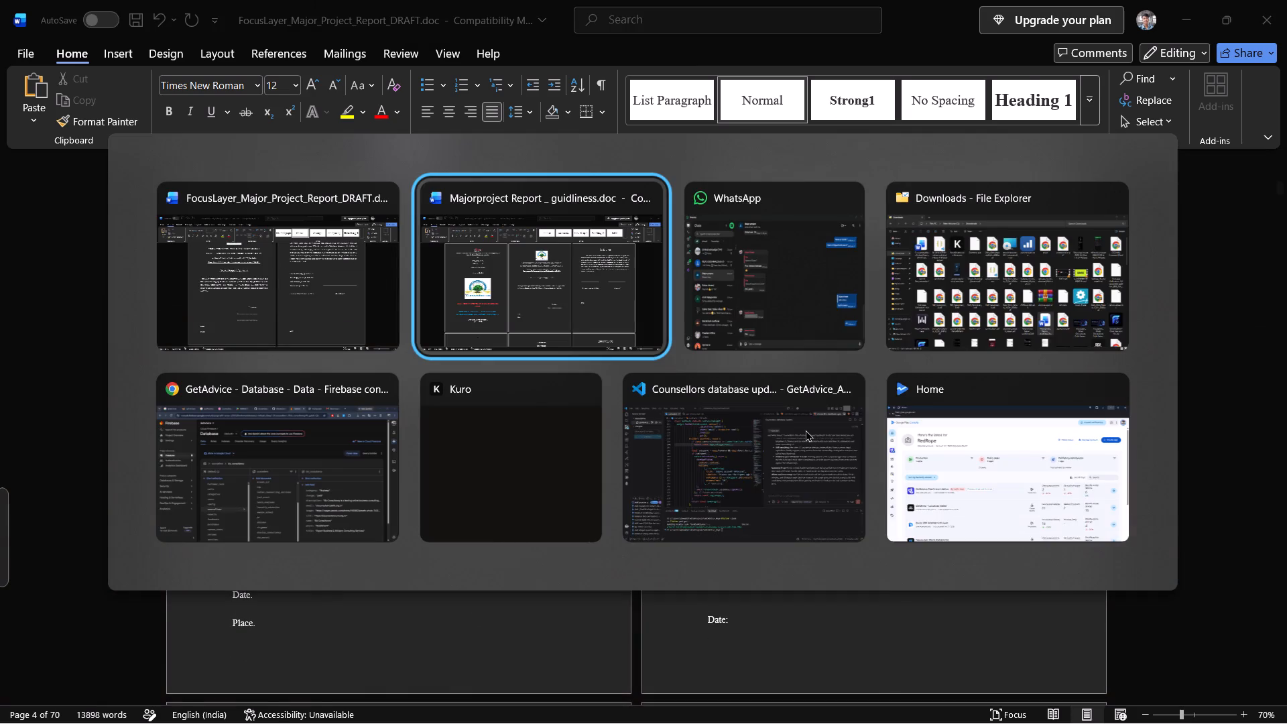
scroll(848, 426, down, 20)
scroll(848, 426, down, 6)
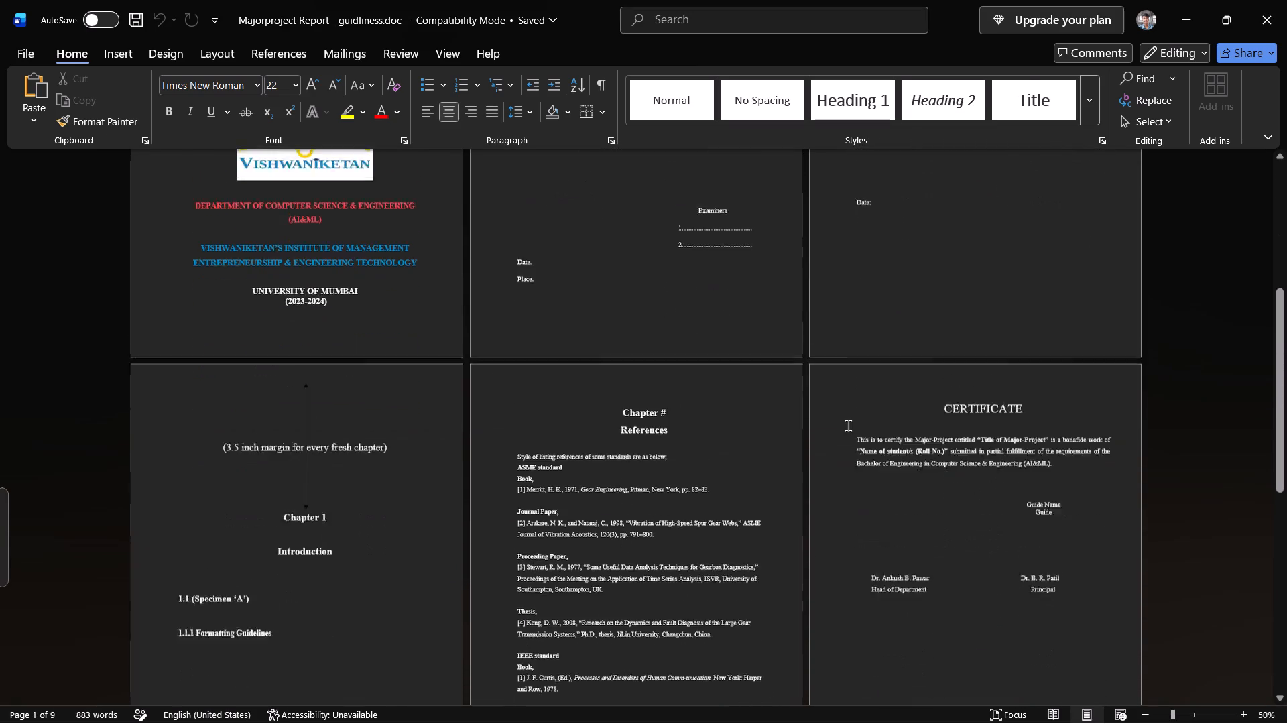
scroll(849, 424, down, 2)
key(alt+Tab)
scroll(849, 424, down, 6)
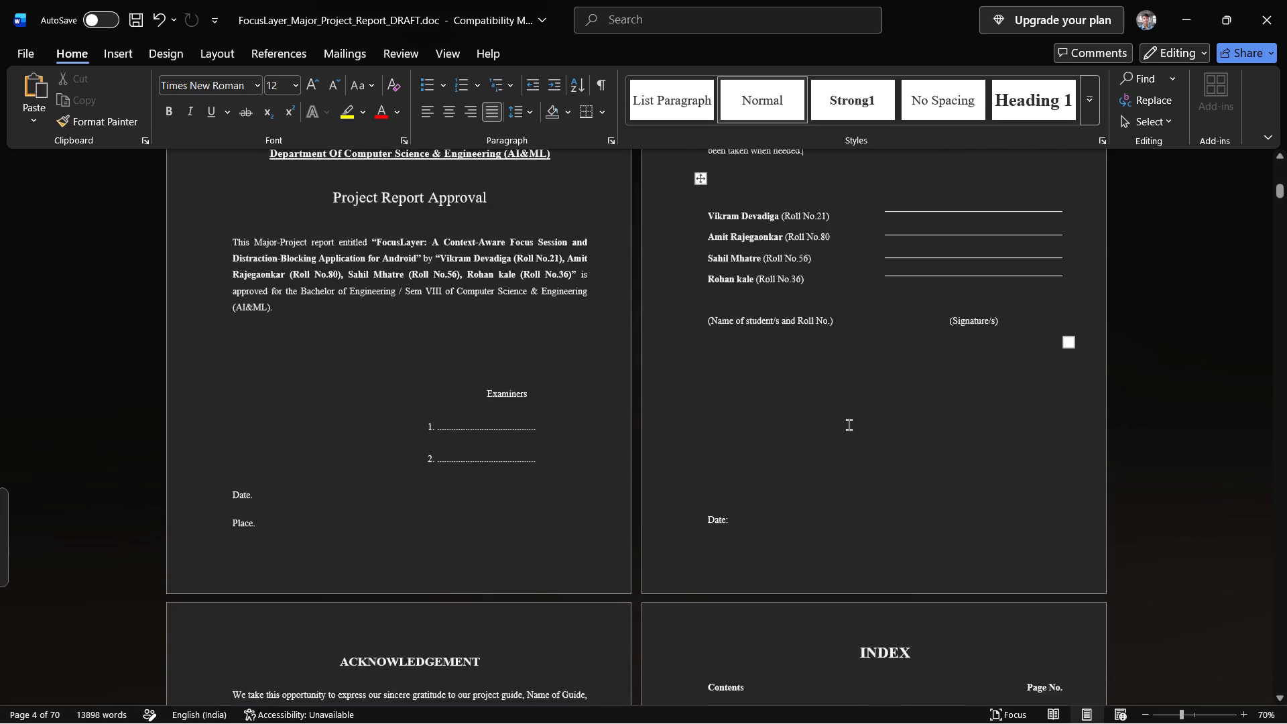
Search the report for the department head's name as written in the acknowledgement's second paragraph.
scroll(849, 424, down, 20)
scroll(843, 421, up, 1)
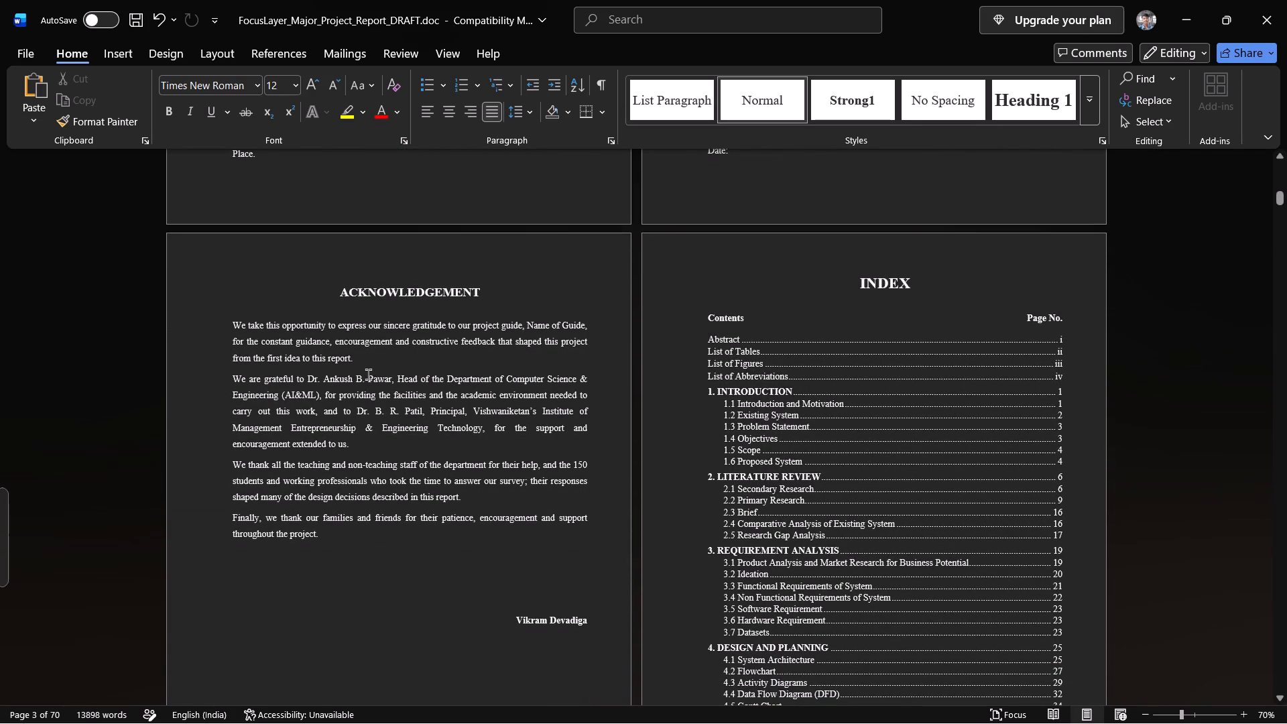
click(311, 377)
drag(311, 377, 379, 378)
key(ctrl+c)
key(ctrl+f)
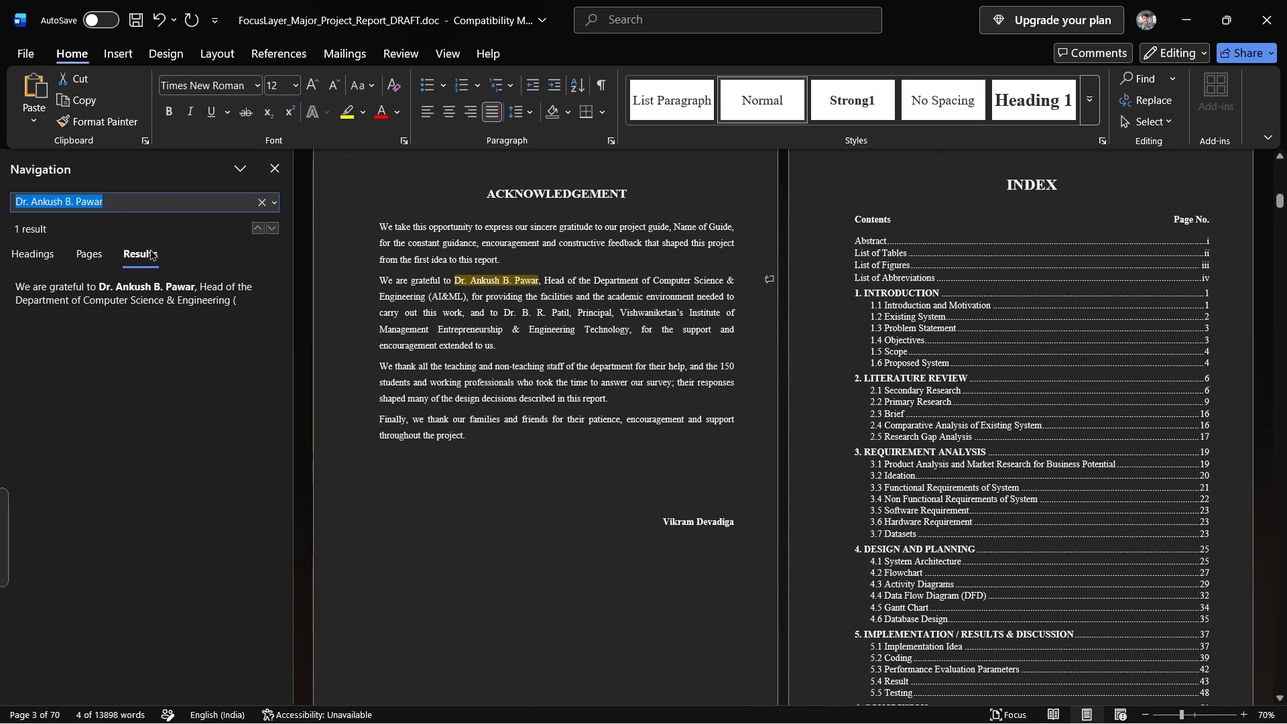
click(277, 229)
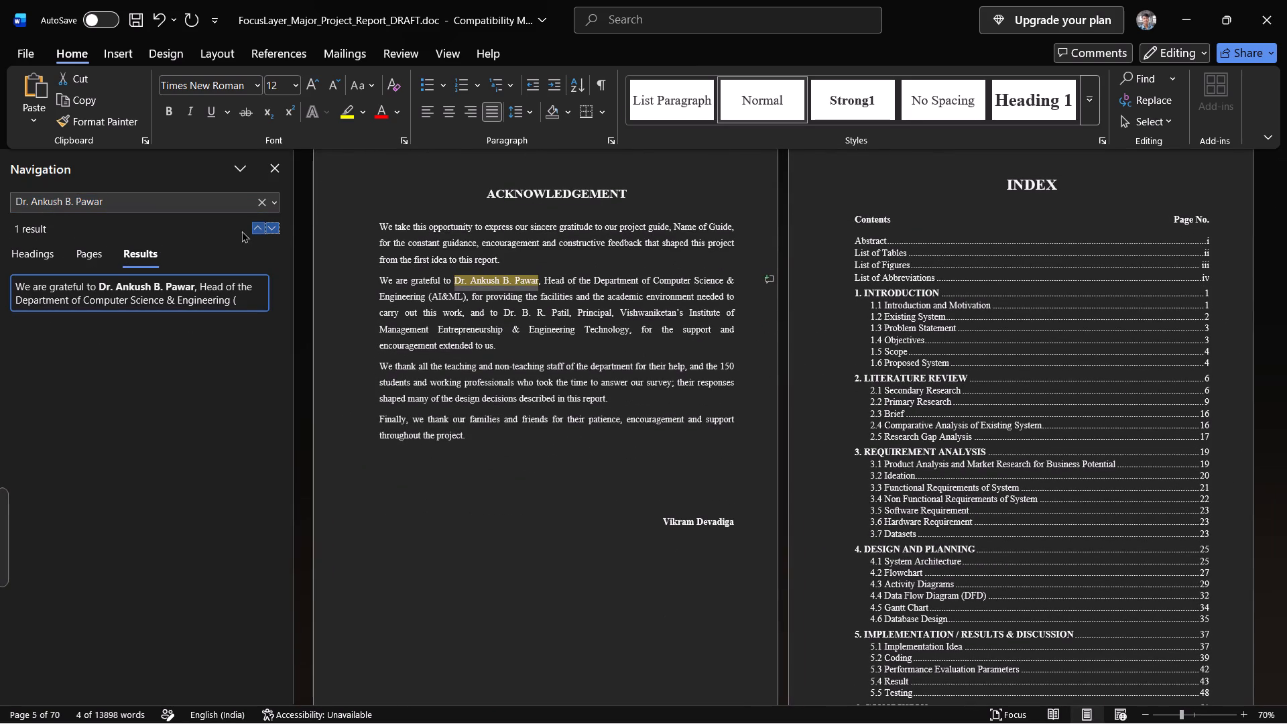
Replace all occurrences of the acknowledgement's existing department head name with the correct head's name from the clipboard history.
click(273, 205)
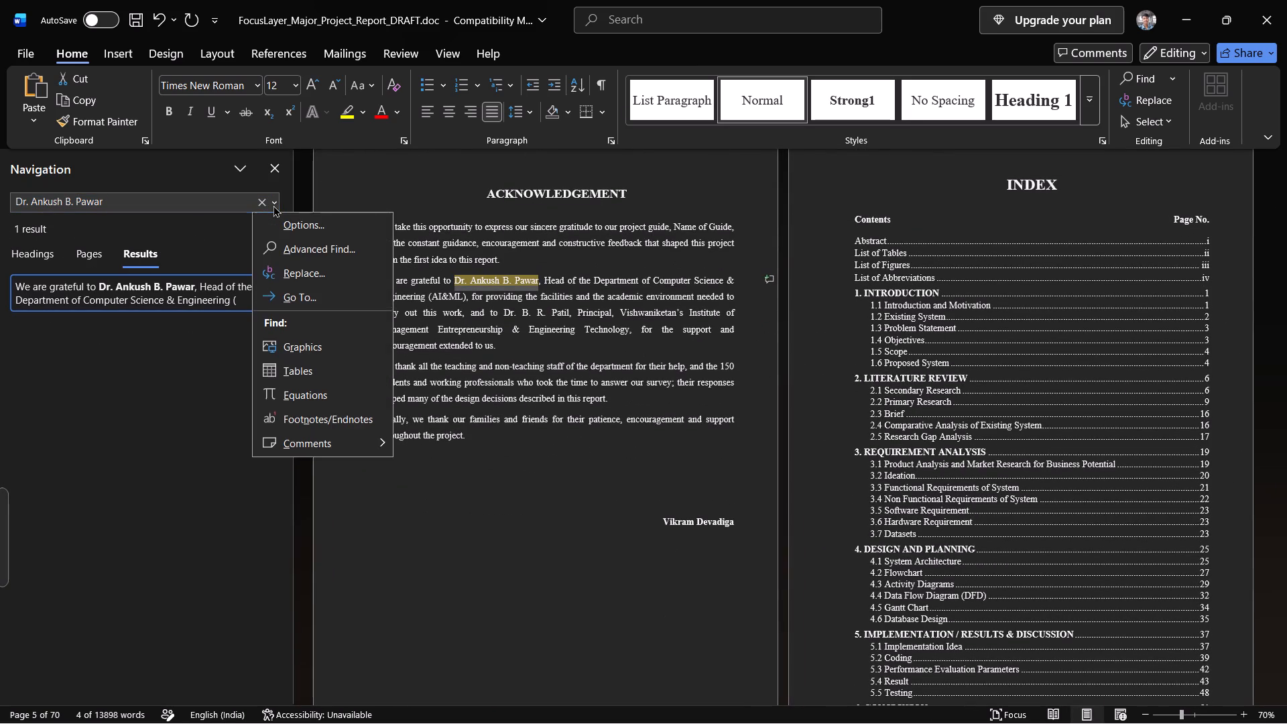
click(289, 272)
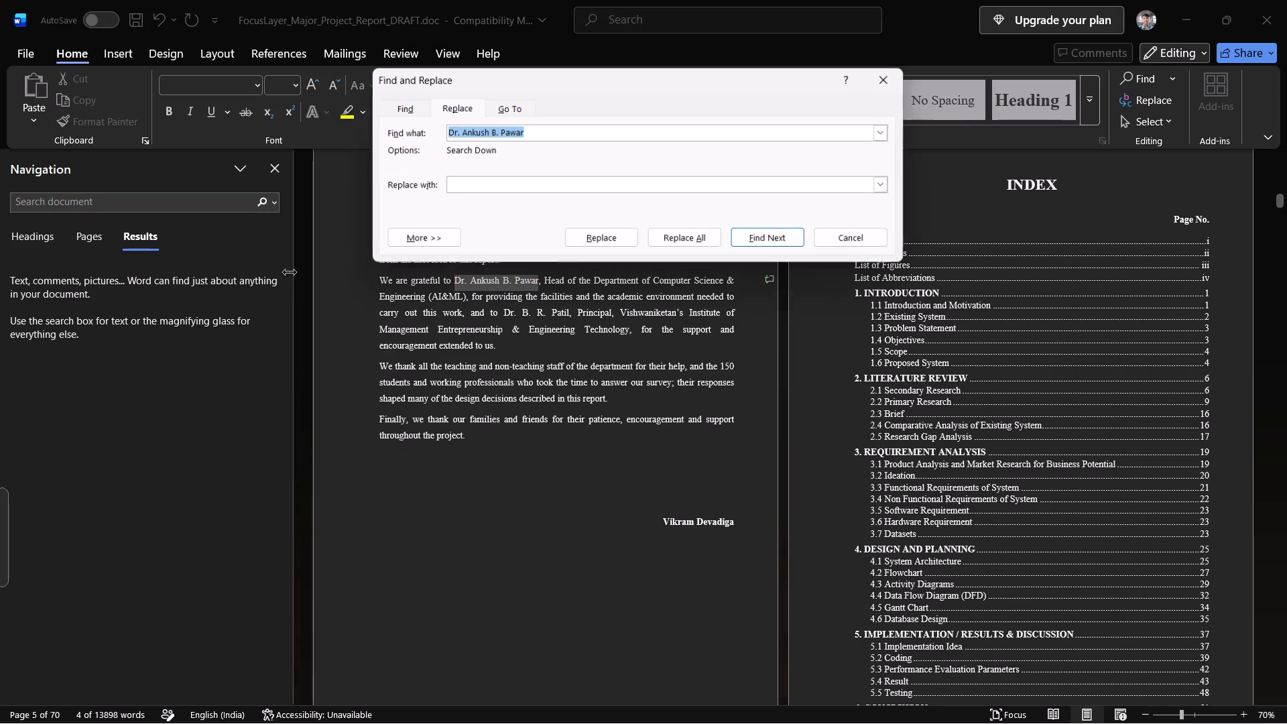
click(465, 188)
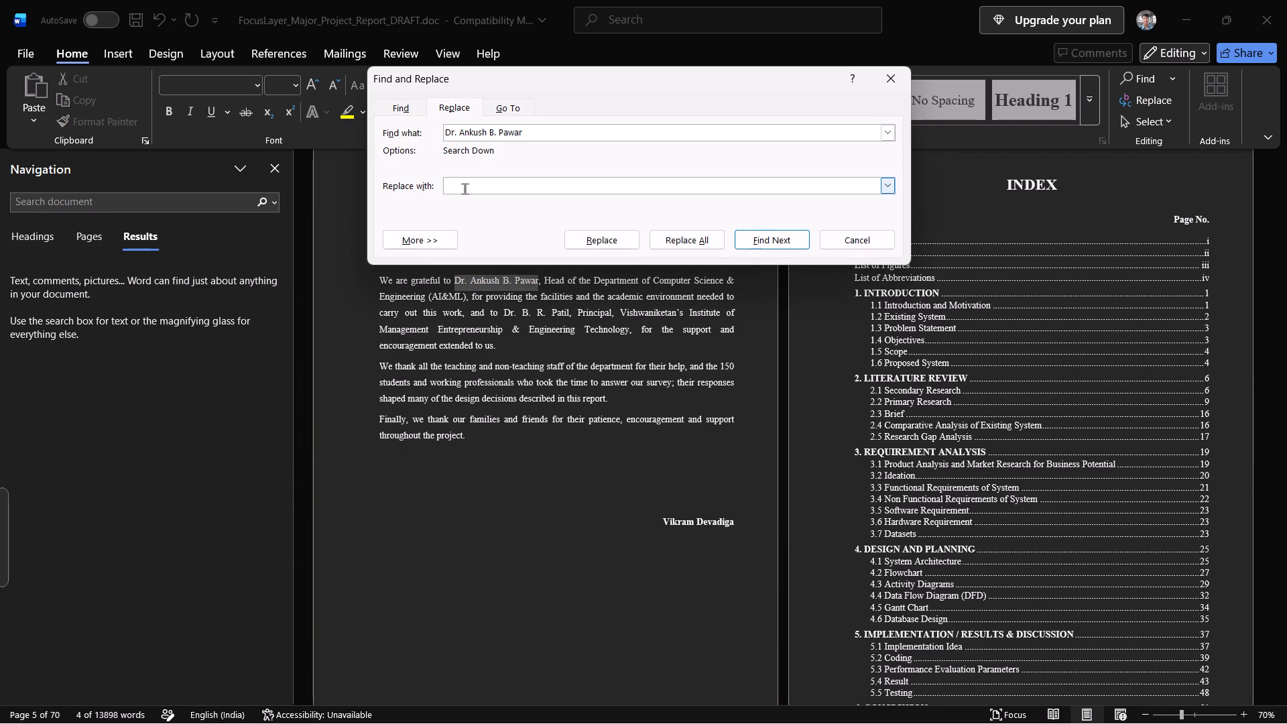
key(super+v)
scroll(524, 398, down, 6)
click(529, 406)
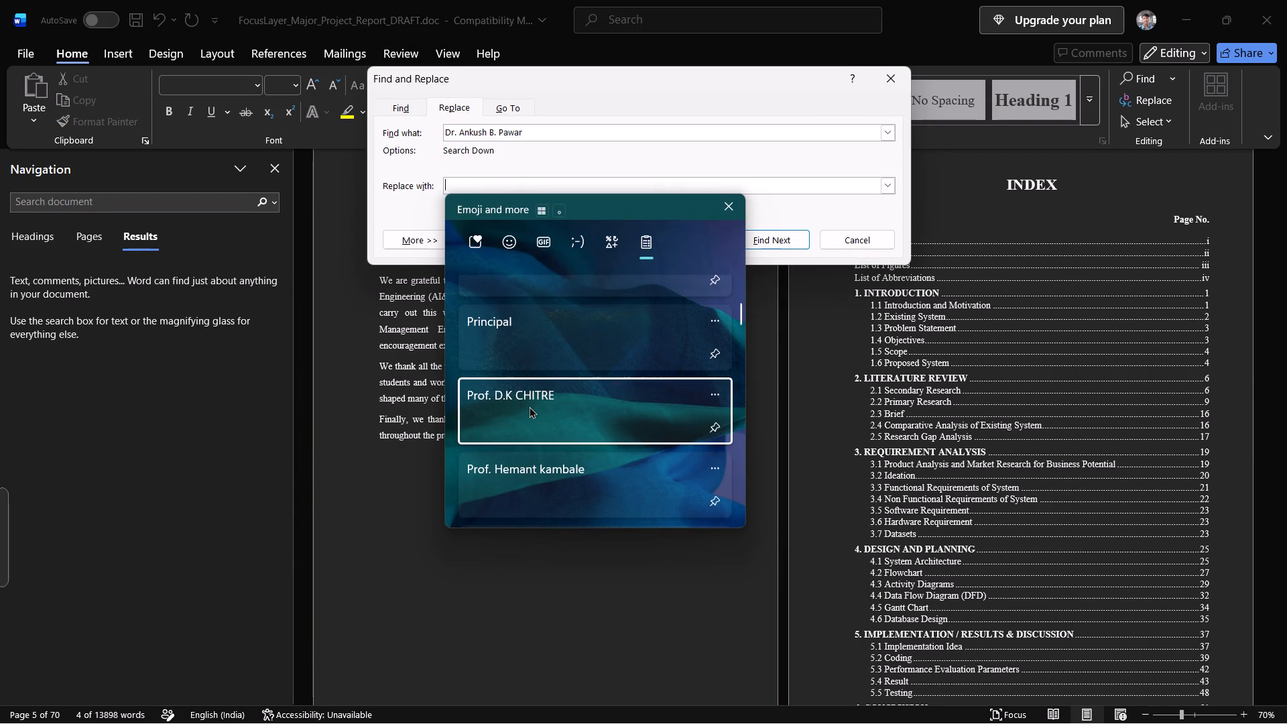
key(ctrl+v)
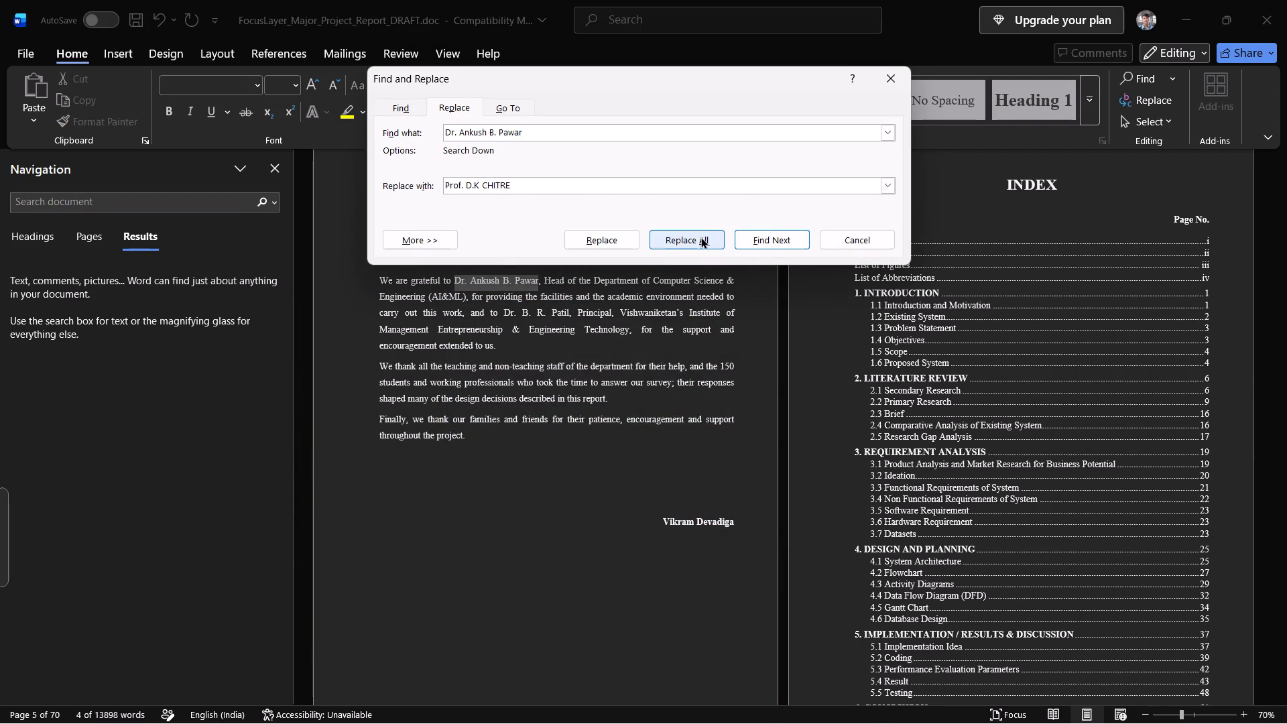
click(700, 237)
click(694, 225)
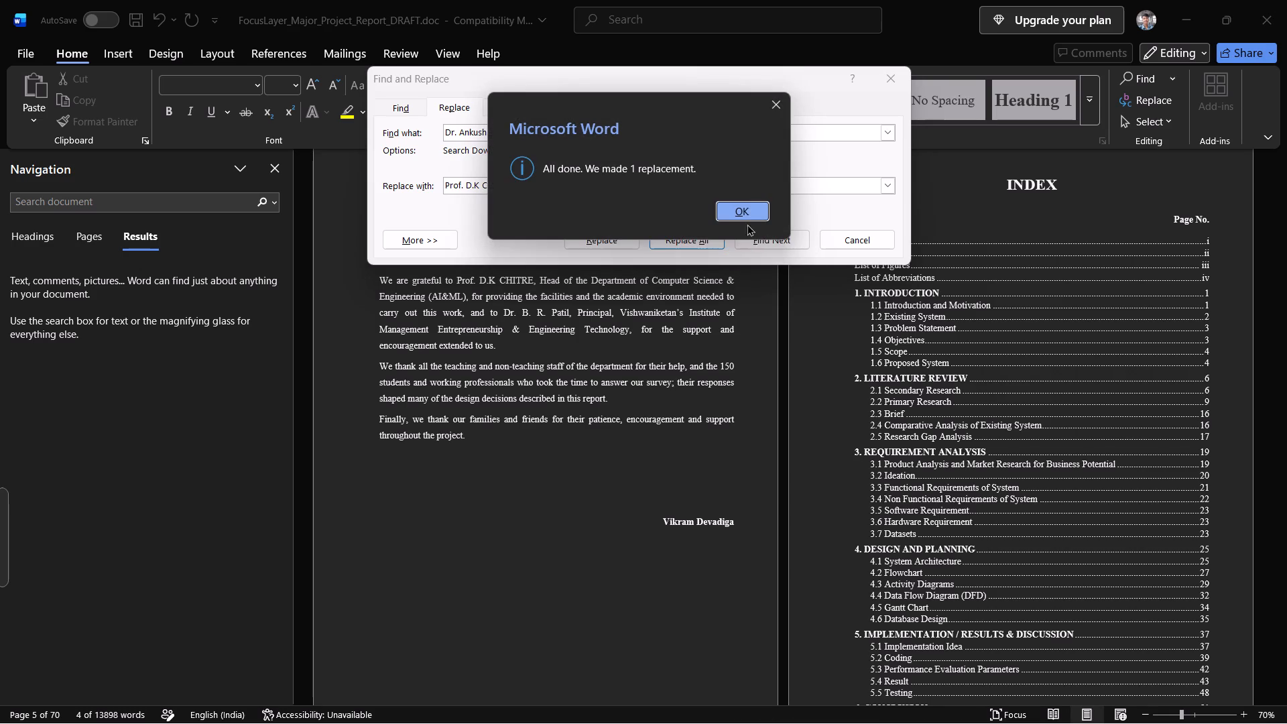
click(746, 218)
click(839, 236)
Select the "Name of Guide" placeholder in the acknowledgement's first paragraph.
scroll(749, 339, down, 2)
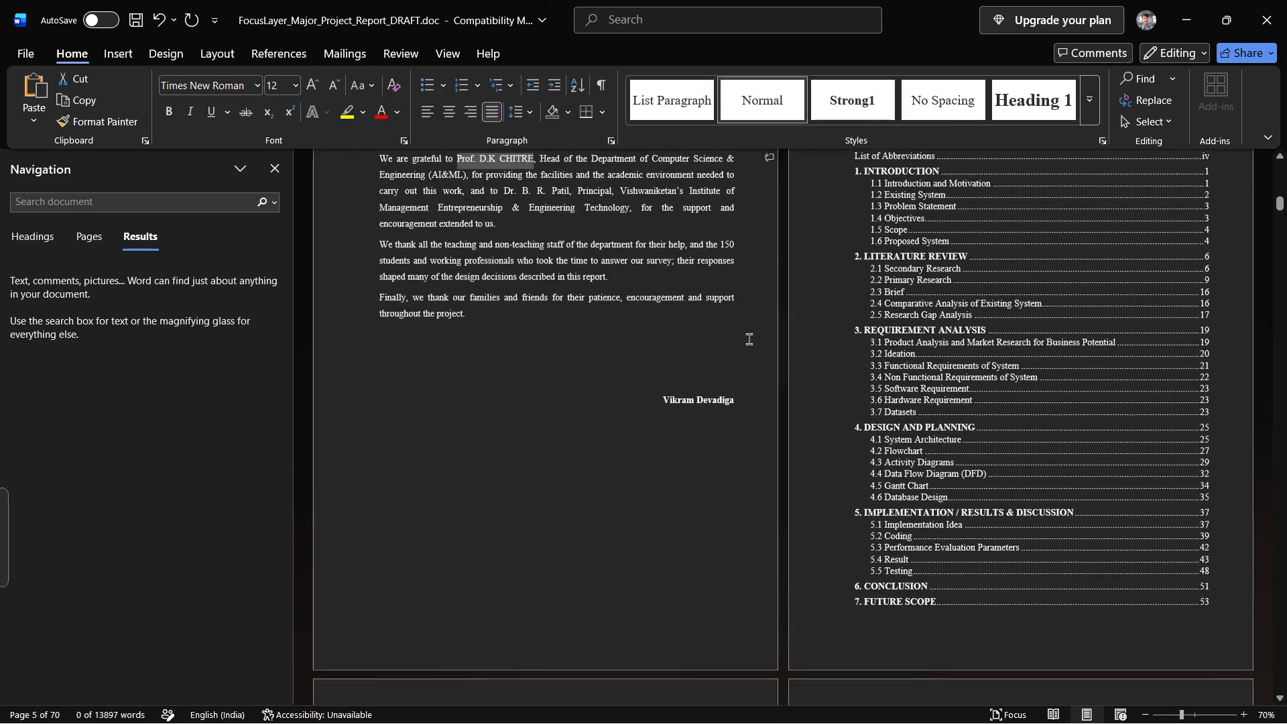
scroll(749, 339, up, 11)
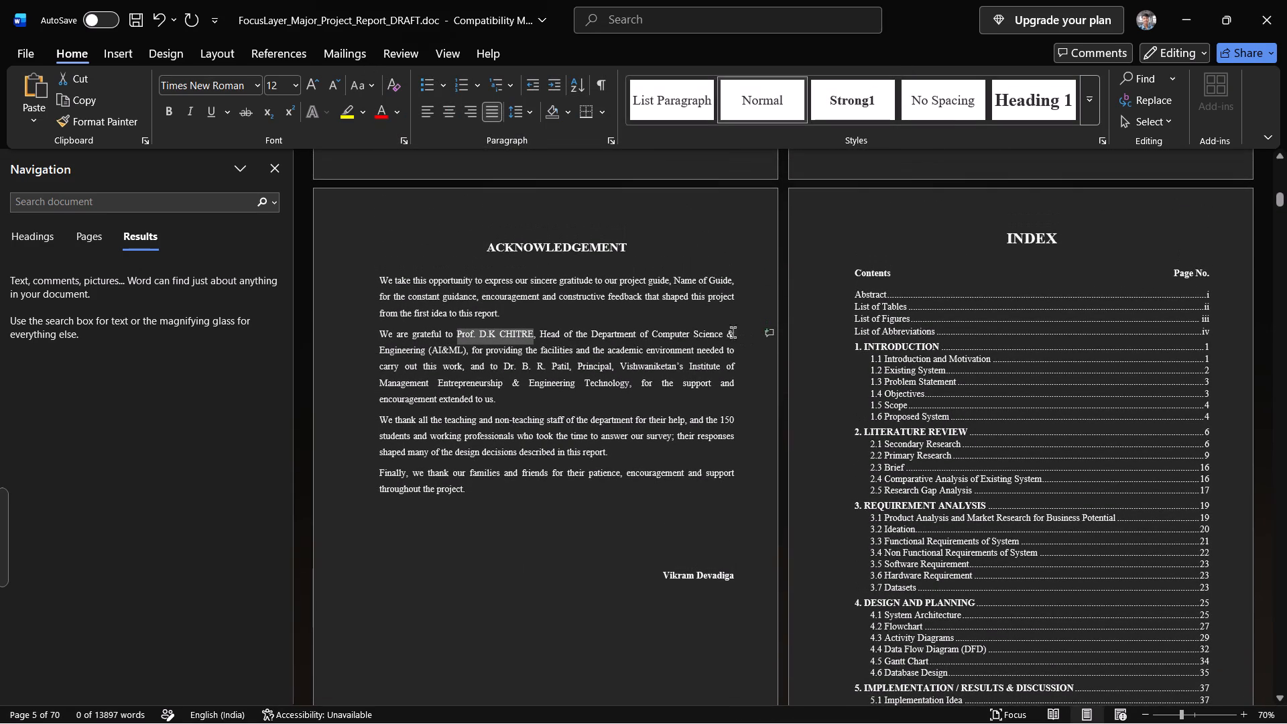
double_click(688, 284)
drag(688, 284, 707, 284)
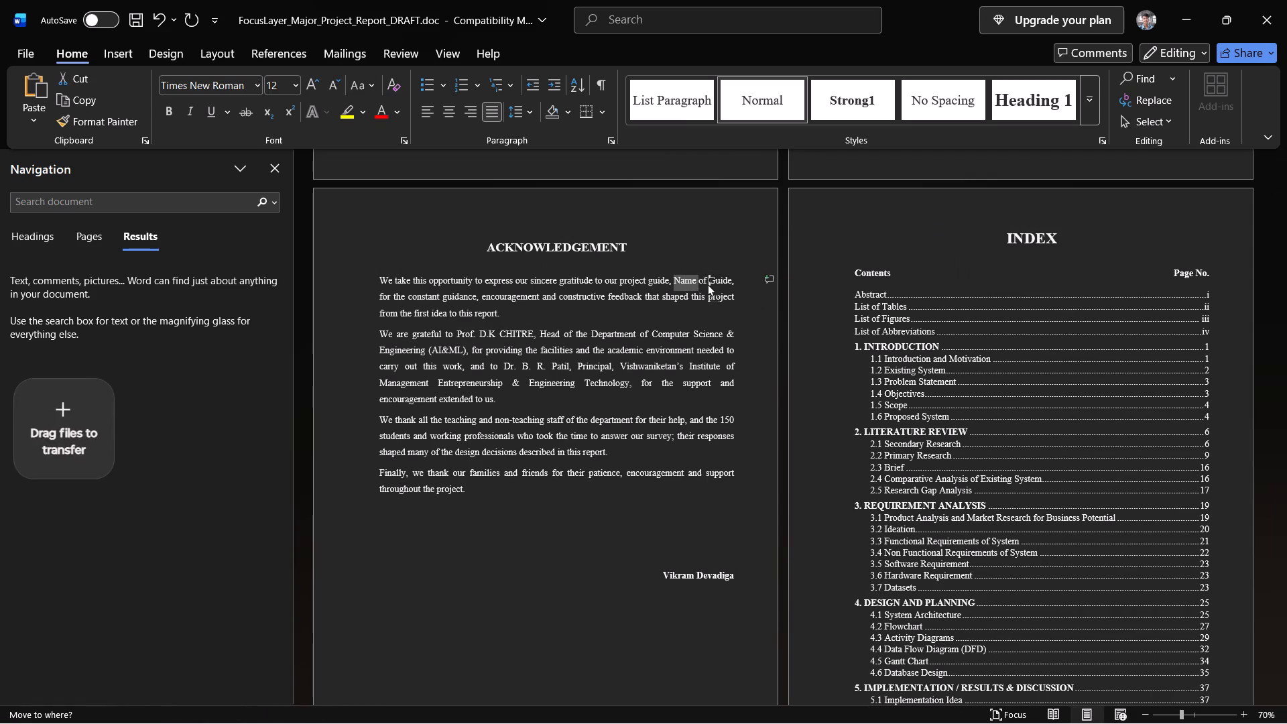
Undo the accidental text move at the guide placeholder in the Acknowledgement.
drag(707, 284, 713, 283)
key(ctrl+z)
Save the report and search it for the Acknowledgement's placeholder text "Name of Guide".
click(676, 278)
drag(676, 278, 718, 277)
key(ctrl+c)
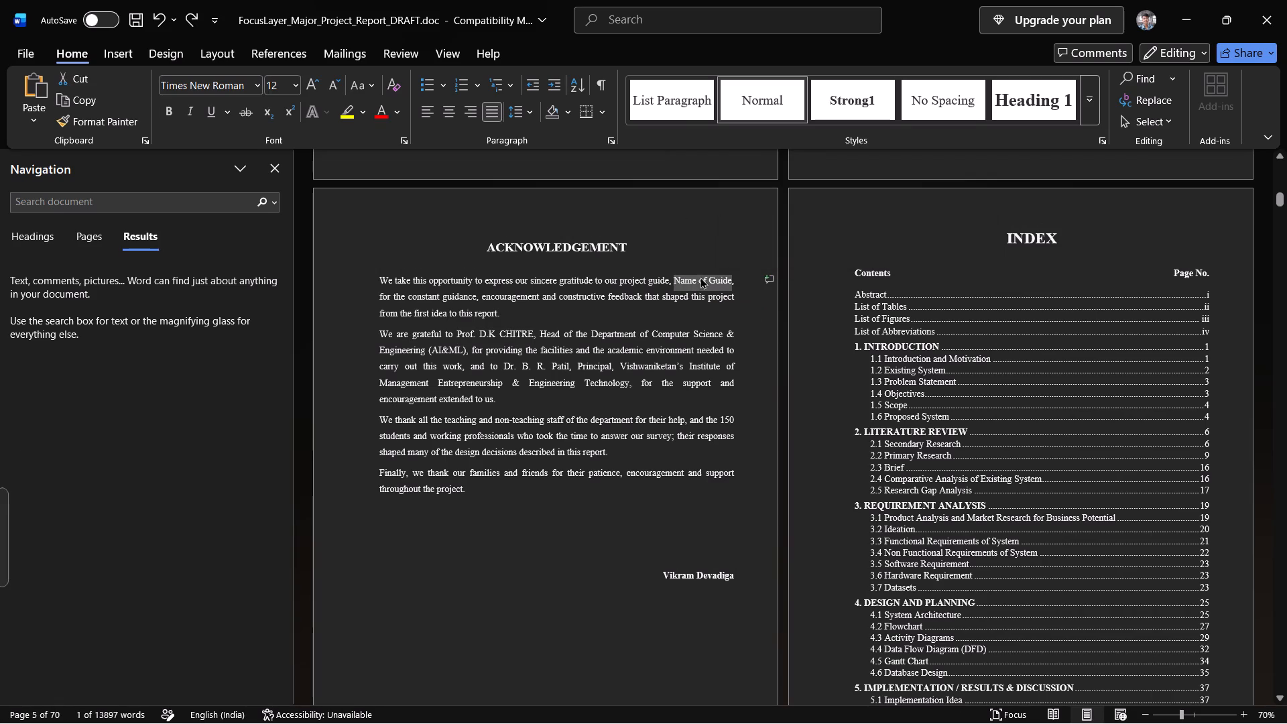
key(ctrl+s)
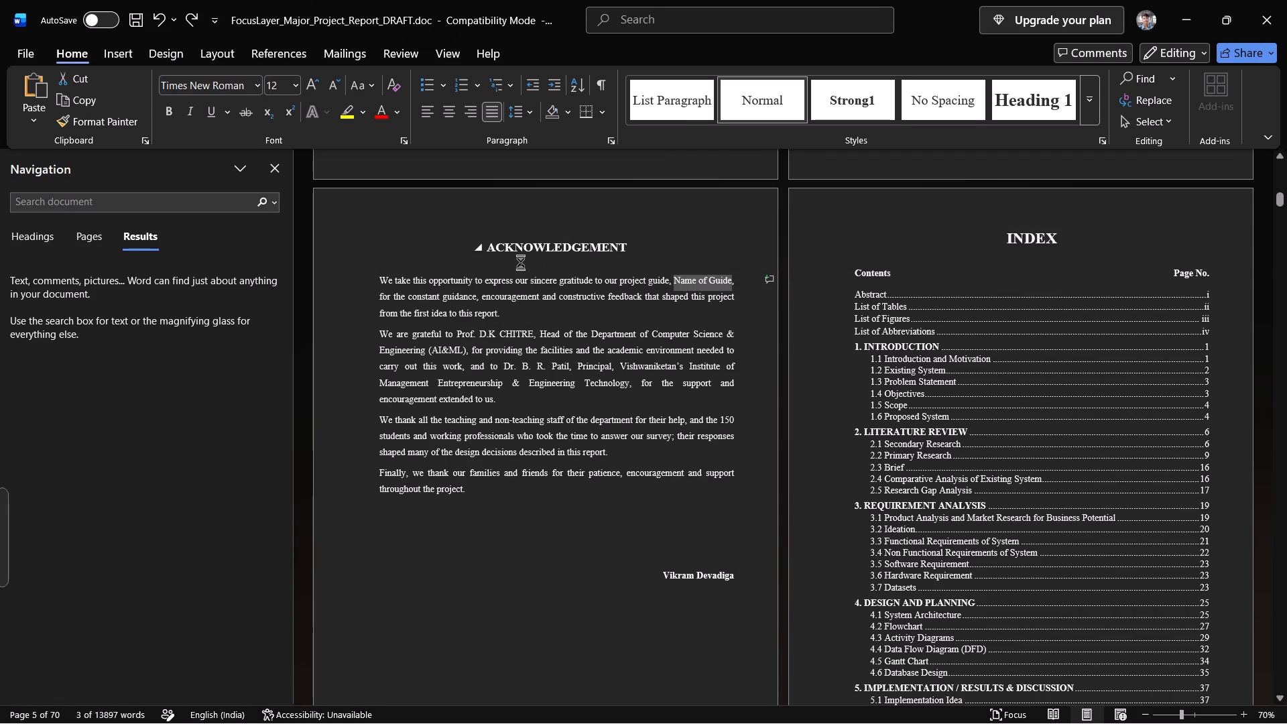
click(92, 198)
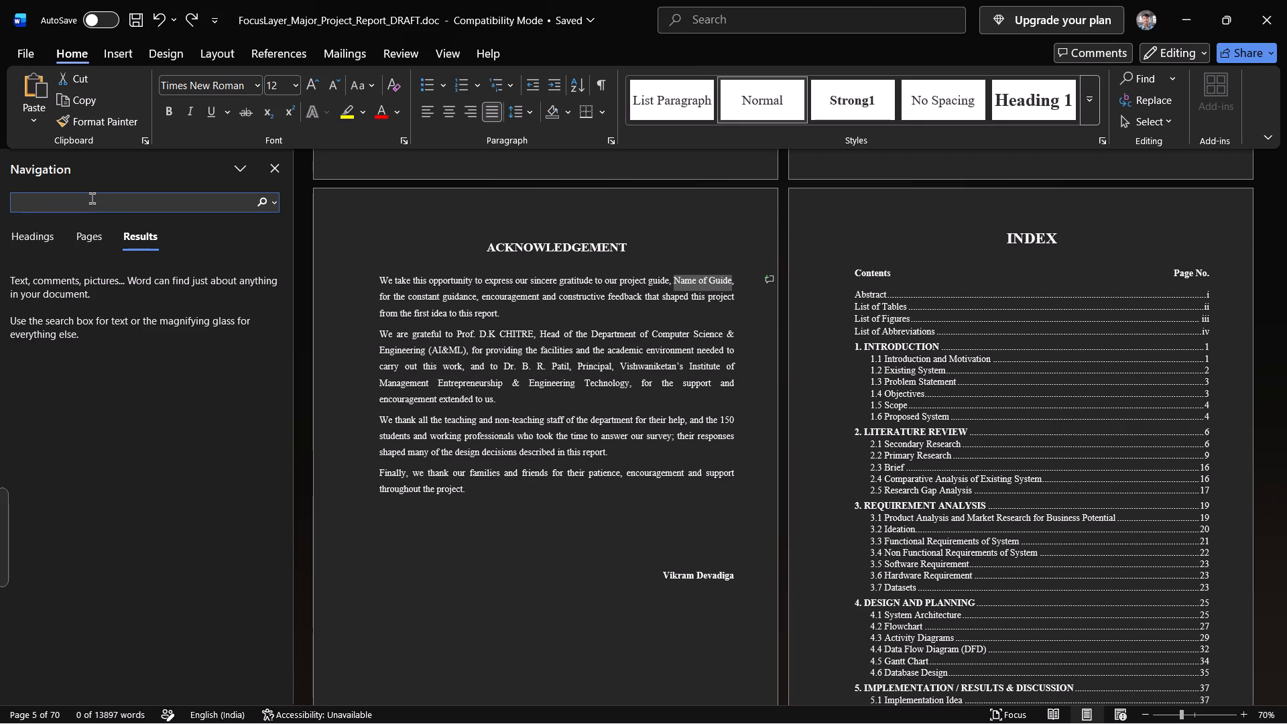
key(ctrl+f)
key(ctrl+v)
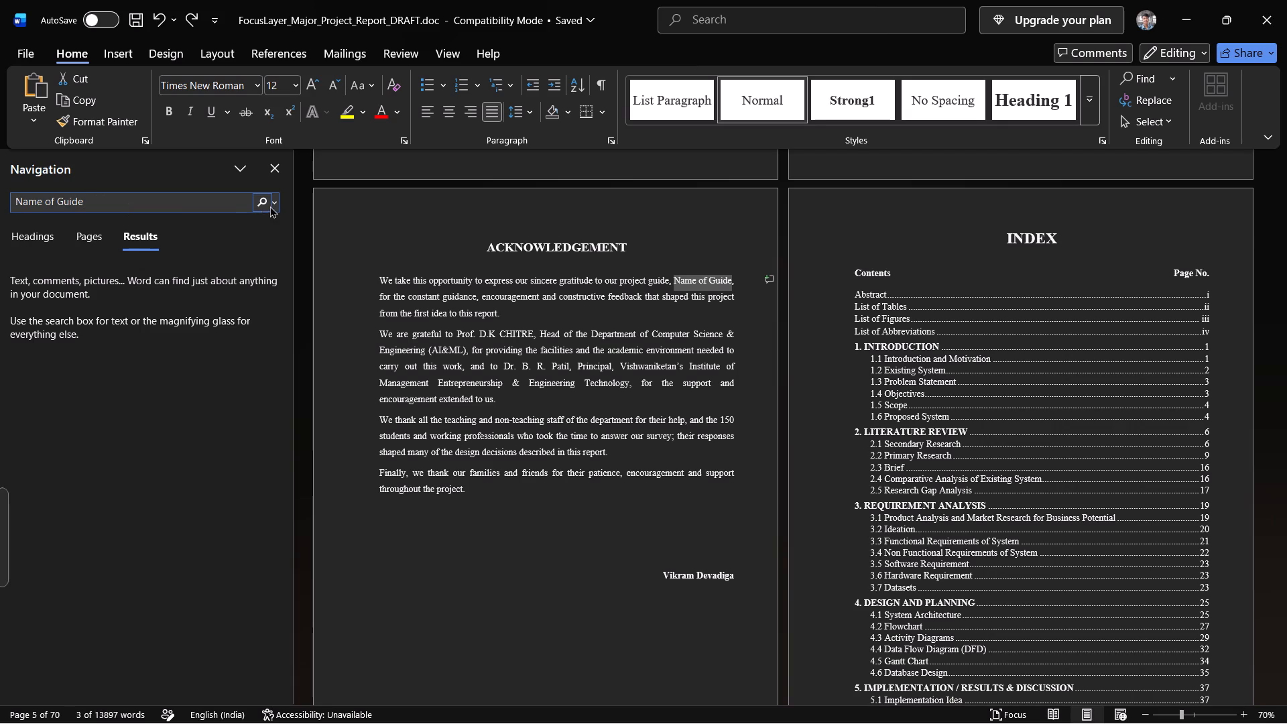
Replace all occurrences of "Name of Guide" in the report with the previously copied name of the project guide.
click(274, 204)
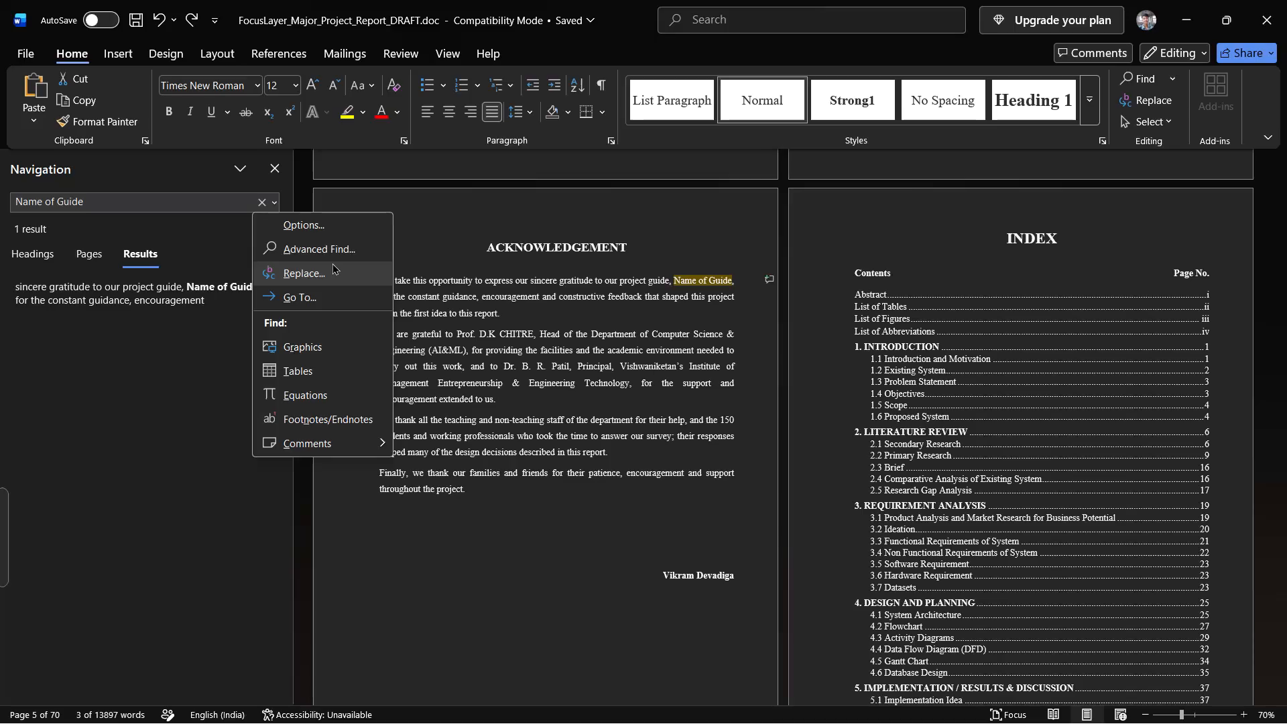
click(330, 265)
click(514, 189)
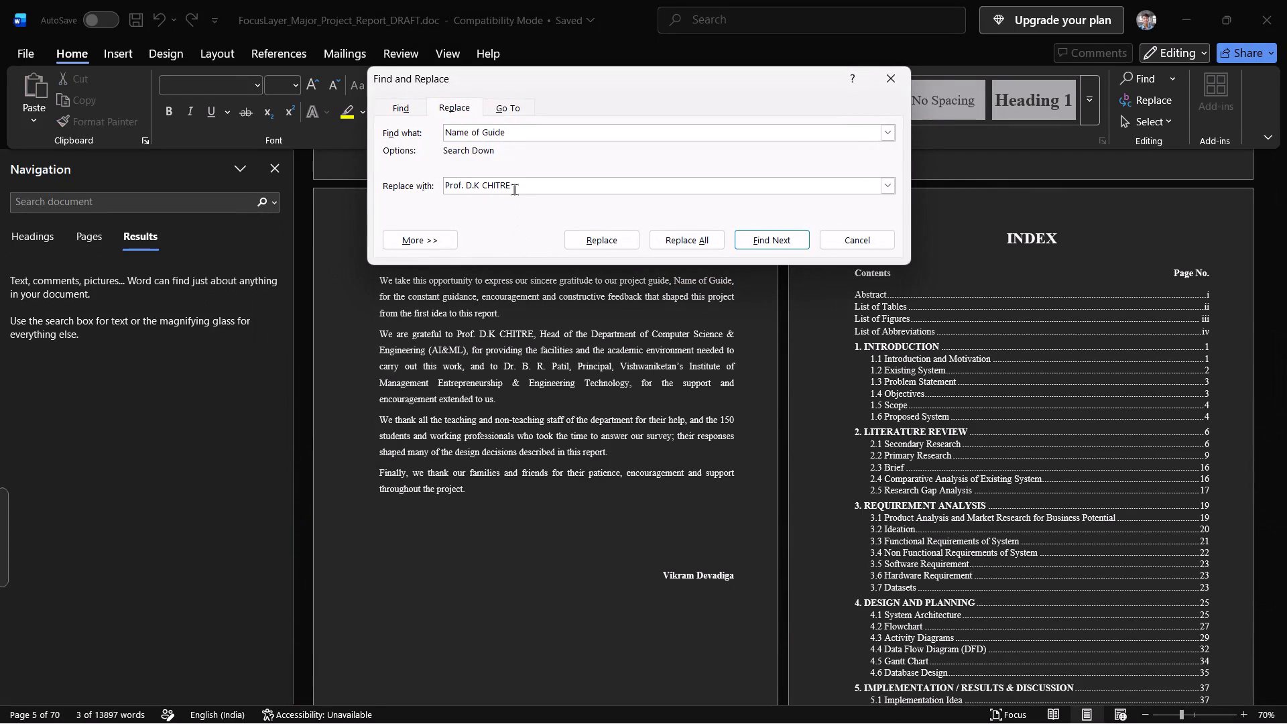
key(ctrl+a)
key(super+v)
scroll(538, 395, down, 6)
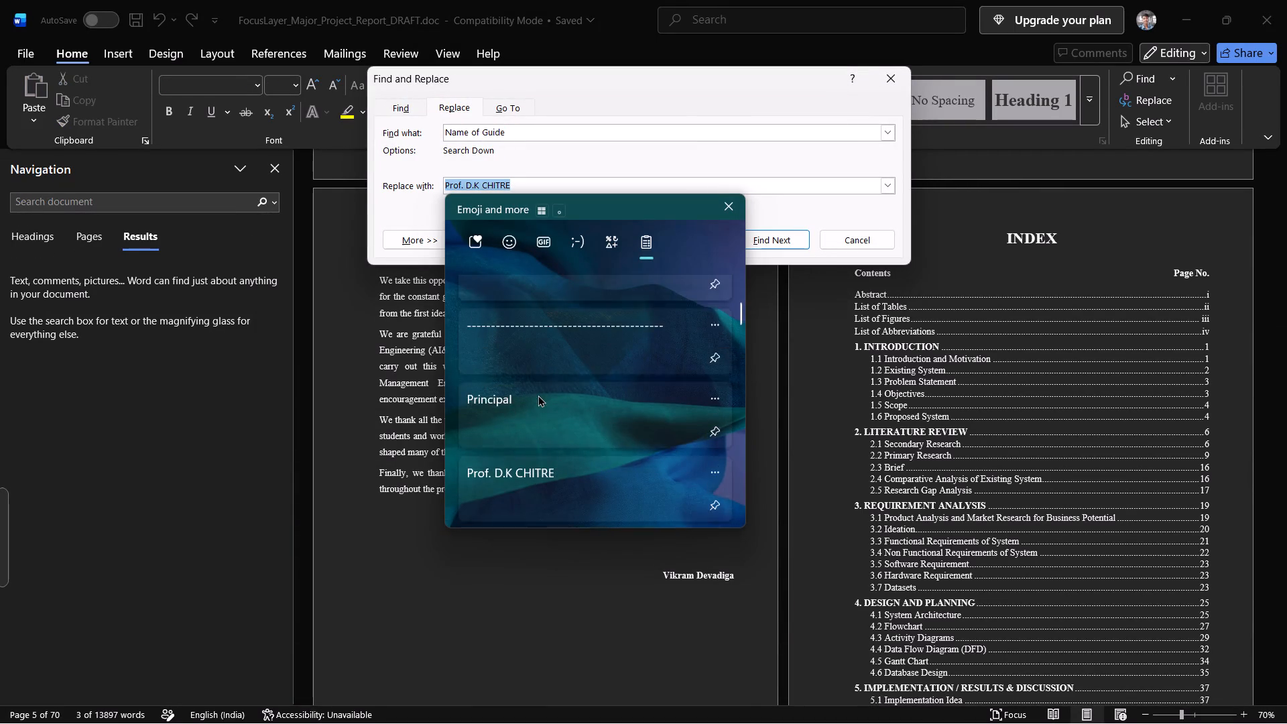
scroll(538, 395, down, 4)
click(530, 460)
key(ctrl+v)
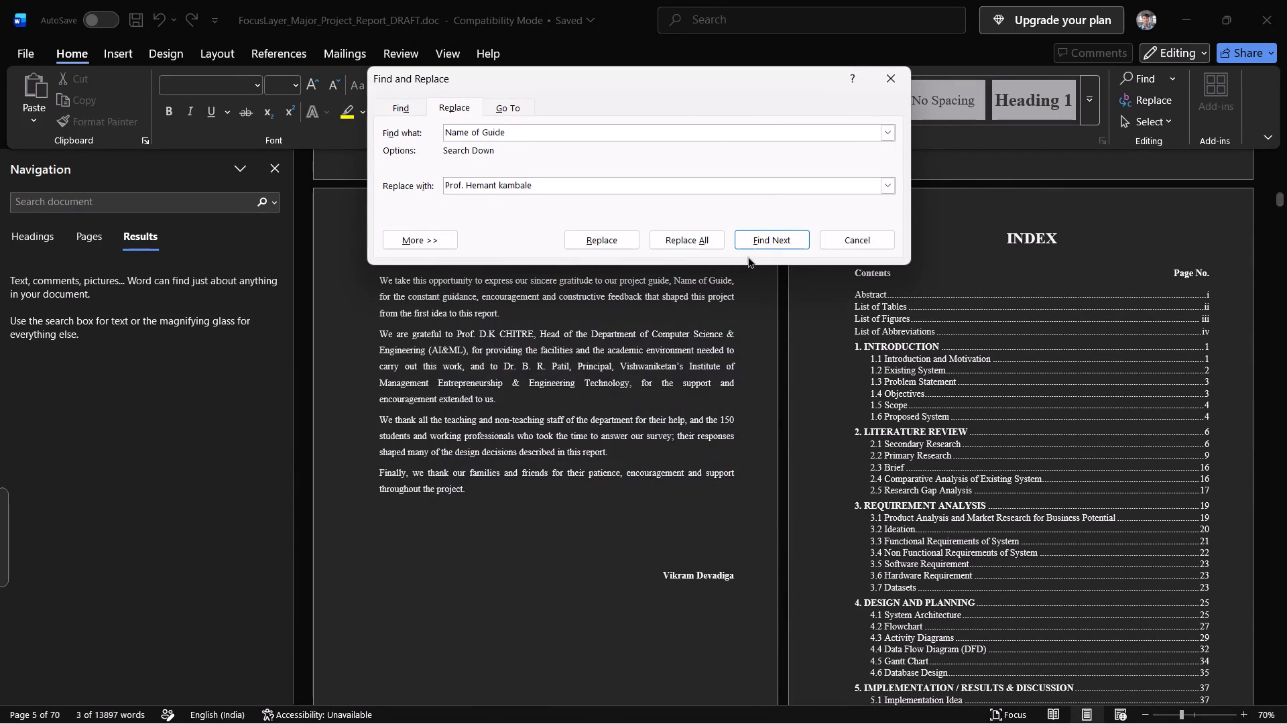
click(709, 236)
click(675, 224)
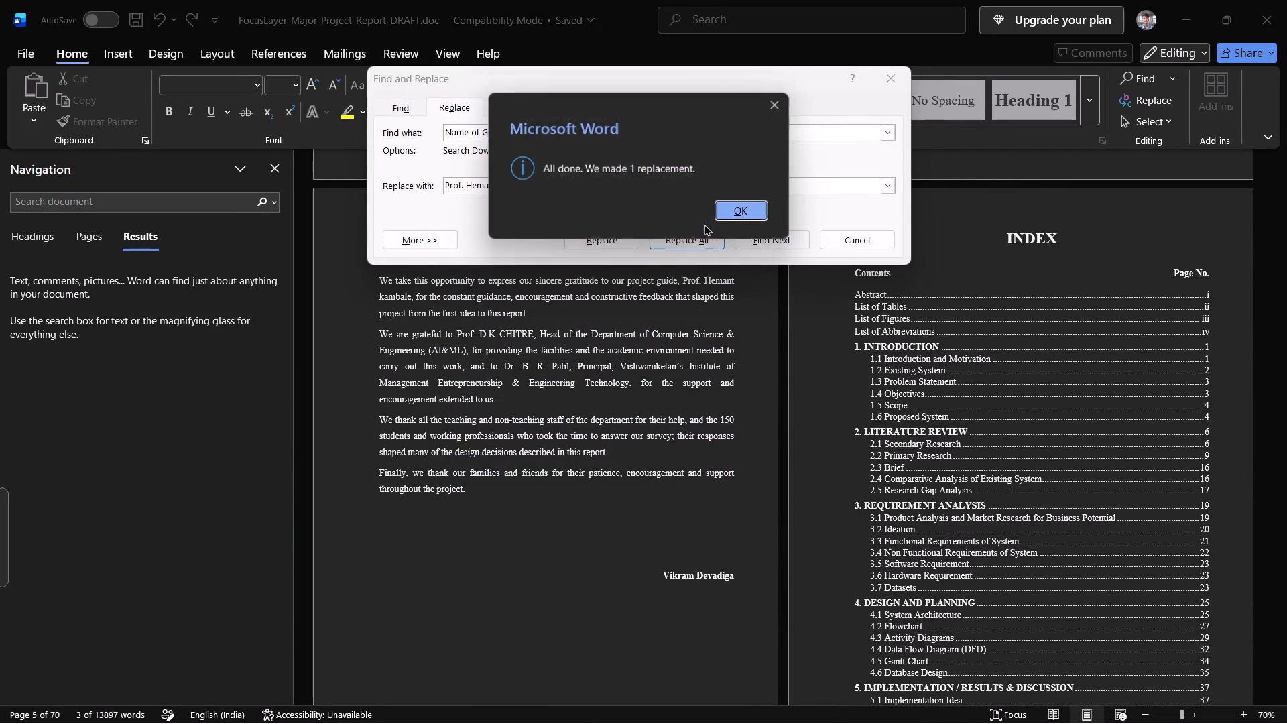
click(737, 213)
click(845, 237)
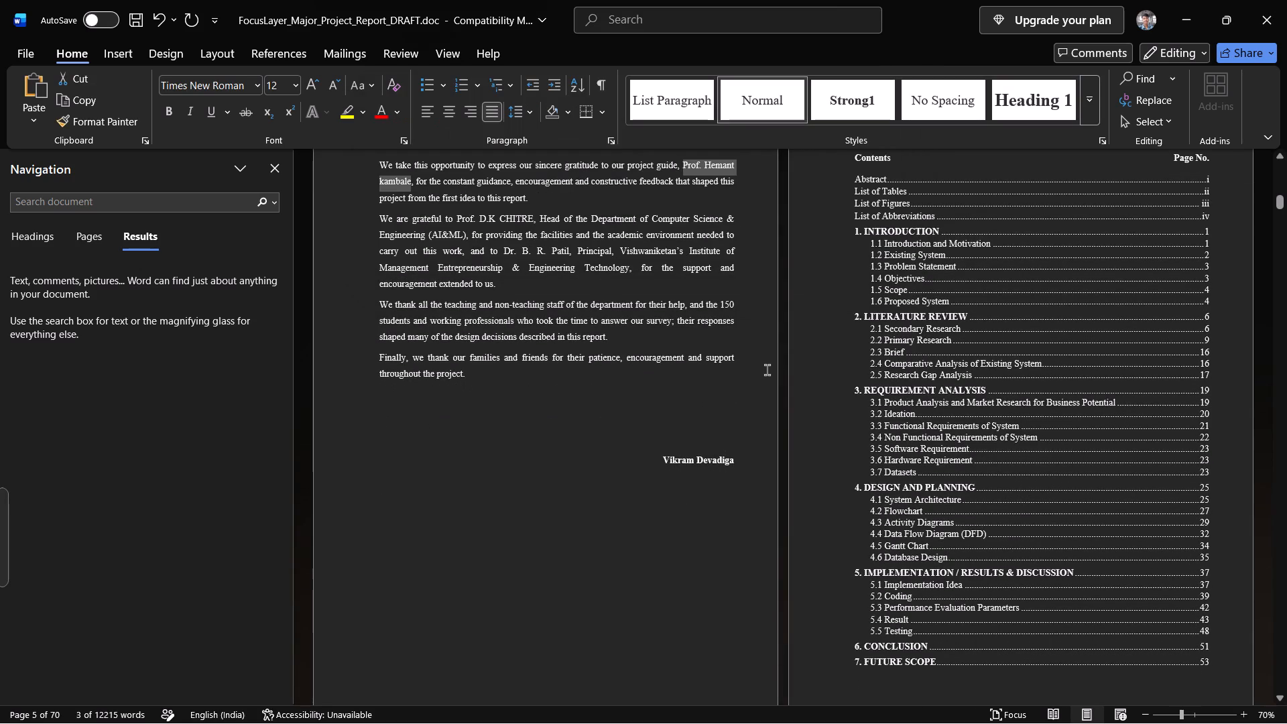
Check the draft's Acknowledgement page against the guidelines document's title, approval, declaration, chapter, references and certificate pages.
scroll(767, 369, down, 1)
scroll(767, 369, up, 1)
key(alt+Tab)
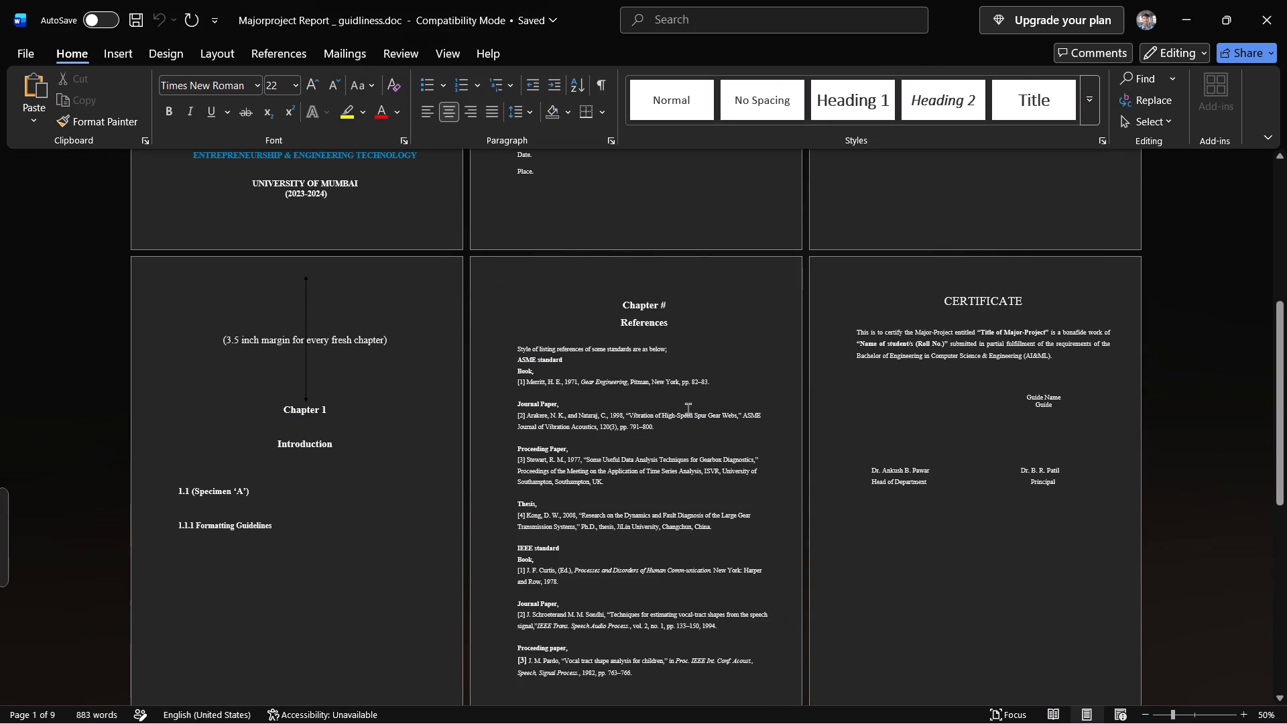
scroll(688, 408, down, 2)
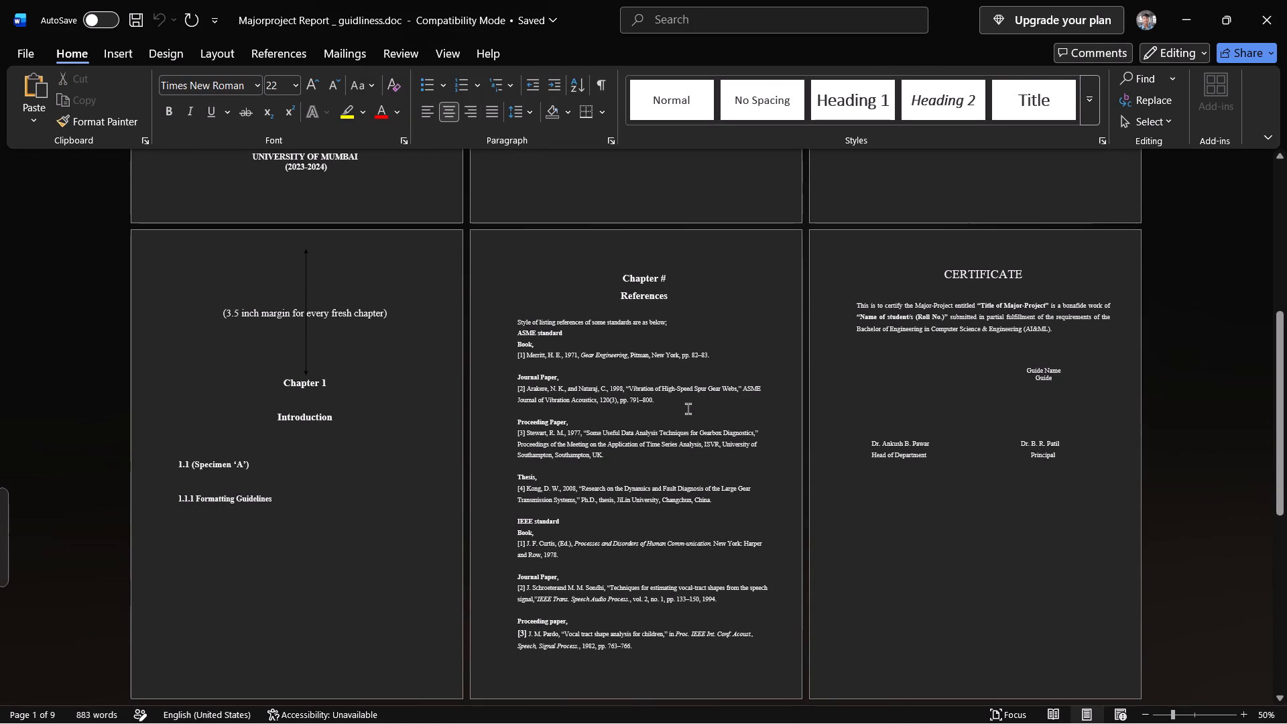
scroll(688, 408, up, 3)
key(alt+Tab)
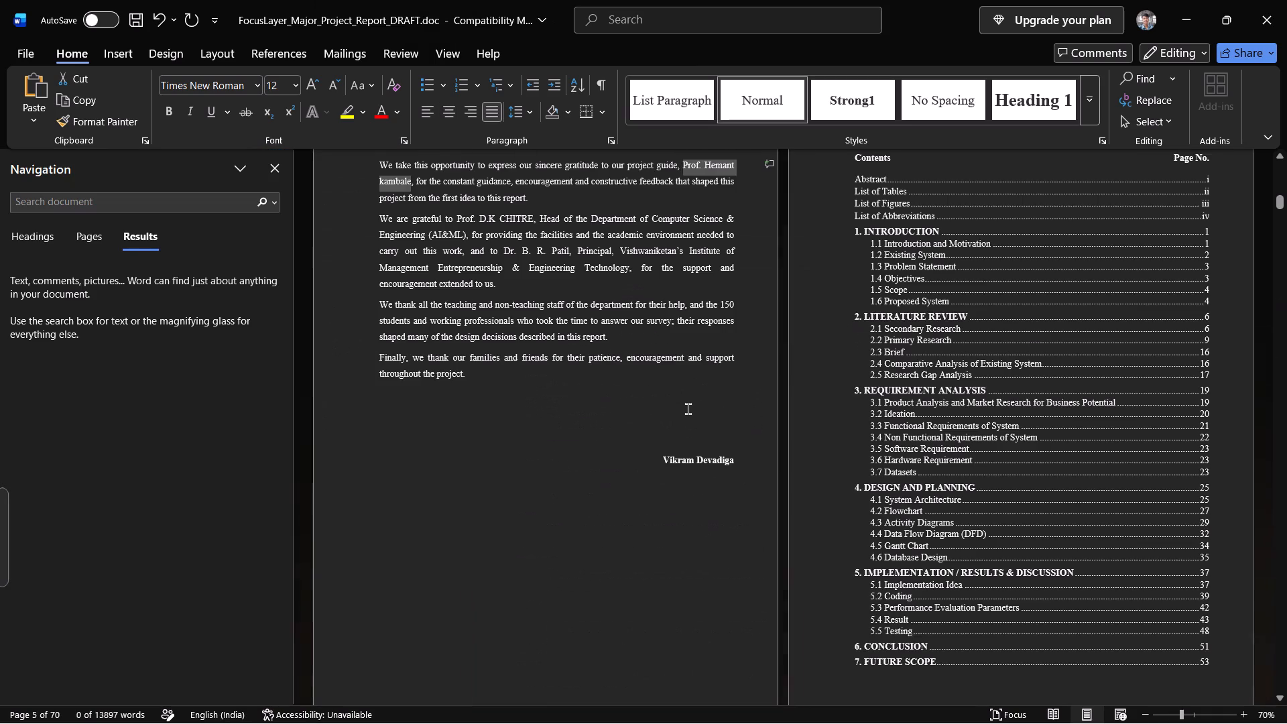
scroll(688, 408, up, 5)
key(alt+Tab)
scroll(688, 408, up, 1)
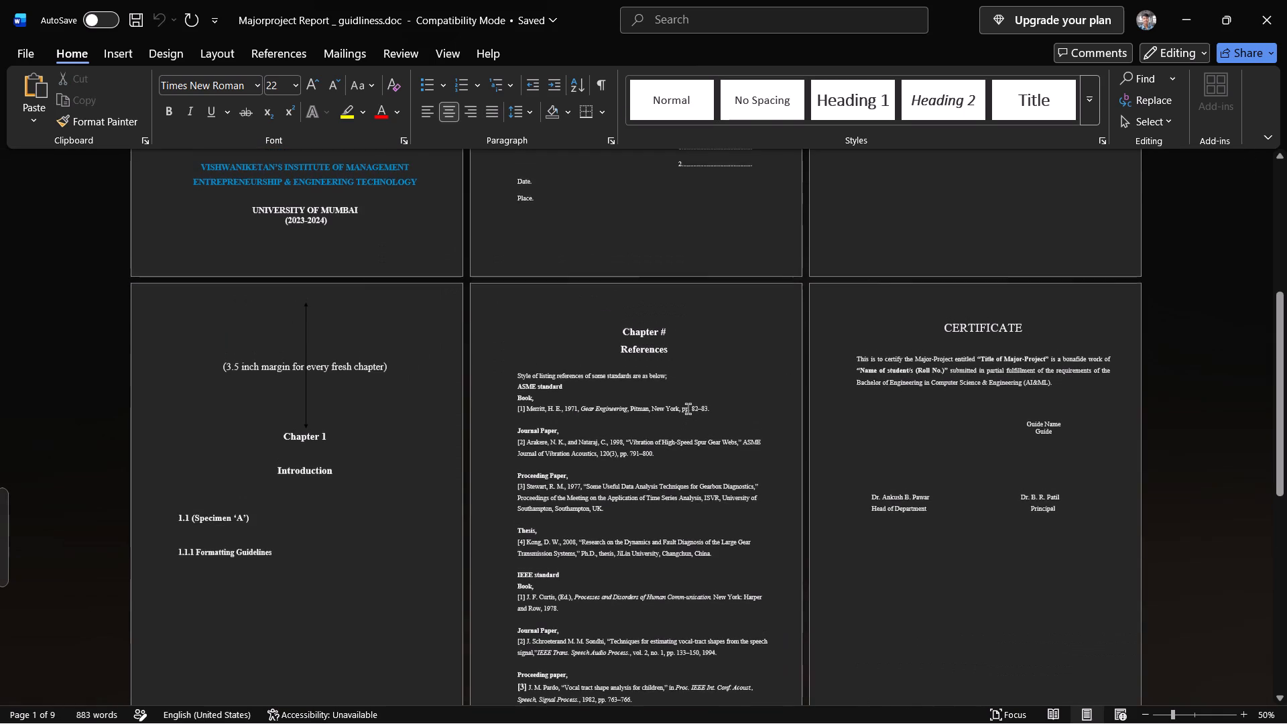
scroll(688, 408, up, 1)
scroll(688, 408, down, 6)
scroll(688, 408, up, 8)
scroll(688, 408, down, 3)
scroll(688, 408, up, 20)
scroll(688, 408, up, 2)
scroll(688, 408, down, 1)
scroll(688, 408, up, 8)
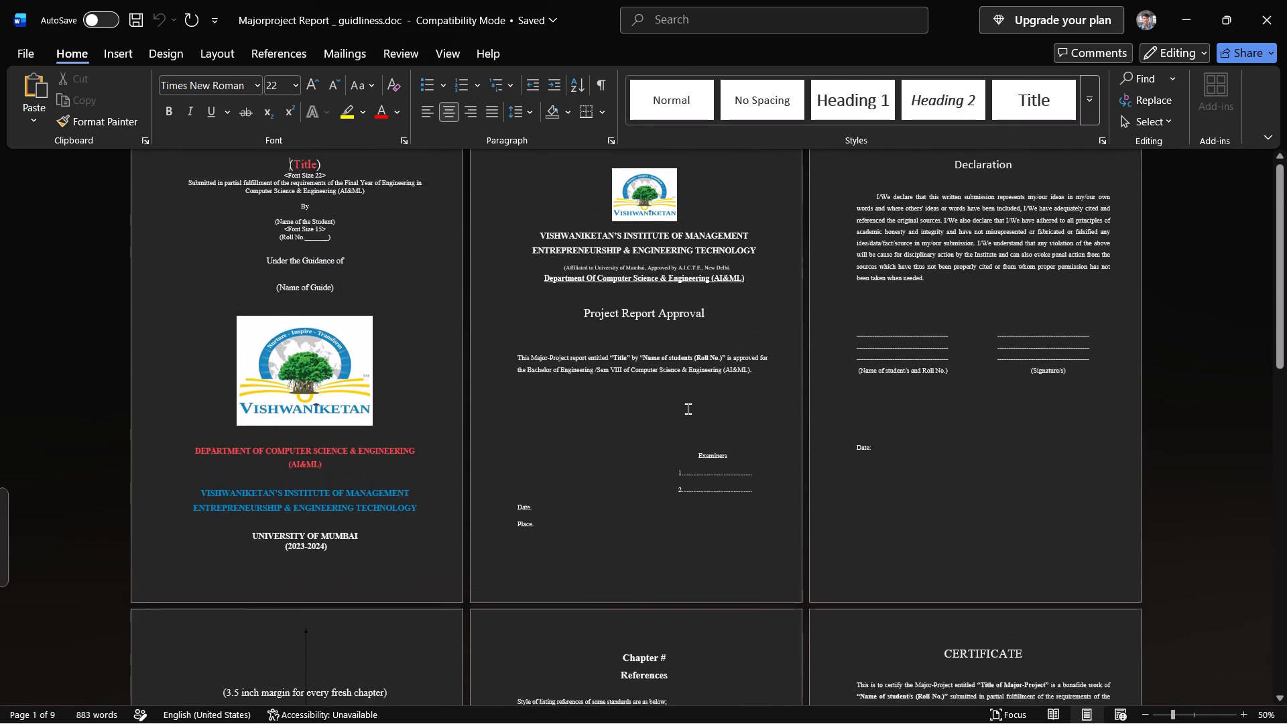
scroll(688, 408, up, 2)
scroll(688, 408, down, 20)
scroll(688, 408, down, 7)
scroll(688, 408, up, 1)
scroll(688, 408, down, 8)
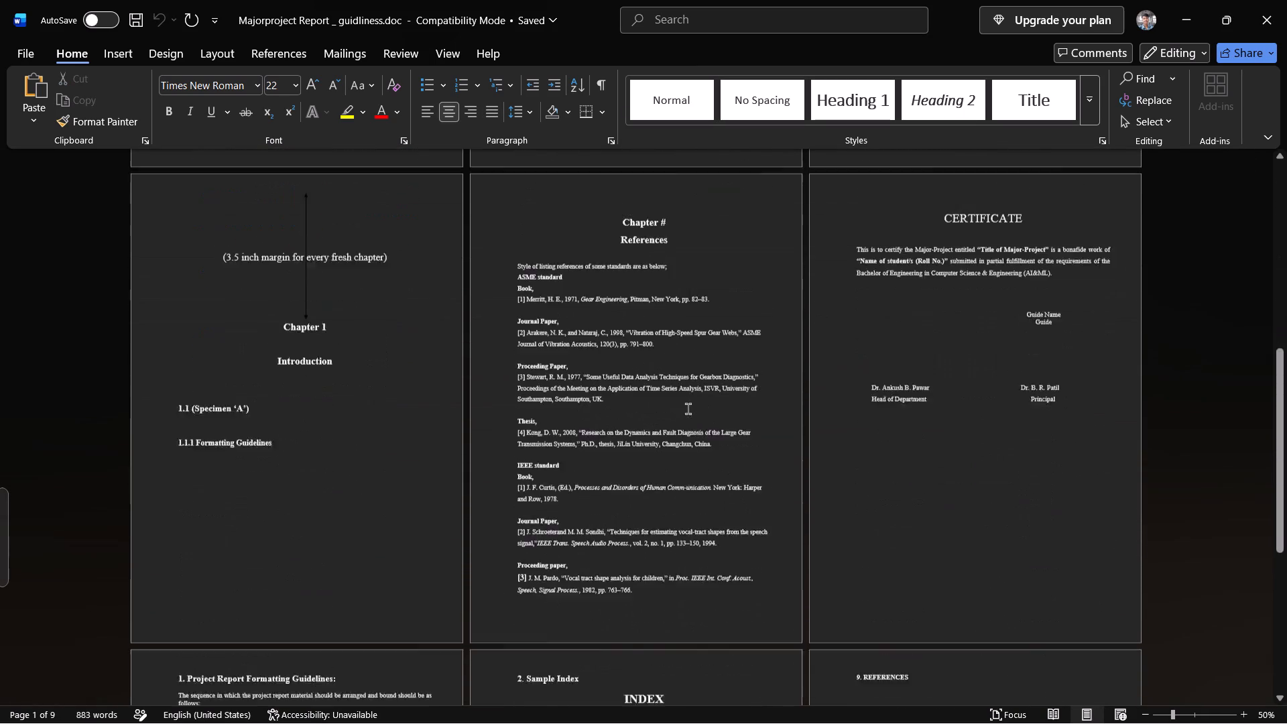
scroll(688, 408, down, 10)
scroll(688, 408, up, 2)
scroll(688, 408, down, 3)
scroll(688, 408, up, 12)
scroll(688, 408, down, 1)
scroll(688, 408, up, 4)
key(alt+Tab)
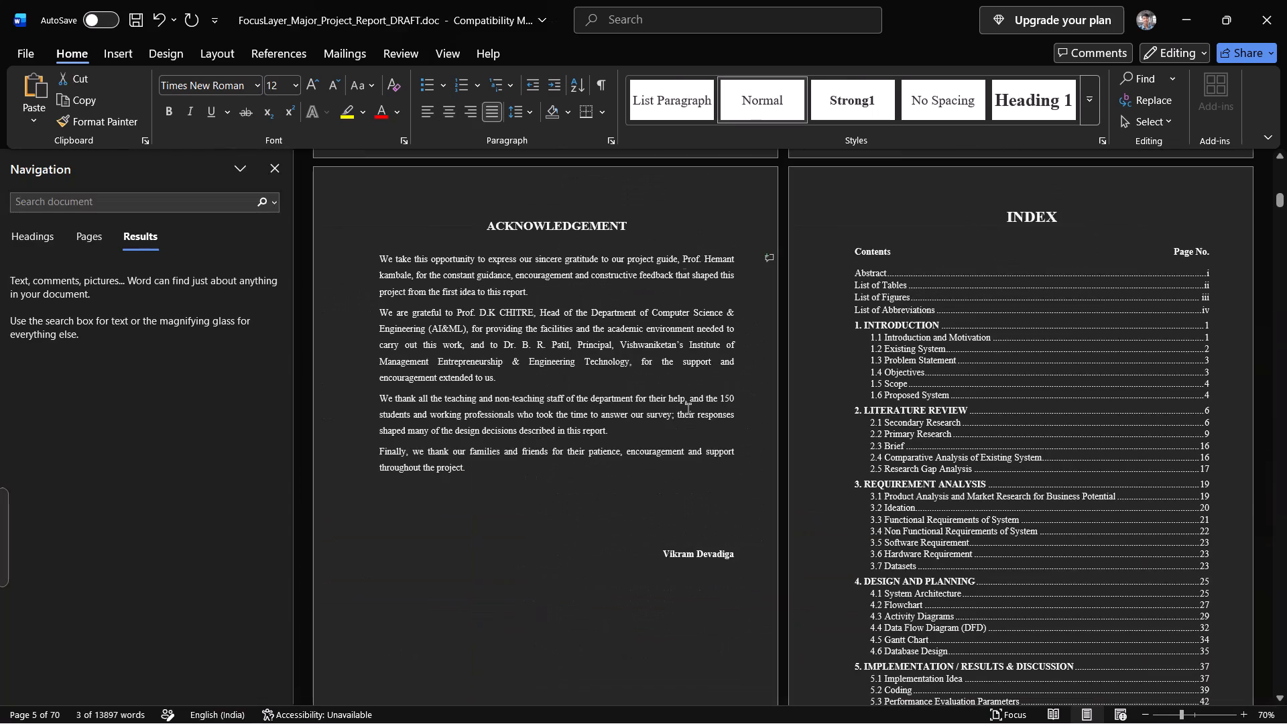
Delete the student's name signed at the end of the Acknowledgement.
click(684, 555)
drag(684, 555, 713, 555)
key(BackSpace)
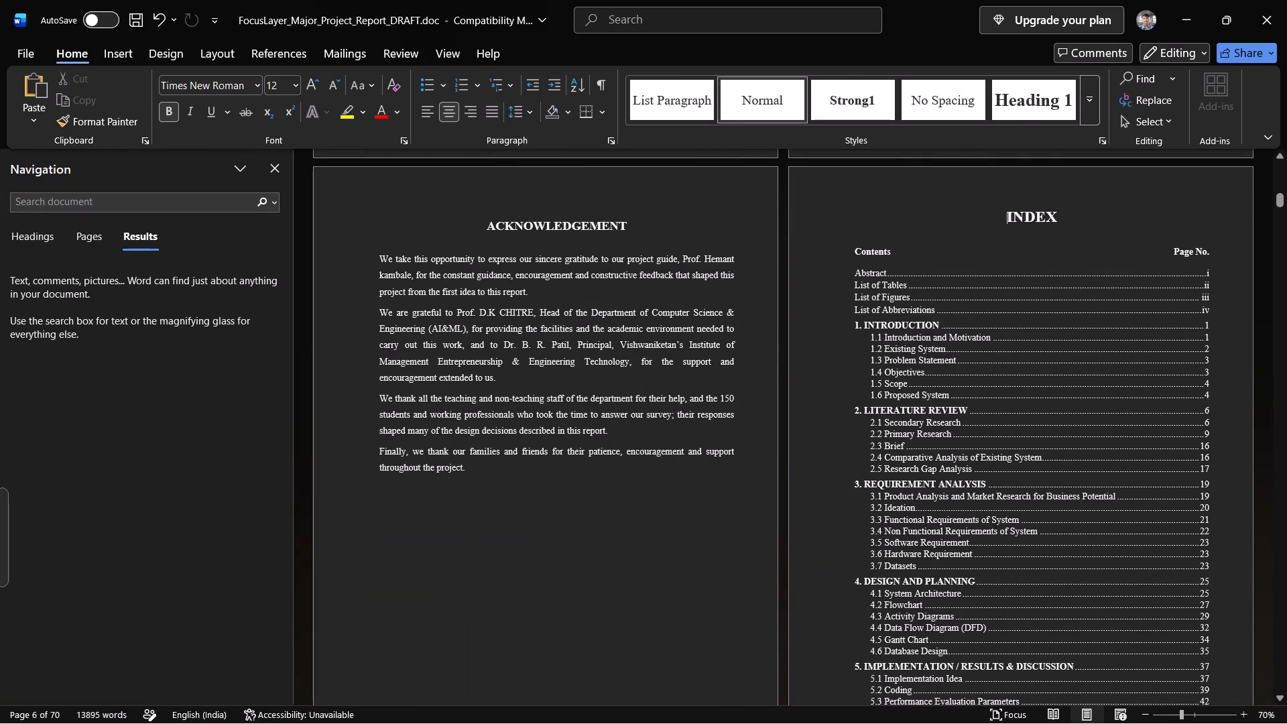
Review the draft's Acknowledgement, Index and Abstract pages for layout and content.
scroll(717, 554, down, 20)
scroll(717, 554, down, 1)
scroll(715, 499, up, 1)
scroll(715, 499, down, 2)
scroll(715, 499, up, 1)
scroll(715, 499, down, 11)
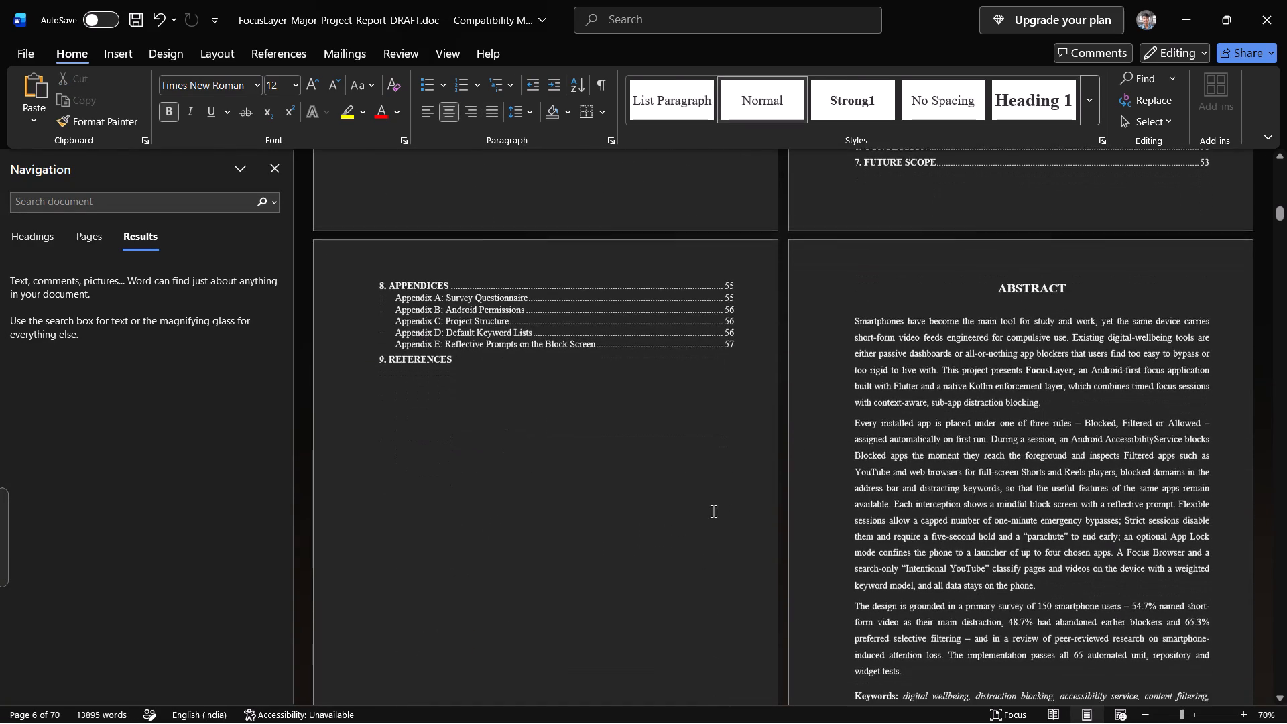
scroll(713, 511, up, 12)
scroll(713, 511, down, 1)
scroll(713, 511, up, 2)
scroll(713, 511, down, 14)
scroll(713, 501, up, 1)
scroll(713, 501, down, 5)
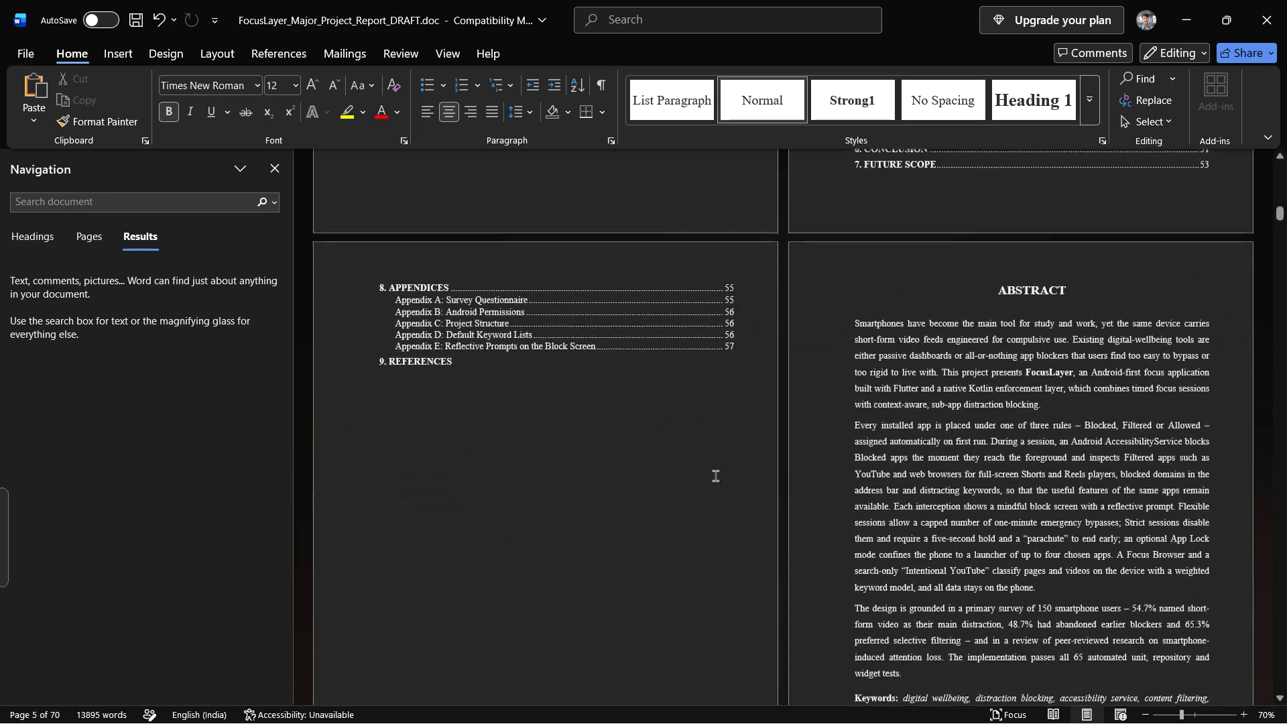
scroll(715, 475, down, 16)
scroll(713, 426, up, 9)
scroll(713, 426, down, 2)
scroll(713, 426, up, 5)
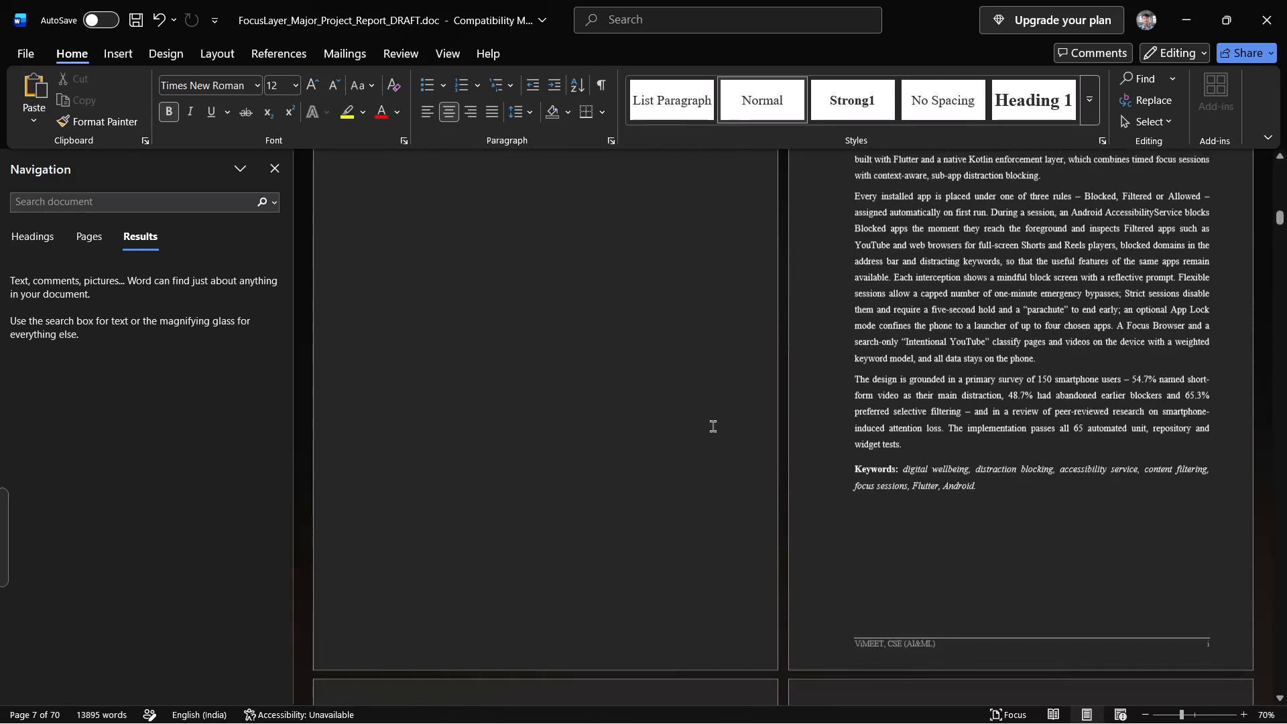
scroll(713, 426, up, 2)
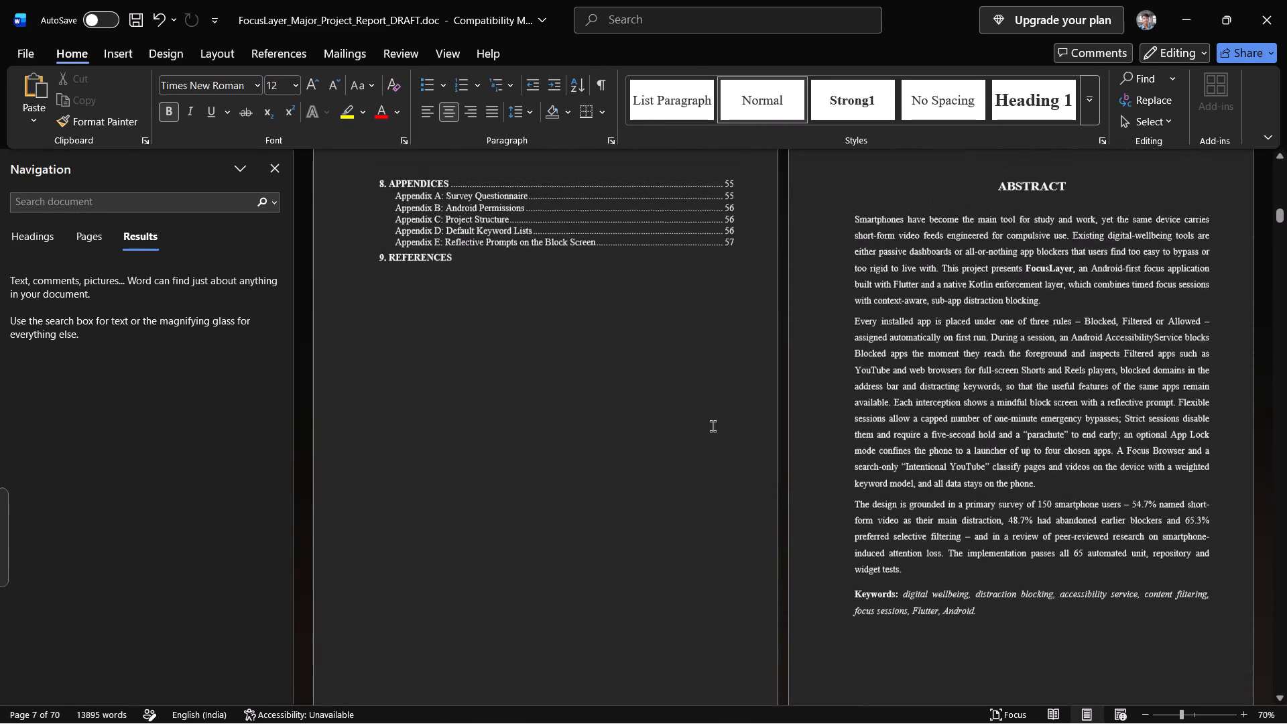
scroll(713, 426, up, 1)
scroll(713, 426, down, 4)
Review the draft's lists of tables, figures and abbreviations, the Introduction chapter and the research chapter for layout and content.
scroll(713, 426, down, 3)
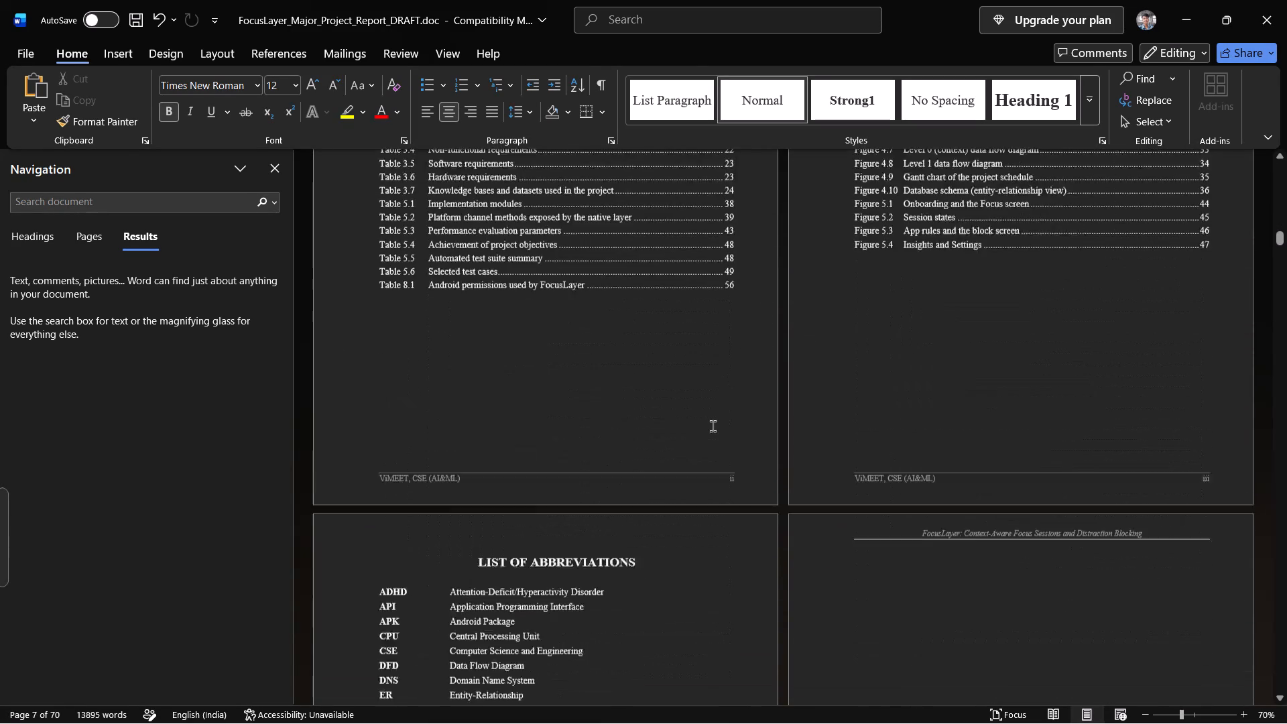
scroll(713, 426, down, 5)
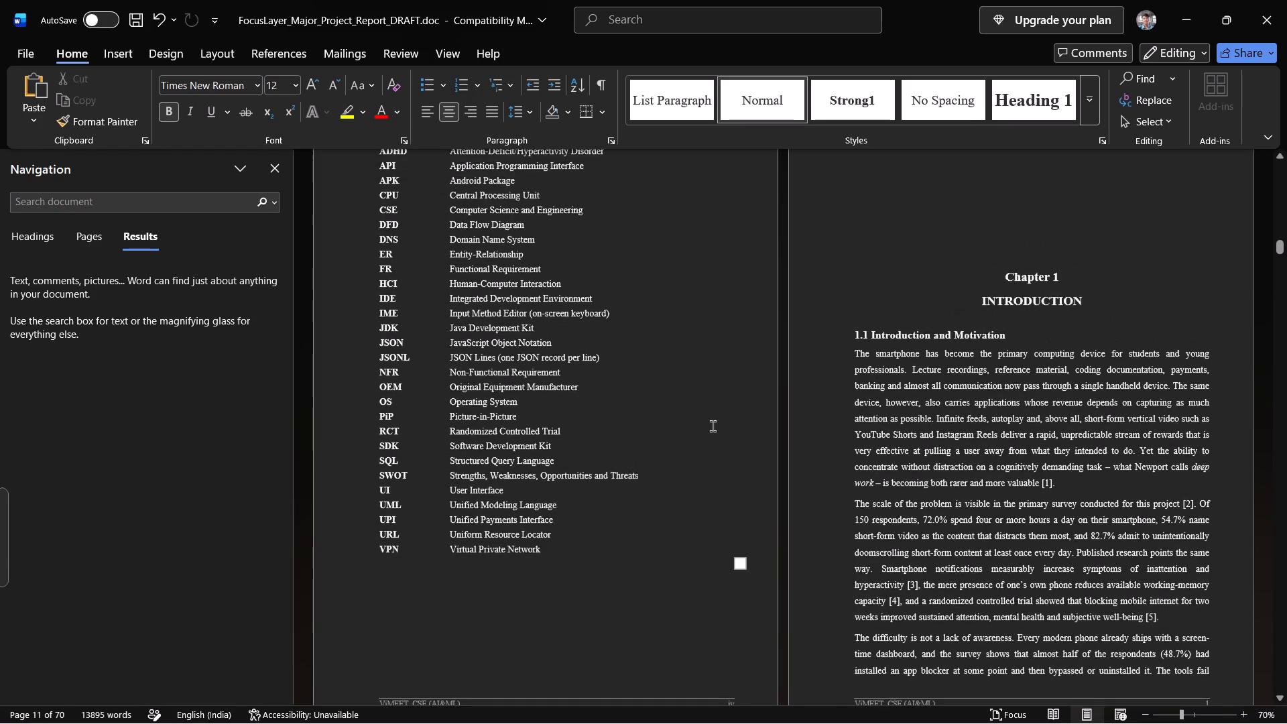
scroll(713, 426, down, 6)
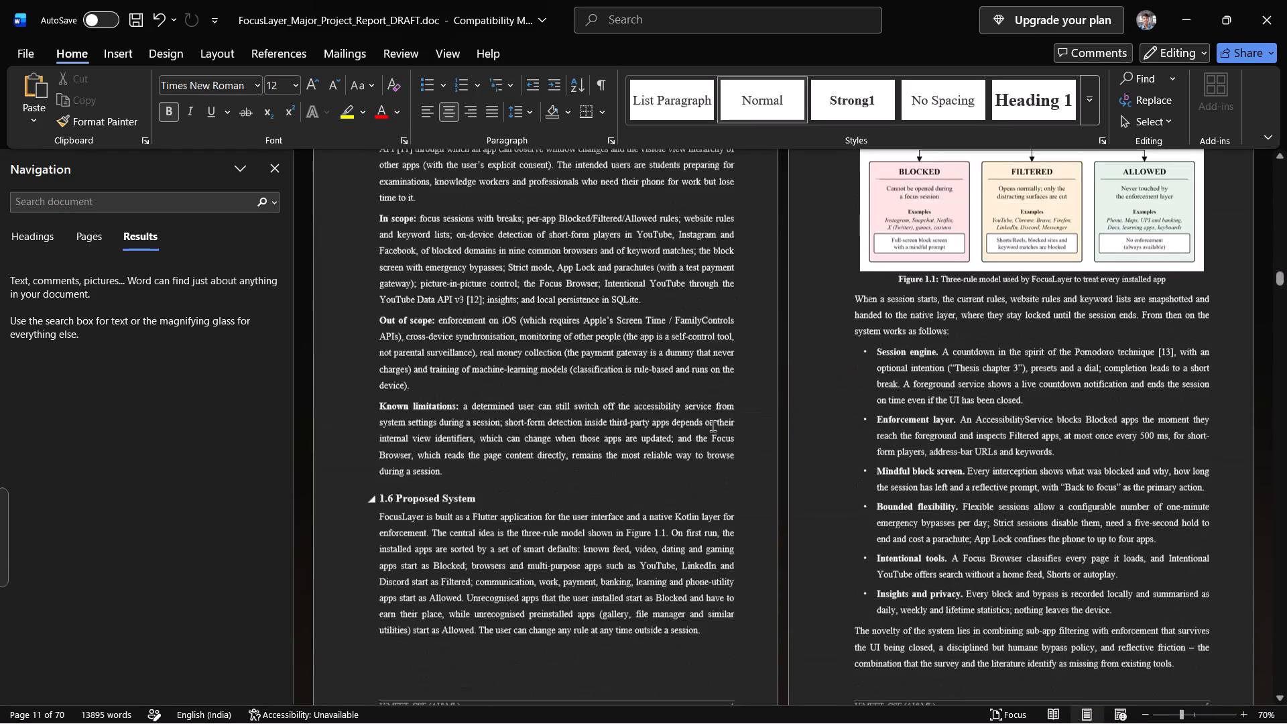
scroll(713, 426, down, 6)
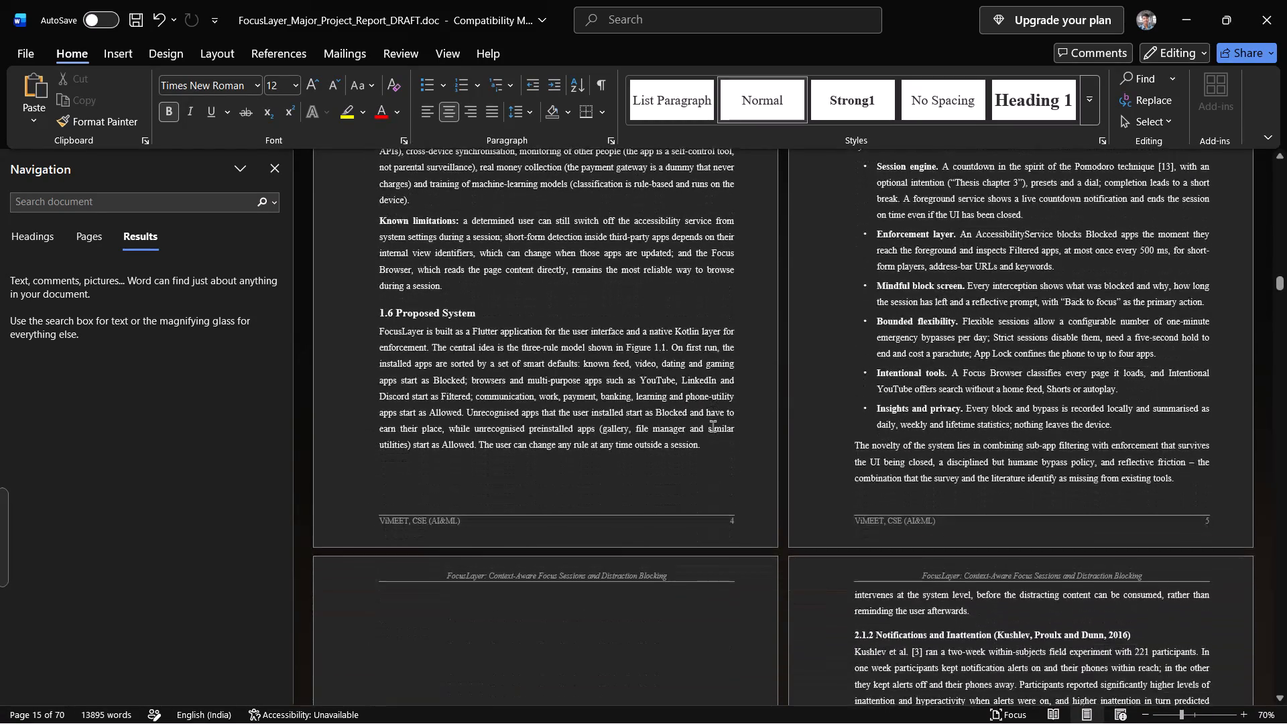
scroll(713, 426, down, 7)
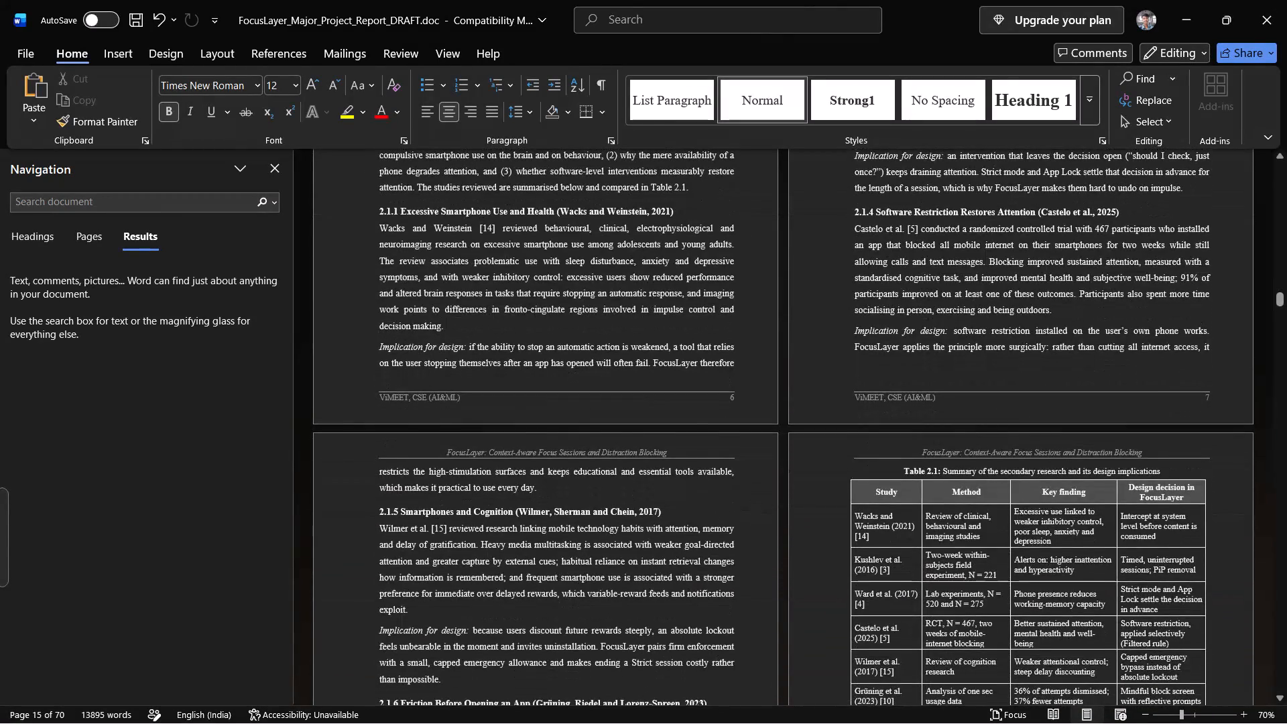
scroll(713, 426, down, 11)
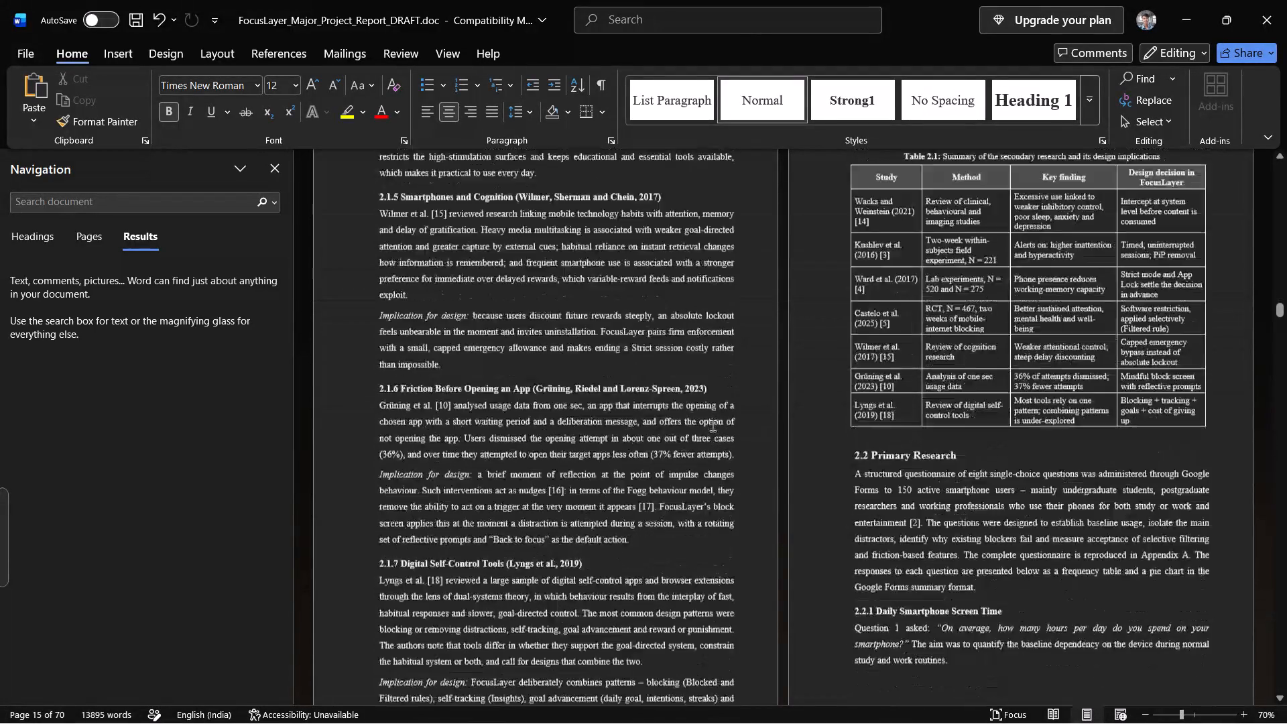
scroll(713, 426, down, 4)
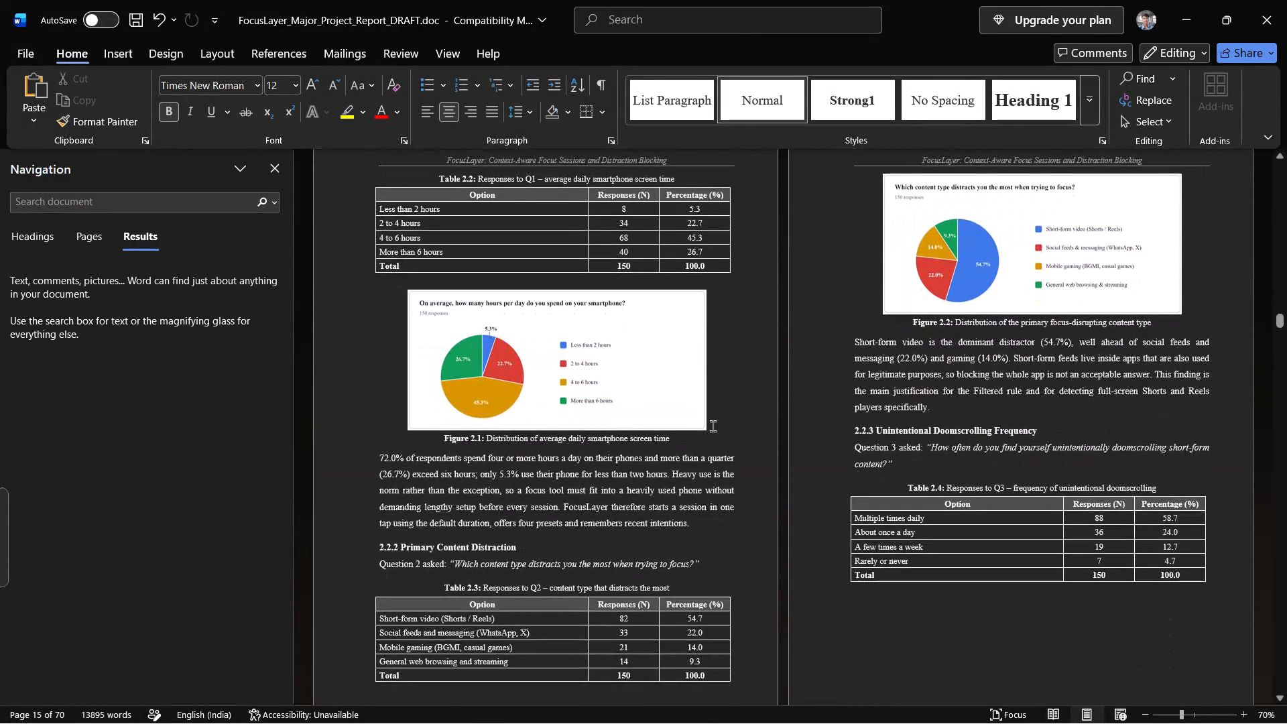
scroll(713, 426, down, 13)
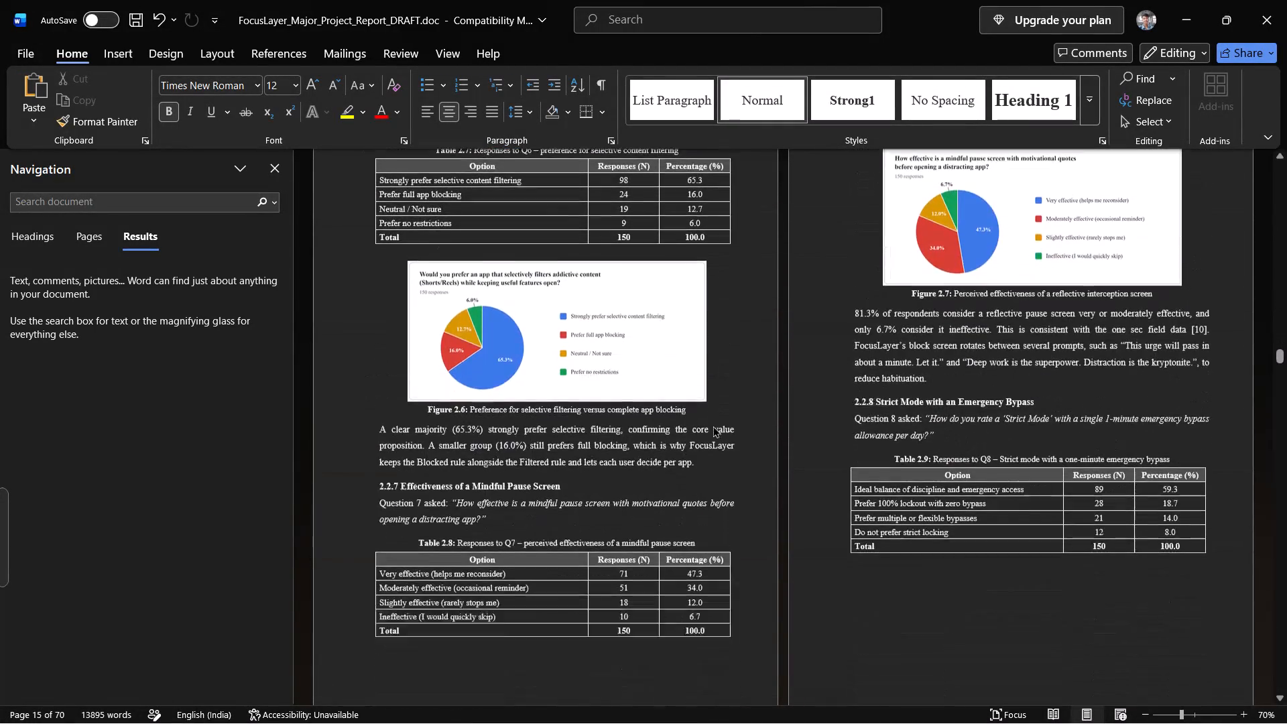
scroll(713, 426, down, 12)
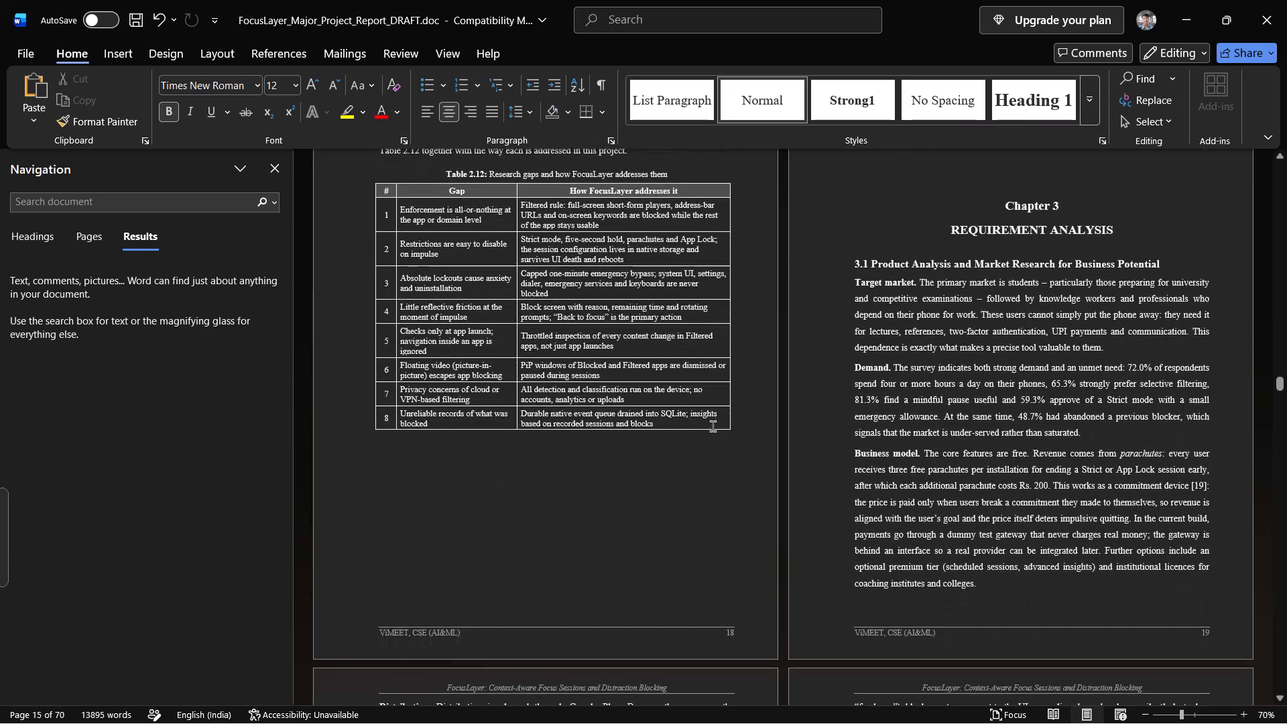
Review the requirement analysis, system design, implementation, results and testing pages through to the Conclusion chapter, checking figures, tables and page layout.
scroll(713, 426, down, 9)
scroll(713, 426, down, 18)
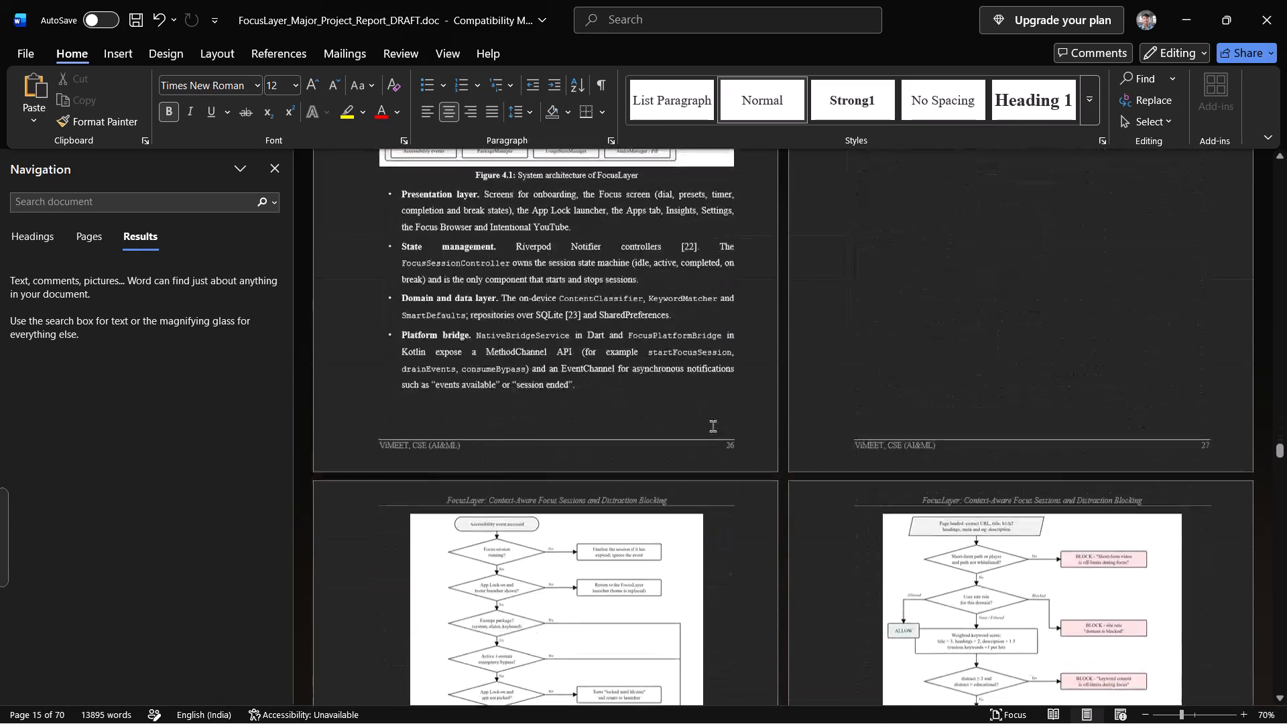
scroll(713, 426, down, 20)
scroll(713, 426, down, 20)
scroll(713, 426, down, 11)
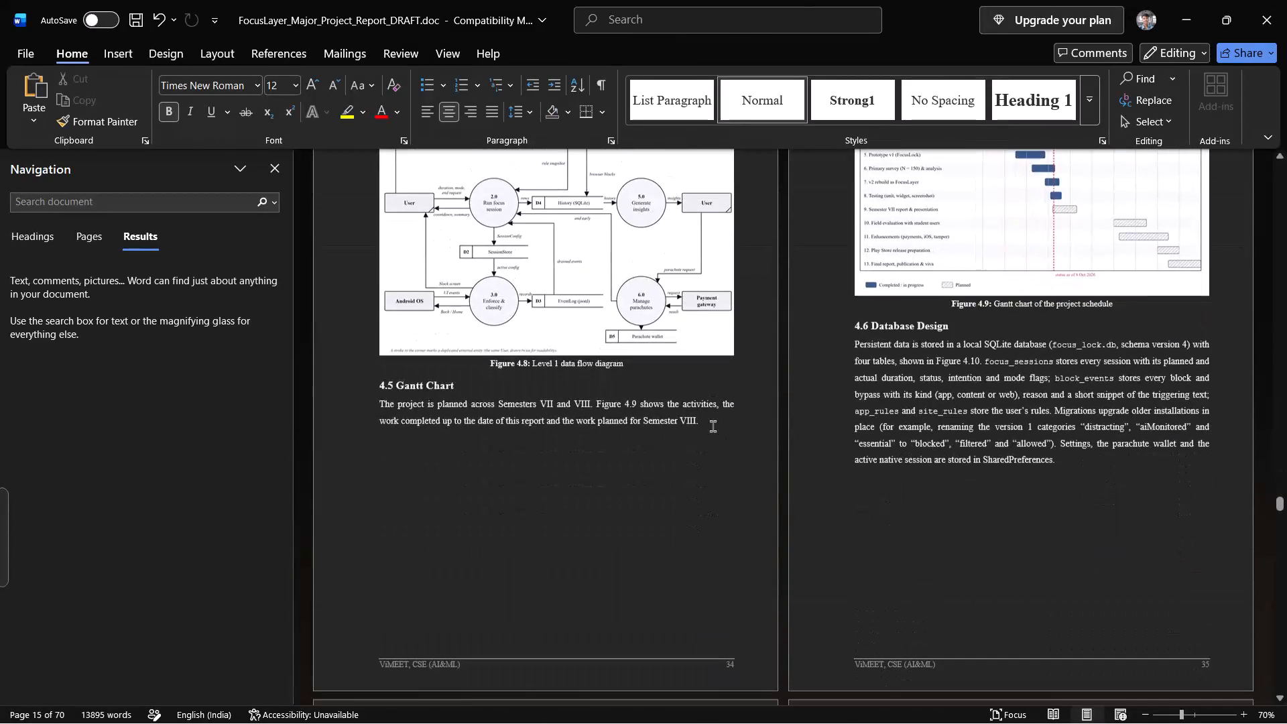
scroll(713, 426, down, 13)
scroll(713, 426, down, 20)
scroll(713, 426, down, 20)
scroll(713, 426, down, 5)
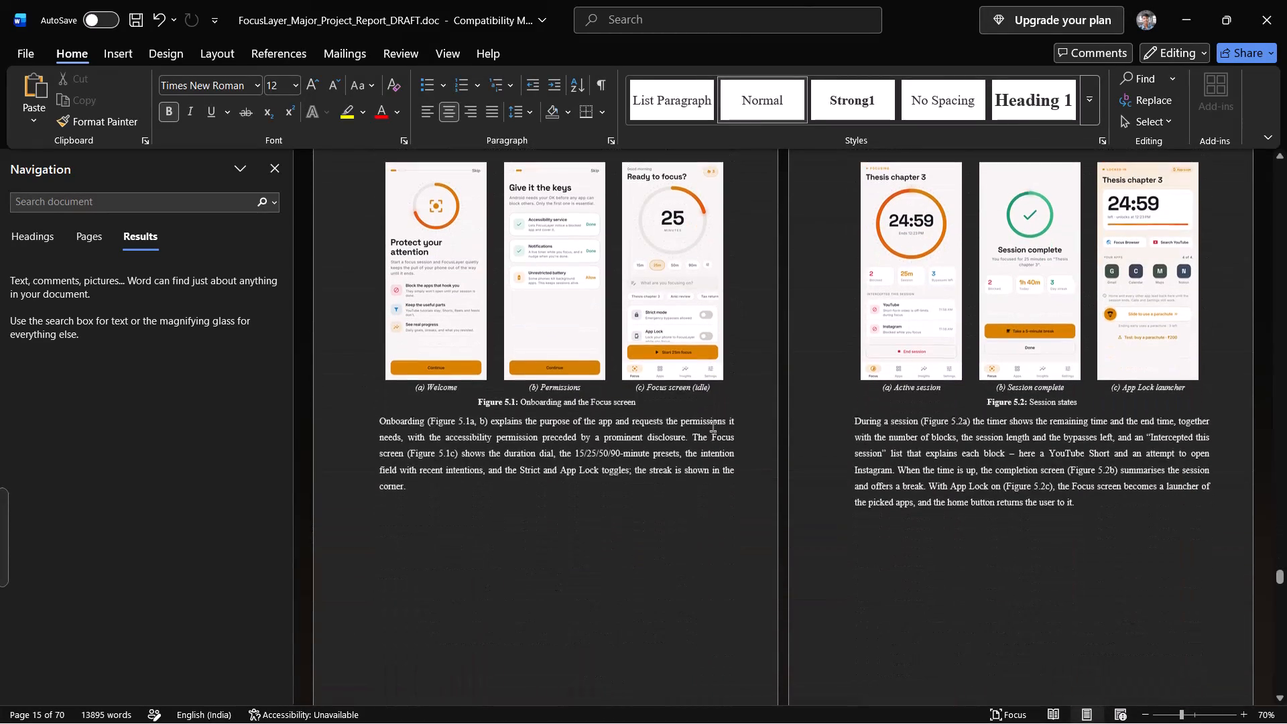
scroll(713, 426, down, 1)
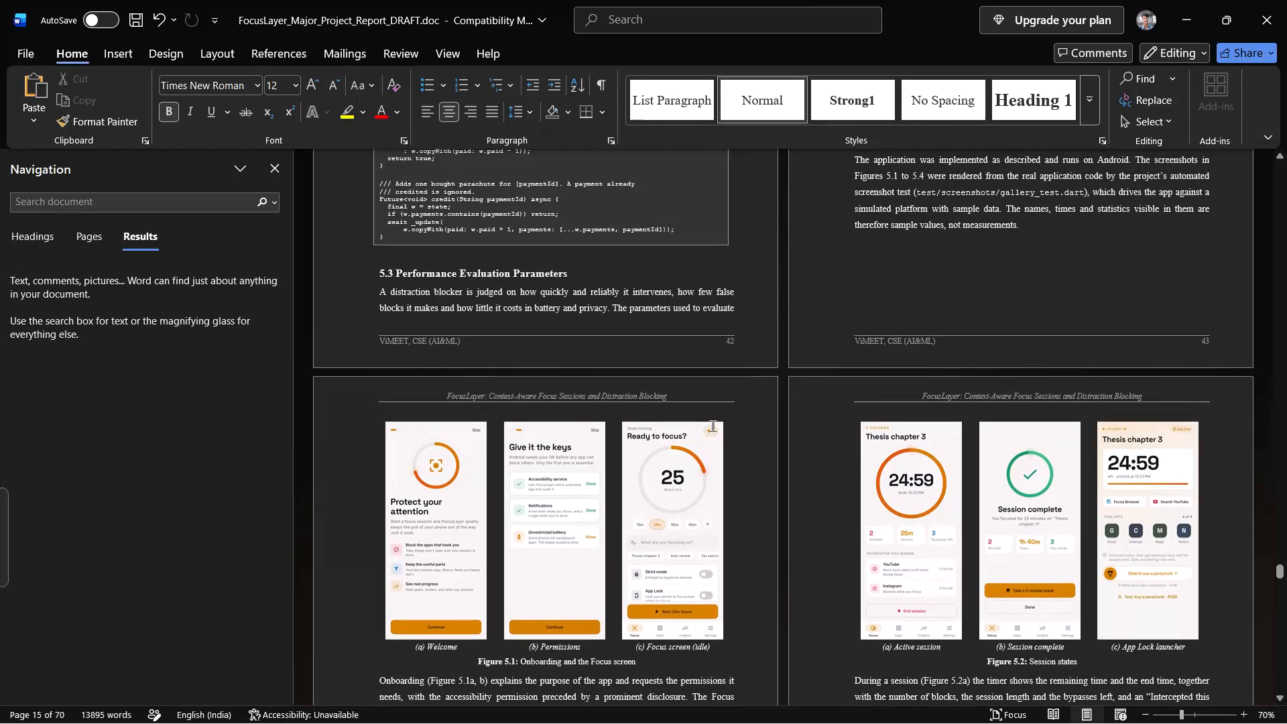
scroll(713, 426, down, 5)
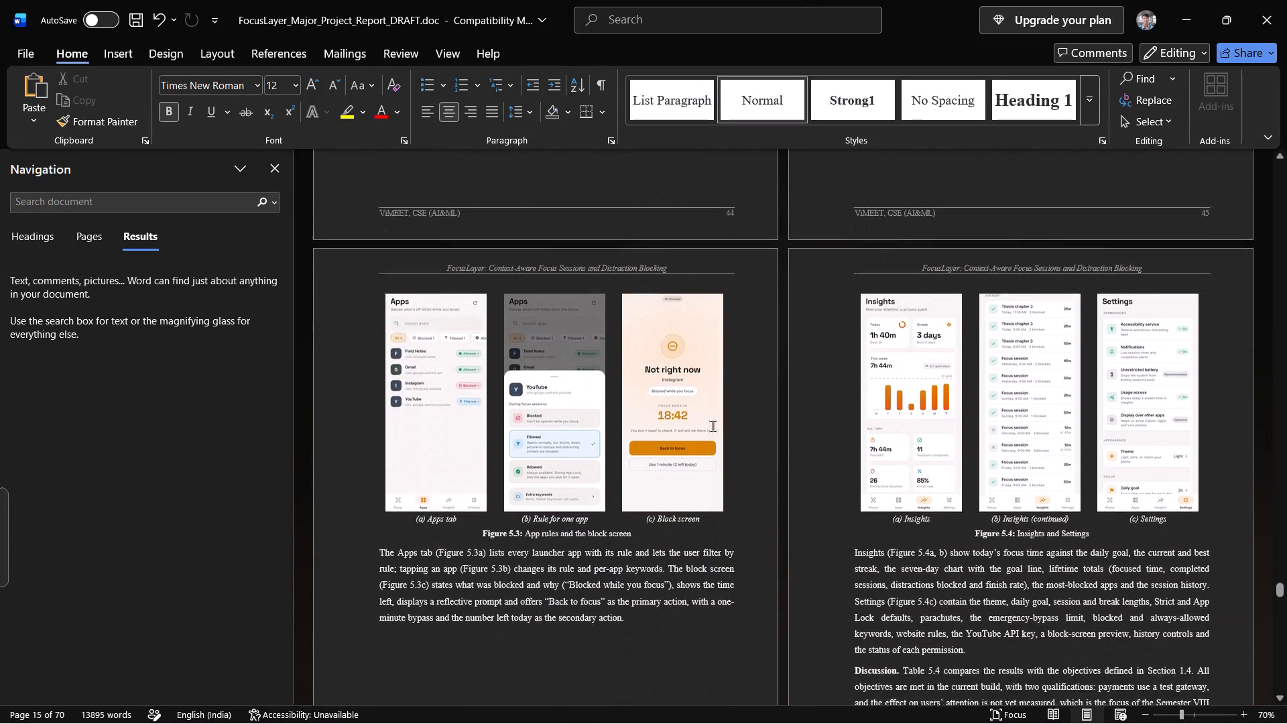
scroll(713, 426, down, 7)
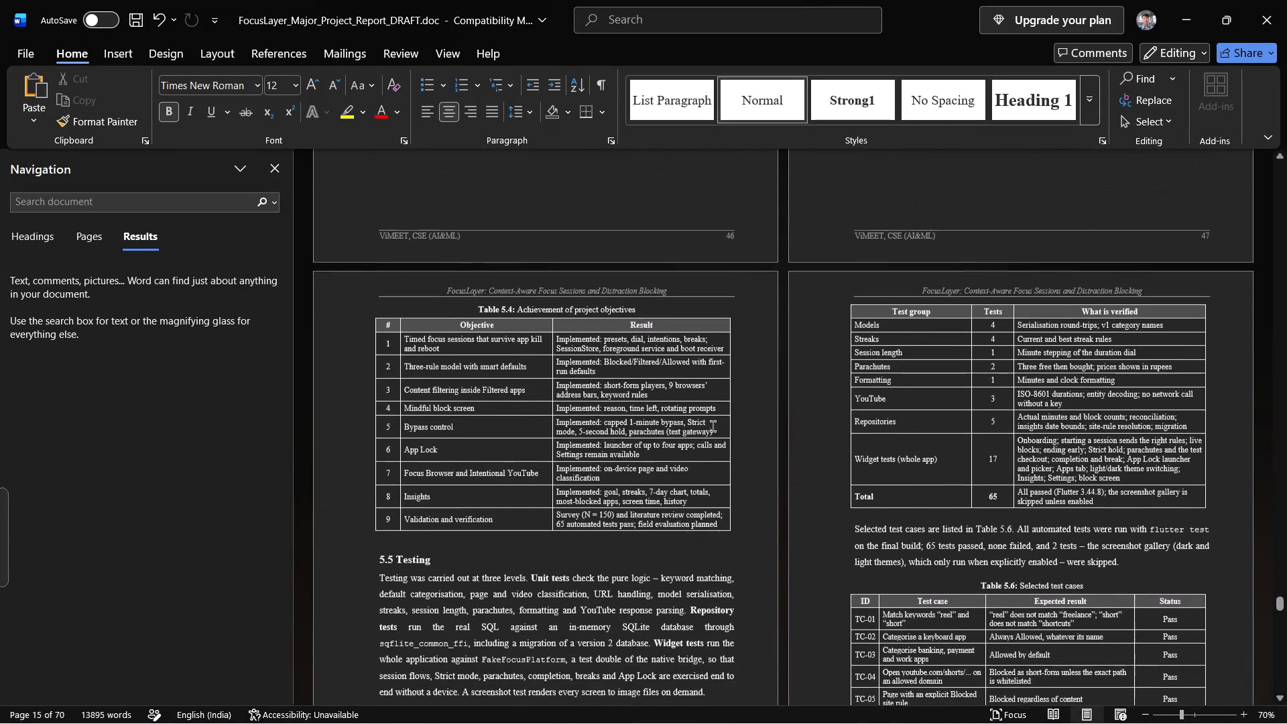
scroll(713, 426, down, 9)
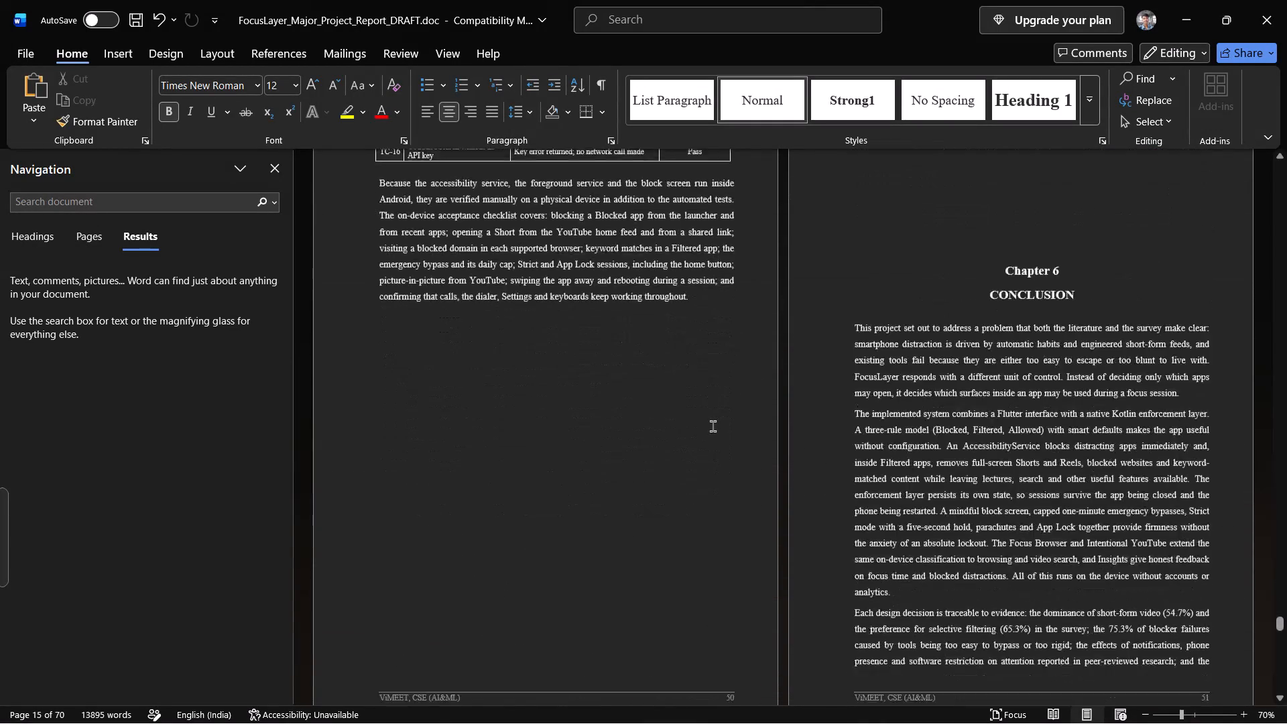
Check the Appendices and the References chapter at the end of the draft for layout and completeness.
scroll(713, 426, down, 11)
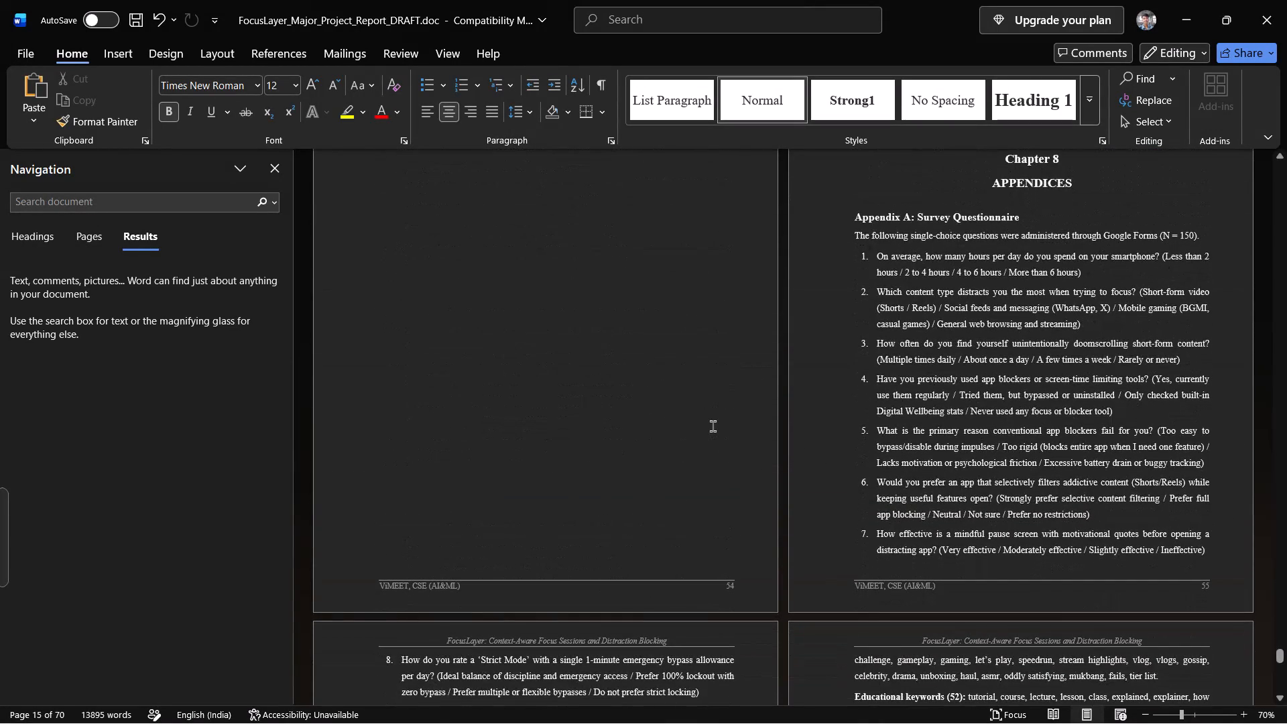
scroll(713, 426, down, 19)
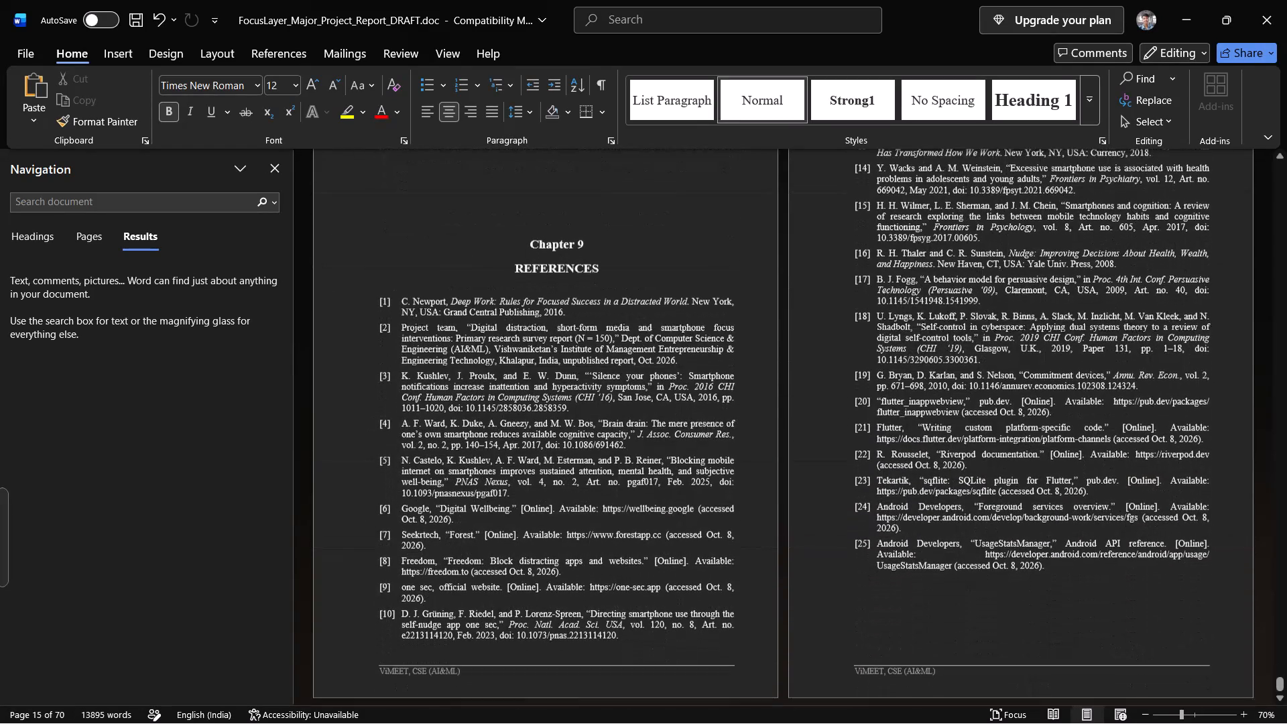
scroll(713, 426, down, 2)
scroll(713, 426, up, 1)
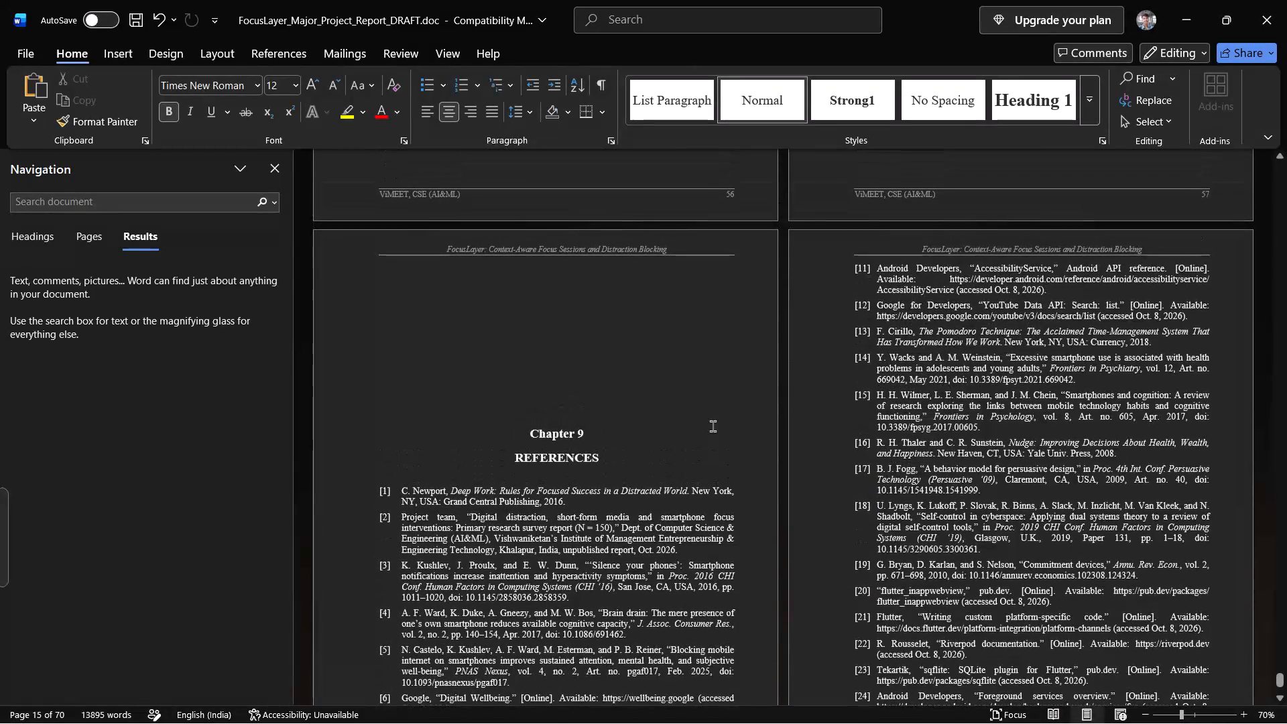
scroll(713, 426, down, 8)
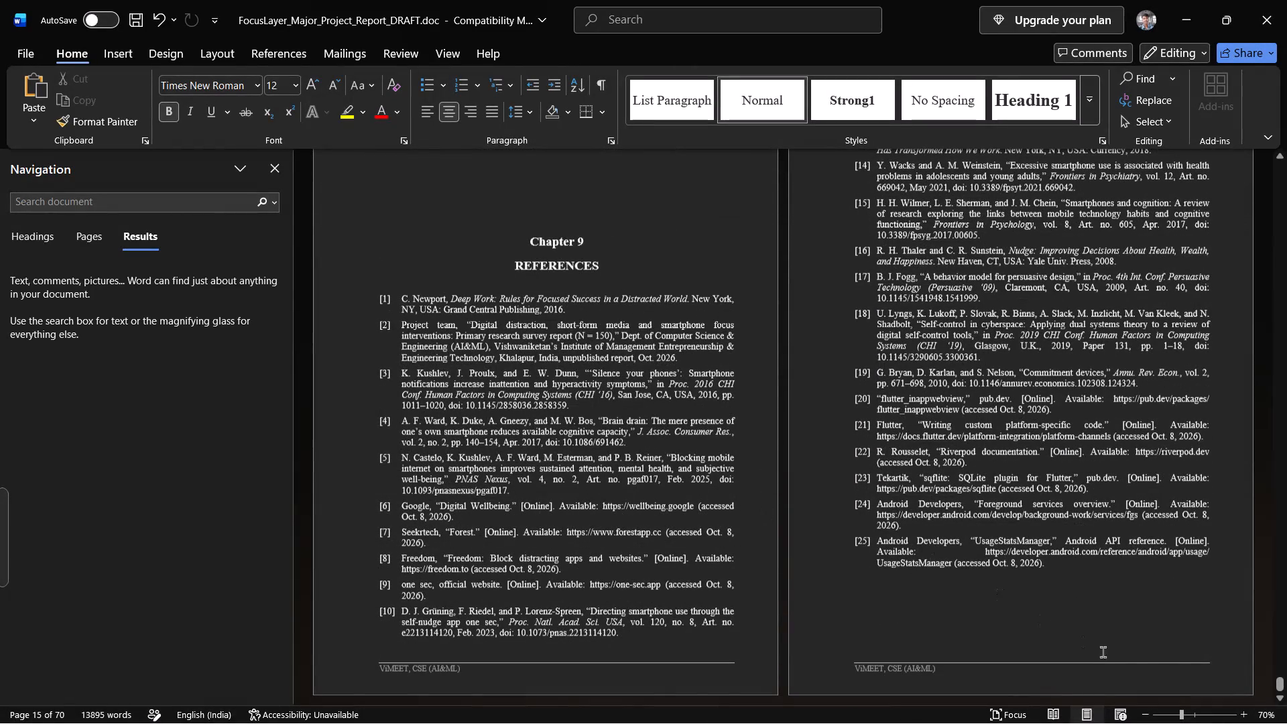
scroll(1009, 550, up, 7)
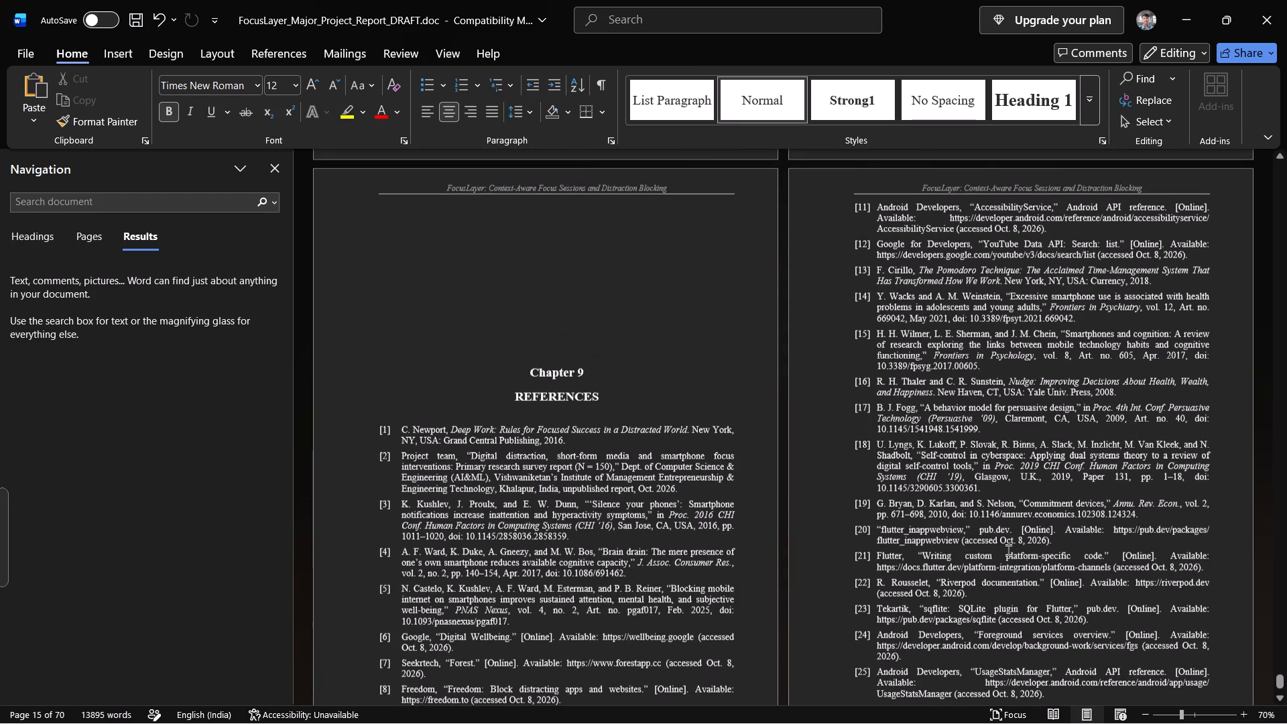
Return to the start of the draft and check the title, Certificate, Project Report Approval and Declaration pages for student details.
drag(1280, 682, 1281, 154)
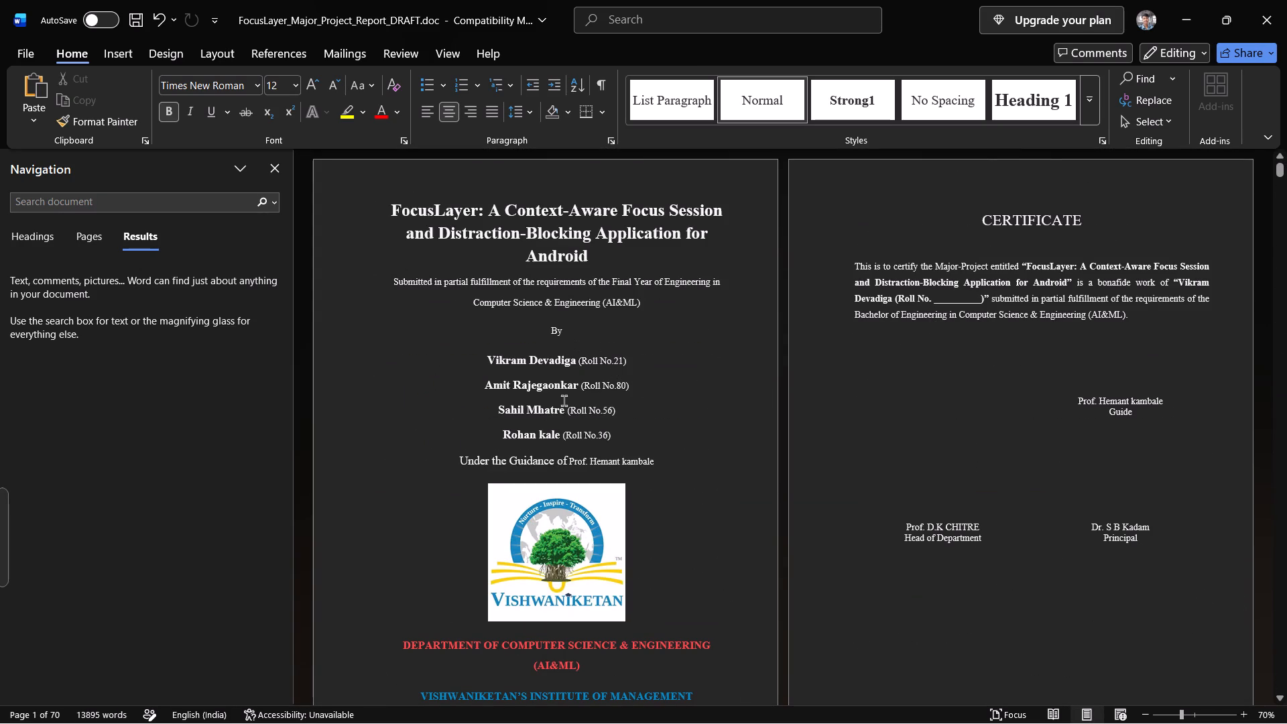
scroll(568, 442, down, 2)
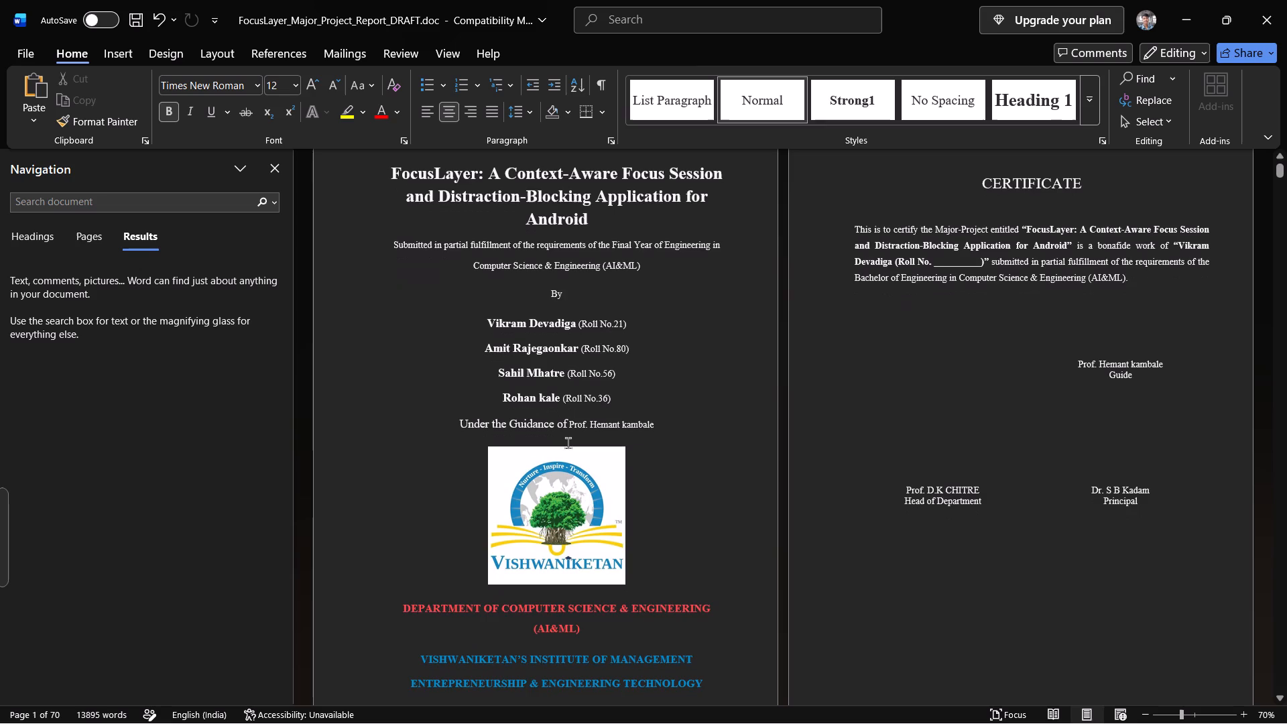
scroll(568, 442, down, 3)
scroll(570, 440, up, 1)
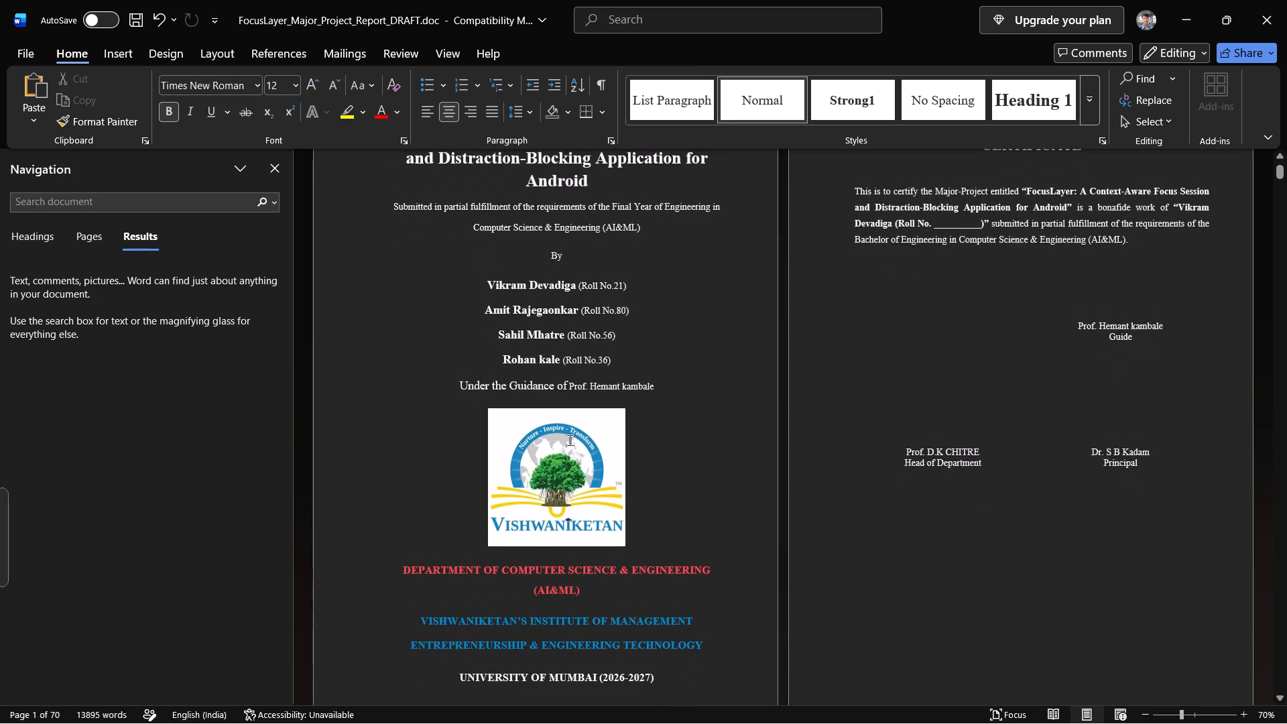
scroll(570, 440, up, 7)
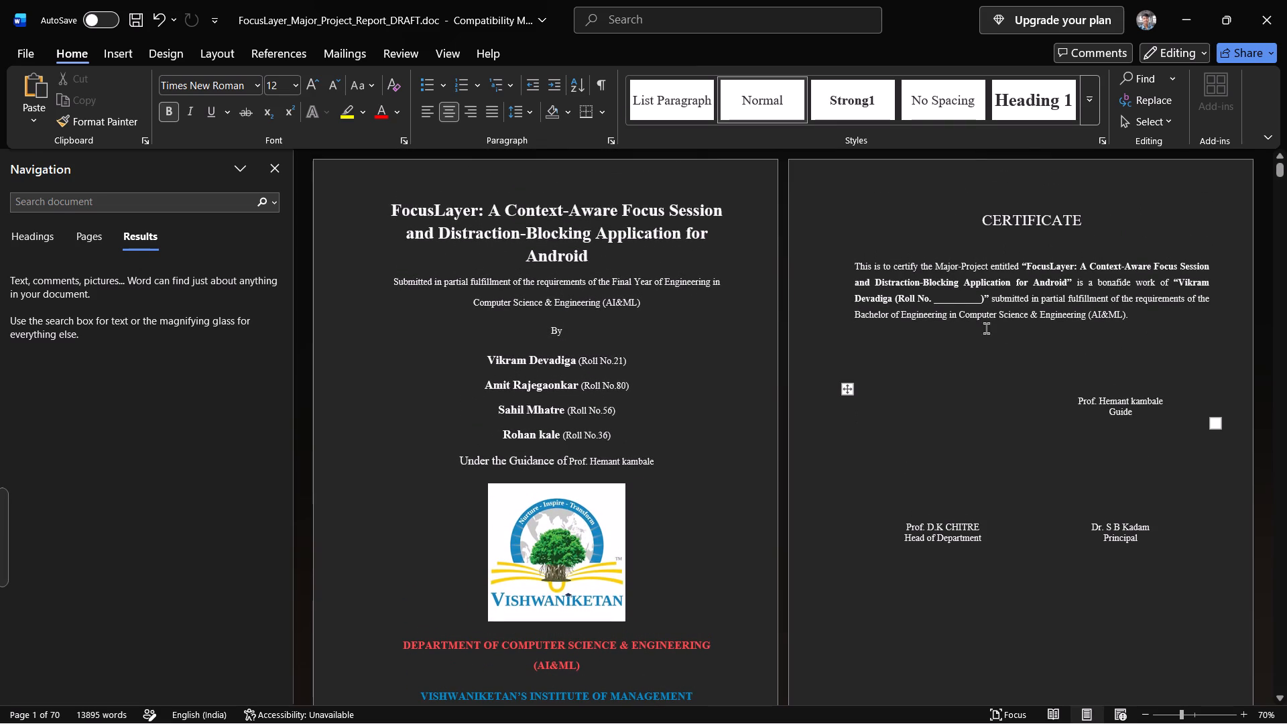
scroll(950, 306, down, 5)
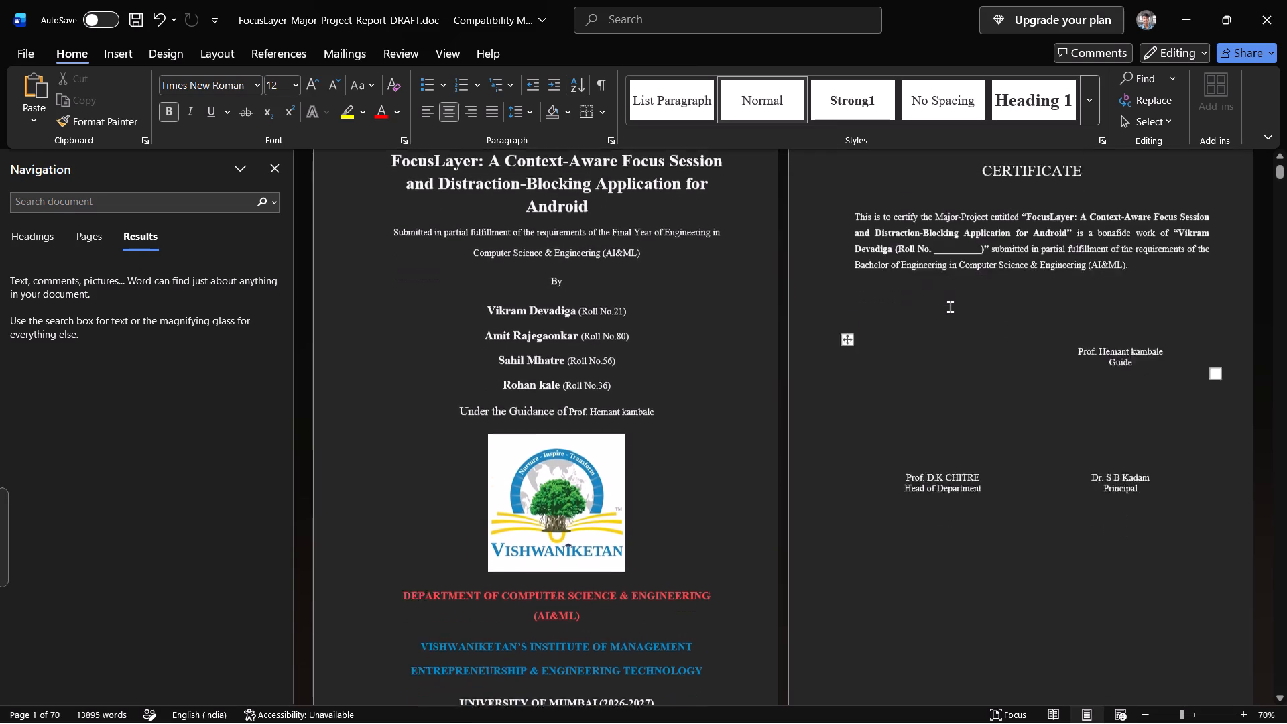
scroll(950, 306, down, 18)
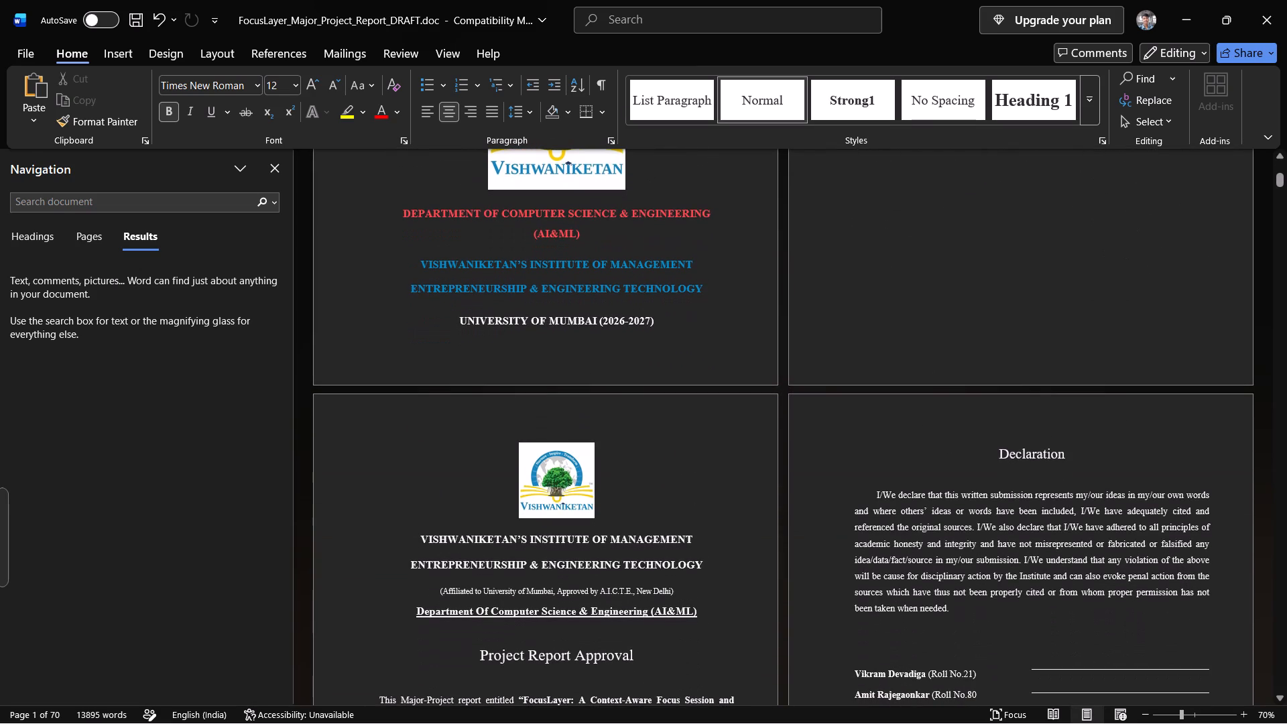
scroll(951, 304, down, 1)
scroll(951, 304, up, 1)
scroll(951, 304, down, 9)
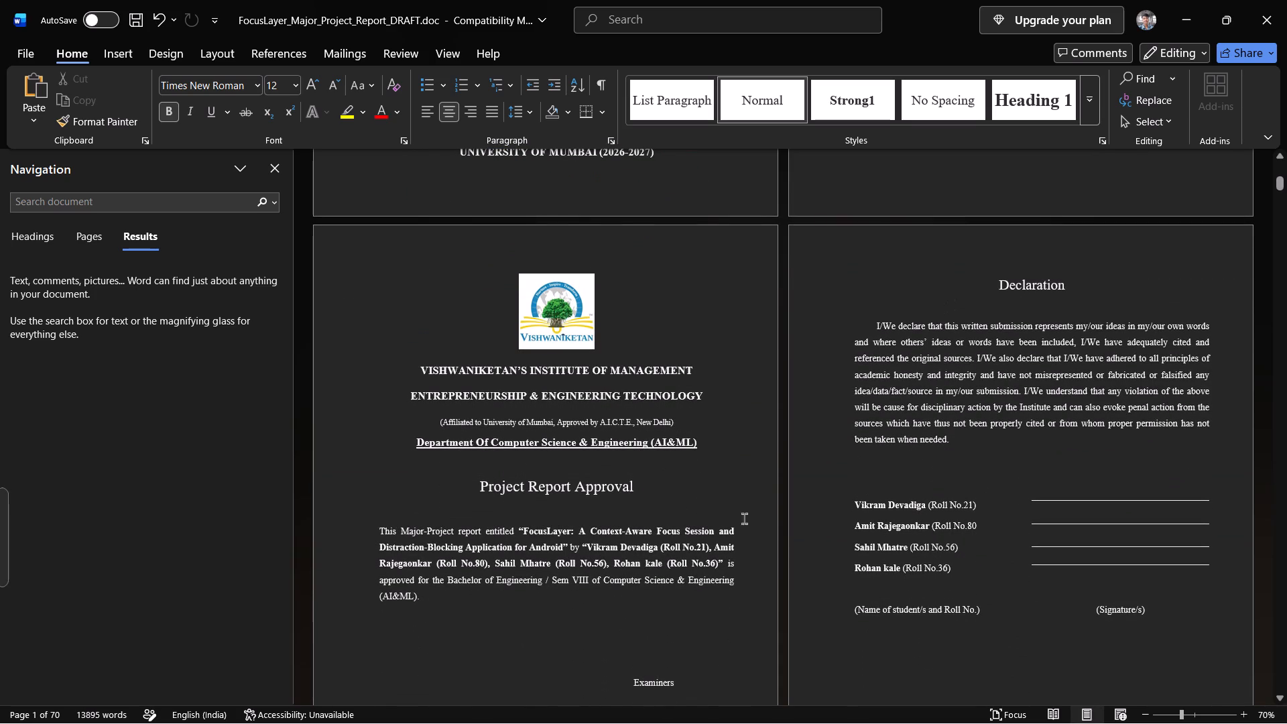
Replace the single student's name and blank roll number on the Certificate page with the four students' names and roll numbers copied from Project Report Approval.
click(593, 549)
drag(593, 549, 593, 552)
drag(593, 552, 719, 565)
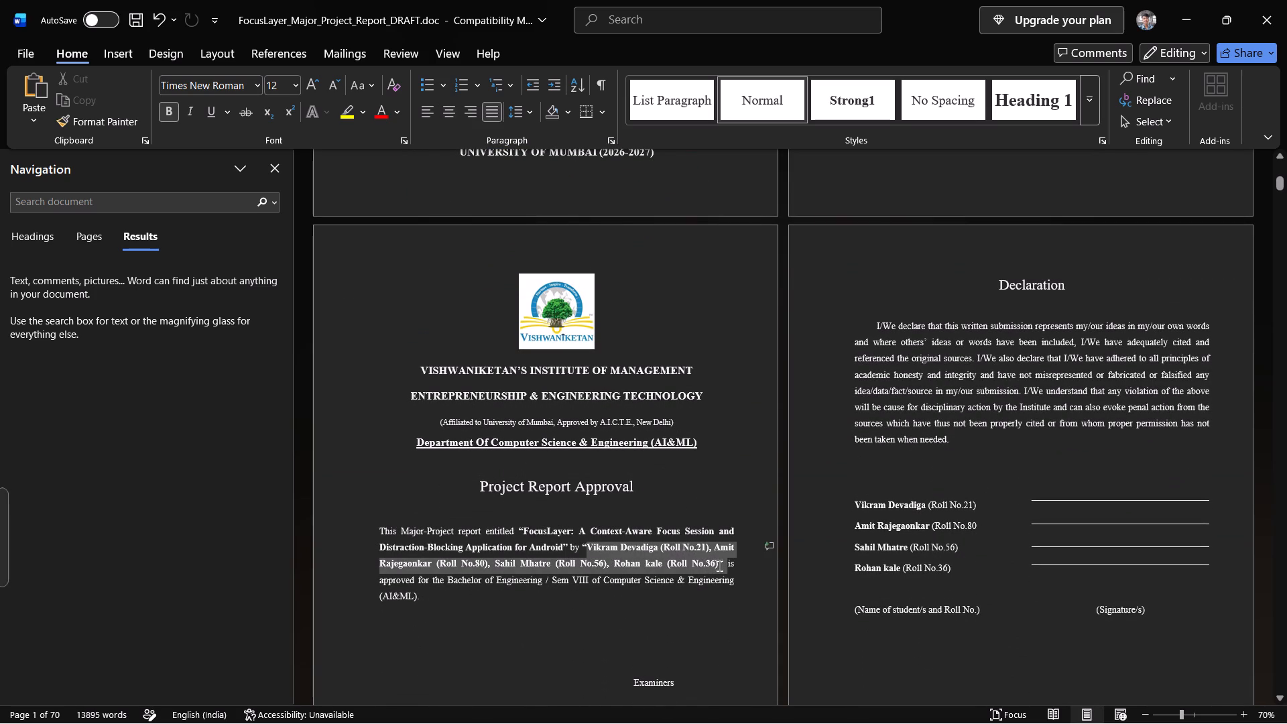
drag(719, 565, 714, 565)
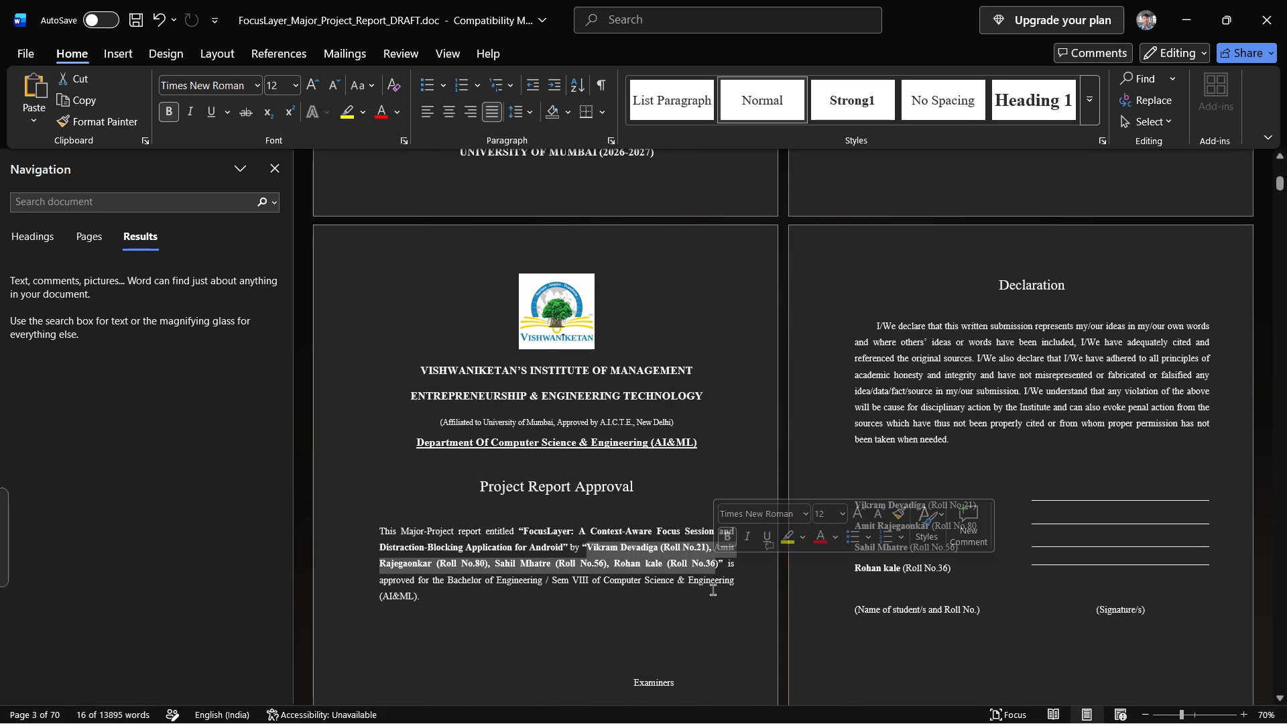
key(ctrl+c)
scroll(973, 444, up, 14)
scroll(1029, 391, down, 1)
scroll(1029, 391, up, 2)
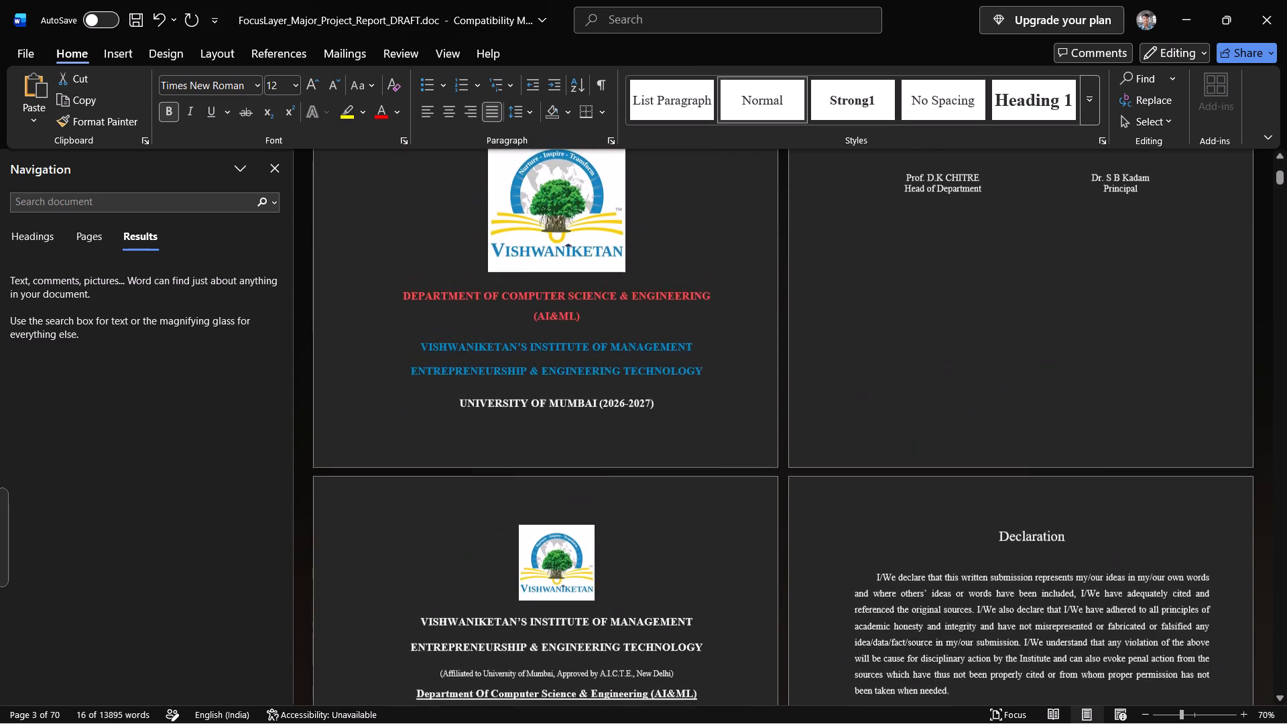
scroll(1029, 391, up, 5)
scroll(1029, 391, down, 2)
scroll(1029, 391, up, 11)
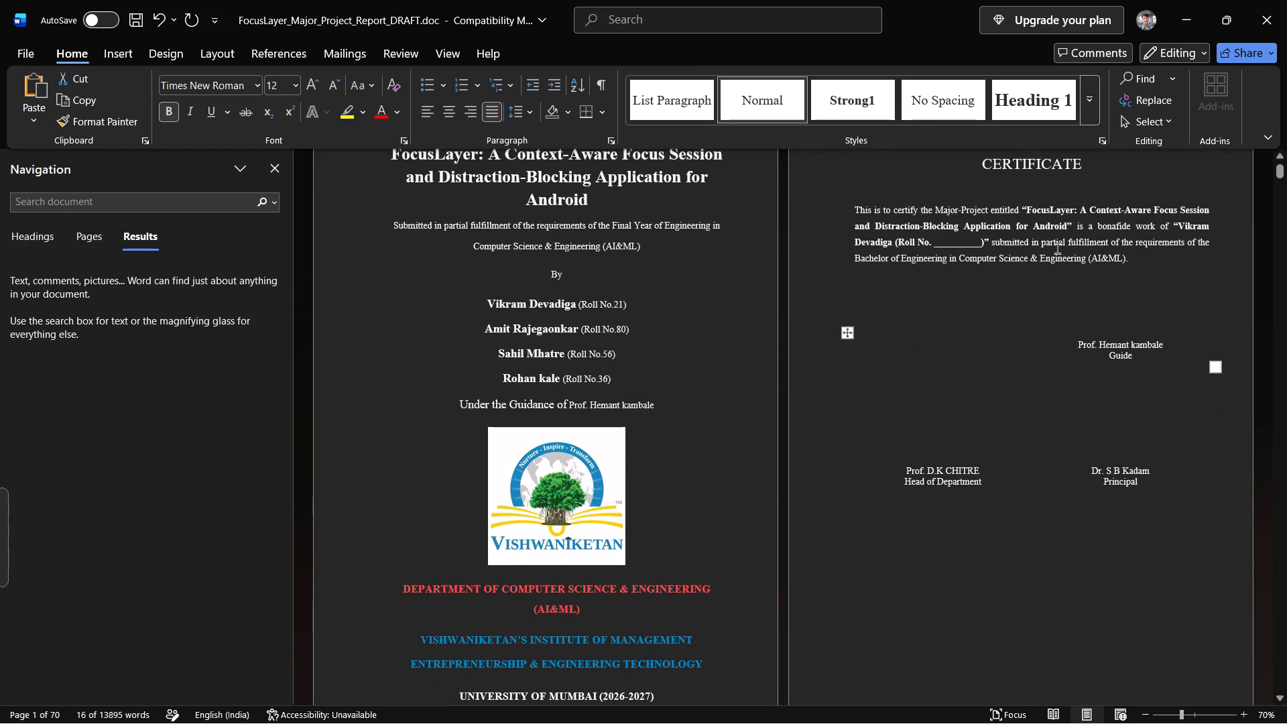
click(1188, 227)
drag(1188, 227, 967, 243)
key(BackSpace)
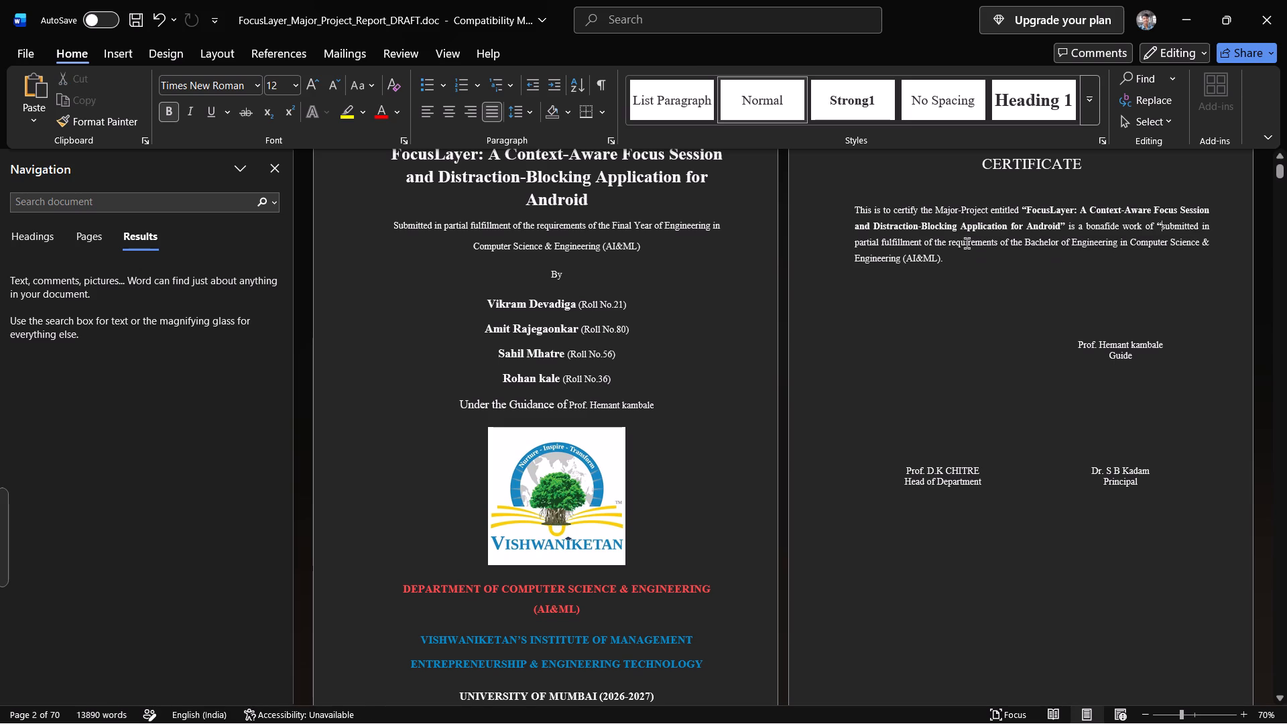
key(ctrl+v)
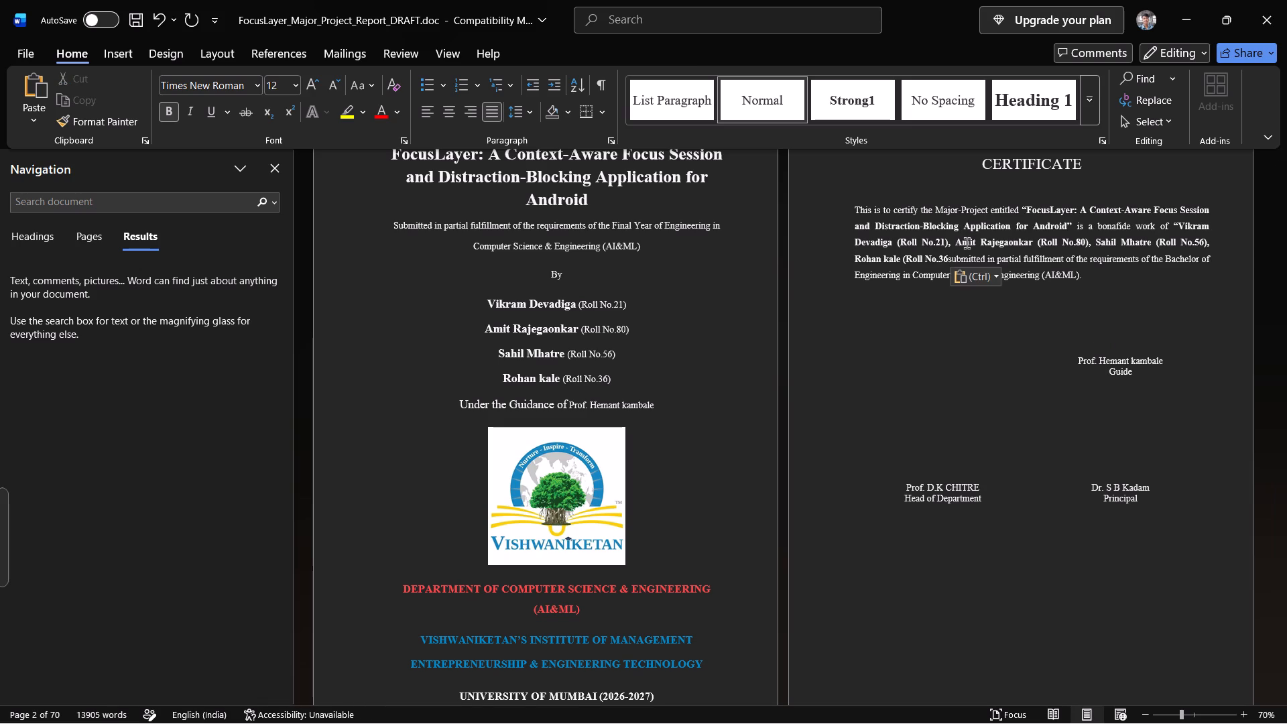
Close the student list on the Certificate page with a parenthesis and closing quotation mark, followed by a space before "submitted".
key(shift+parenright)
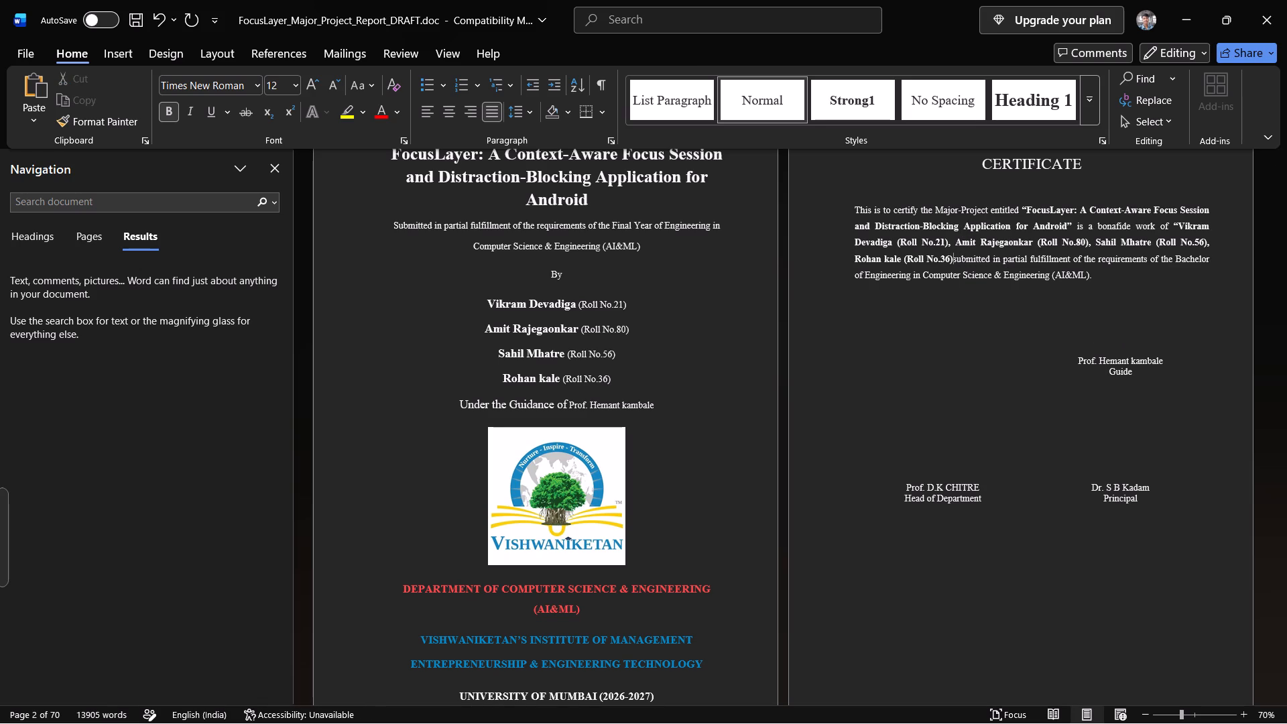
text(")
key(space)
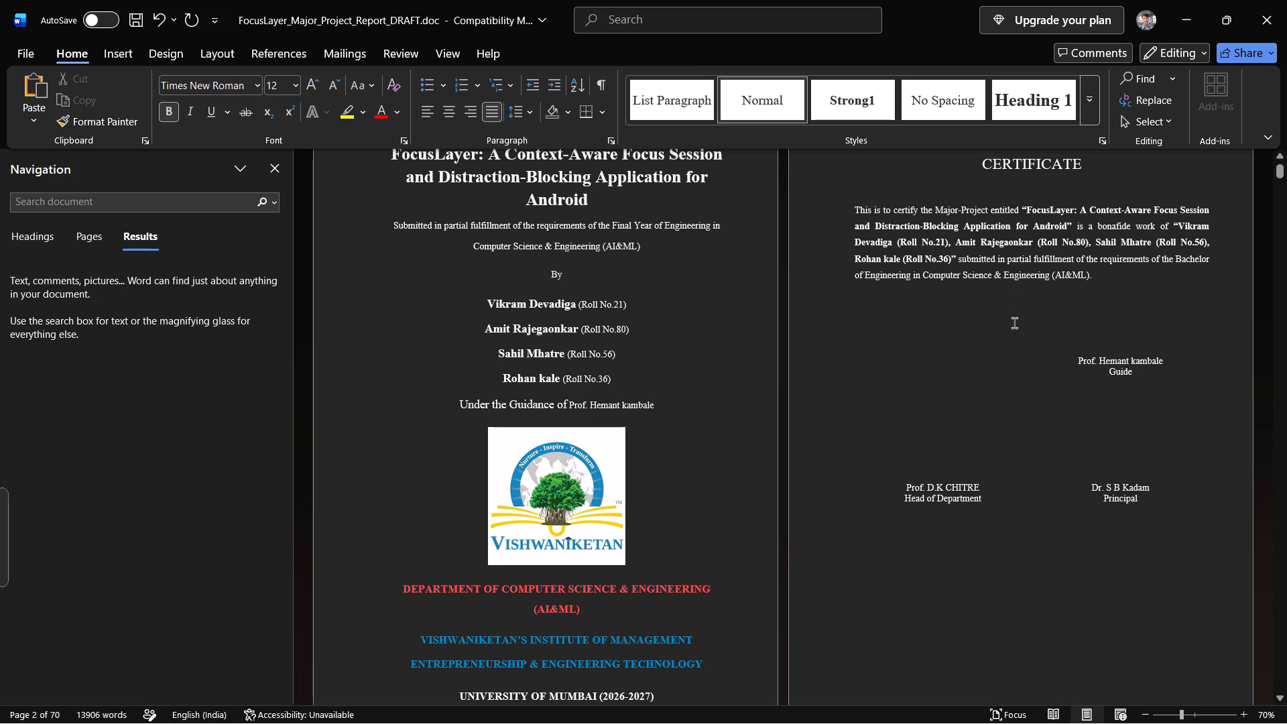
Review the Certificate, Project Report Approval, Declaration and Acknowledgement pages, through to the start of the Index, for correct student and staff details.
scroll(1014, 322, down, 2)
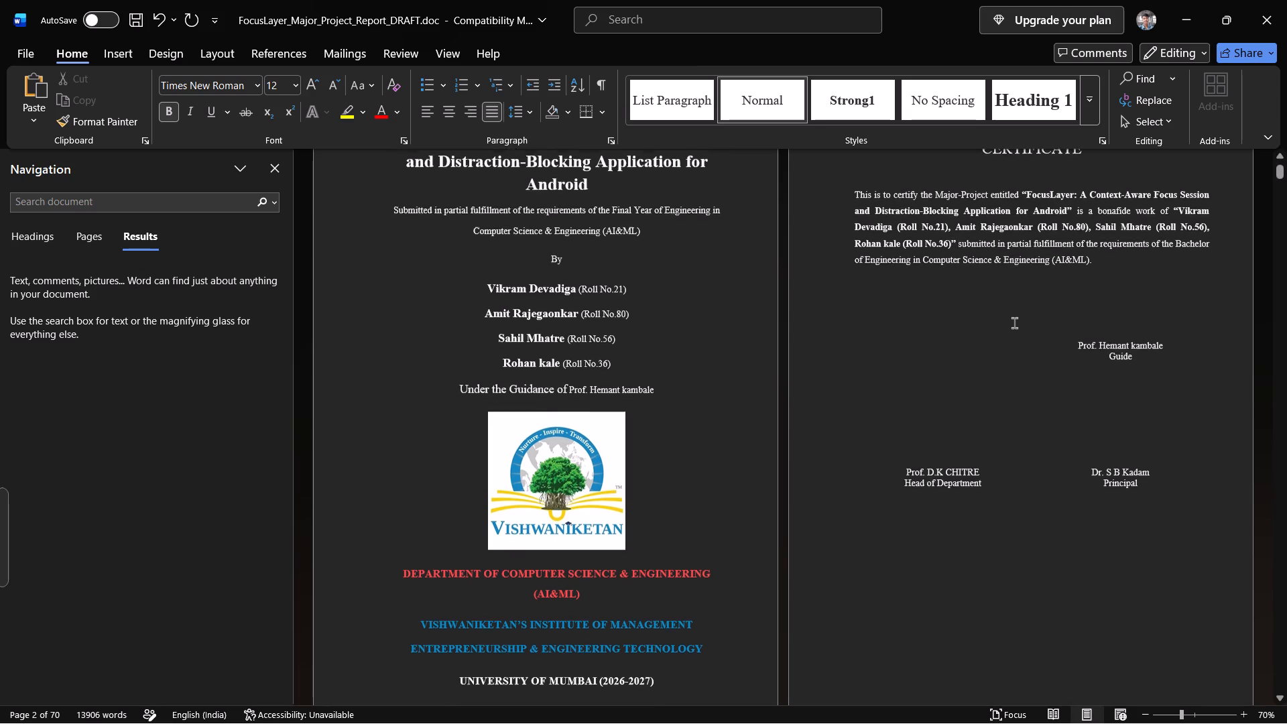
scroll(1014, 322, down, 7)
scroll(1014, 322, up, 1)
scroll(1012, 326, down, 18)
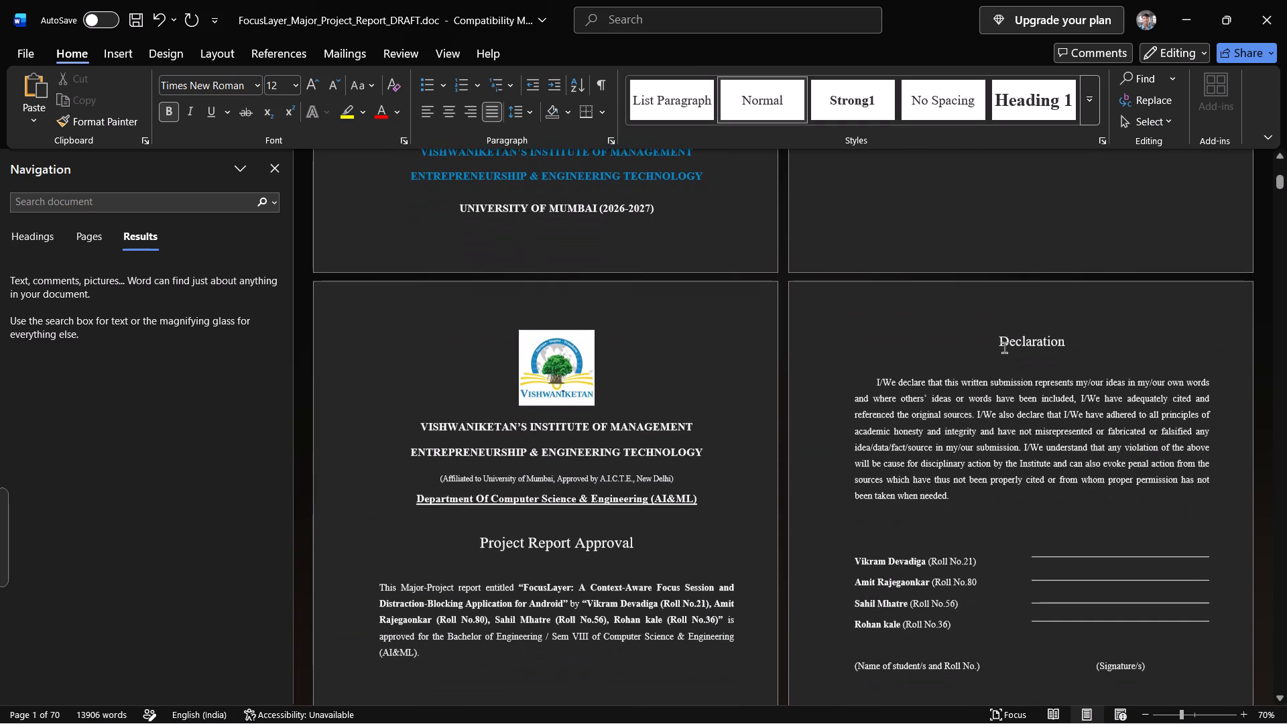
scroll(1004, 347, down, 4)
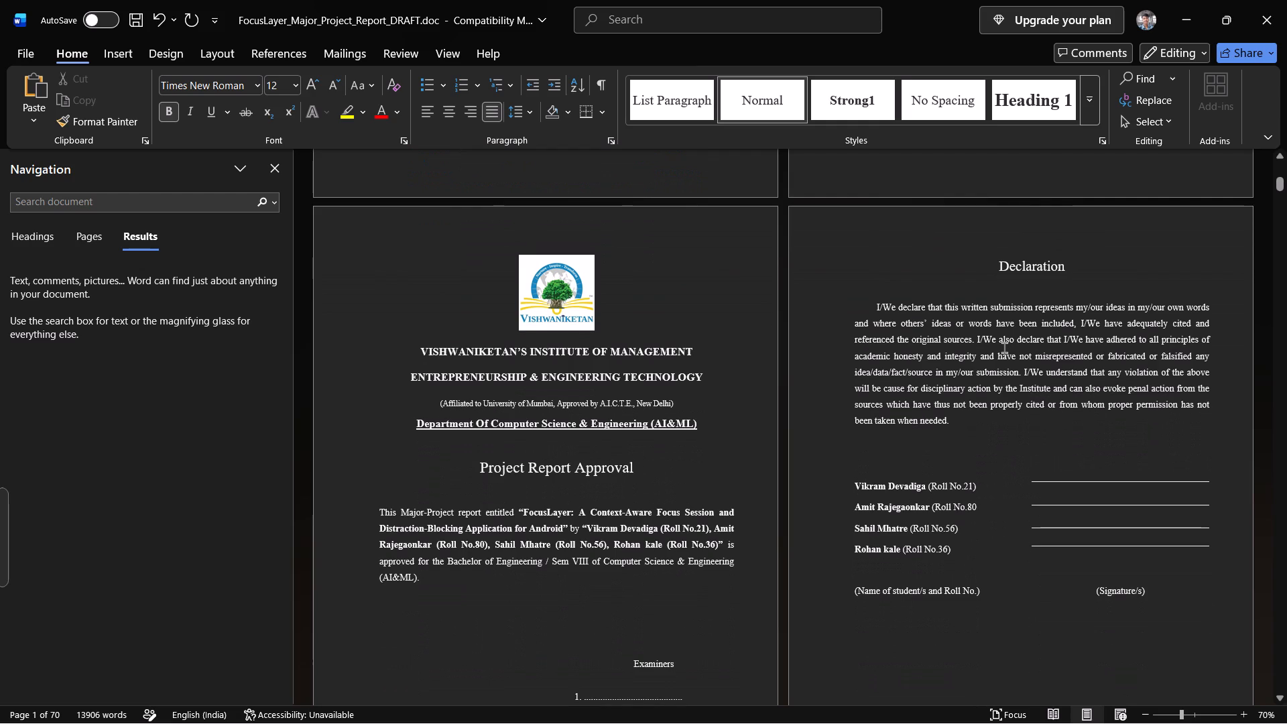
scroll(1004, 347, down, 8)
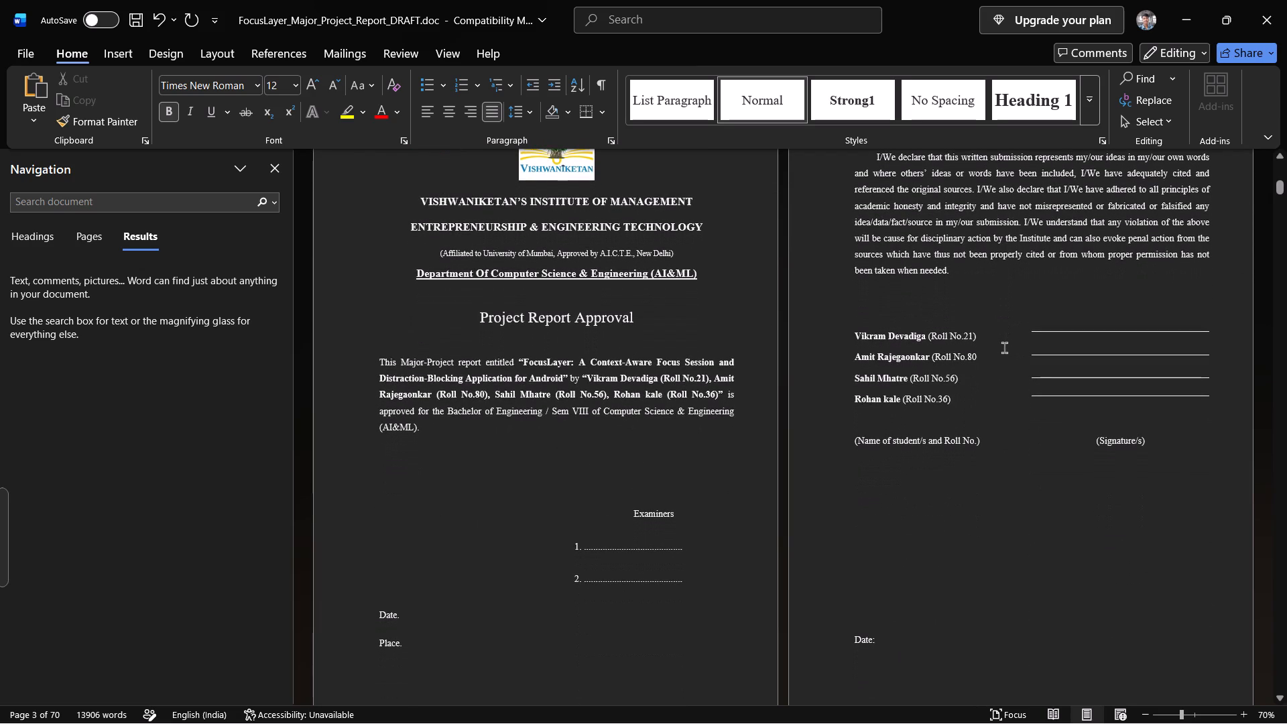
scroll(1004, 347, up, 2)
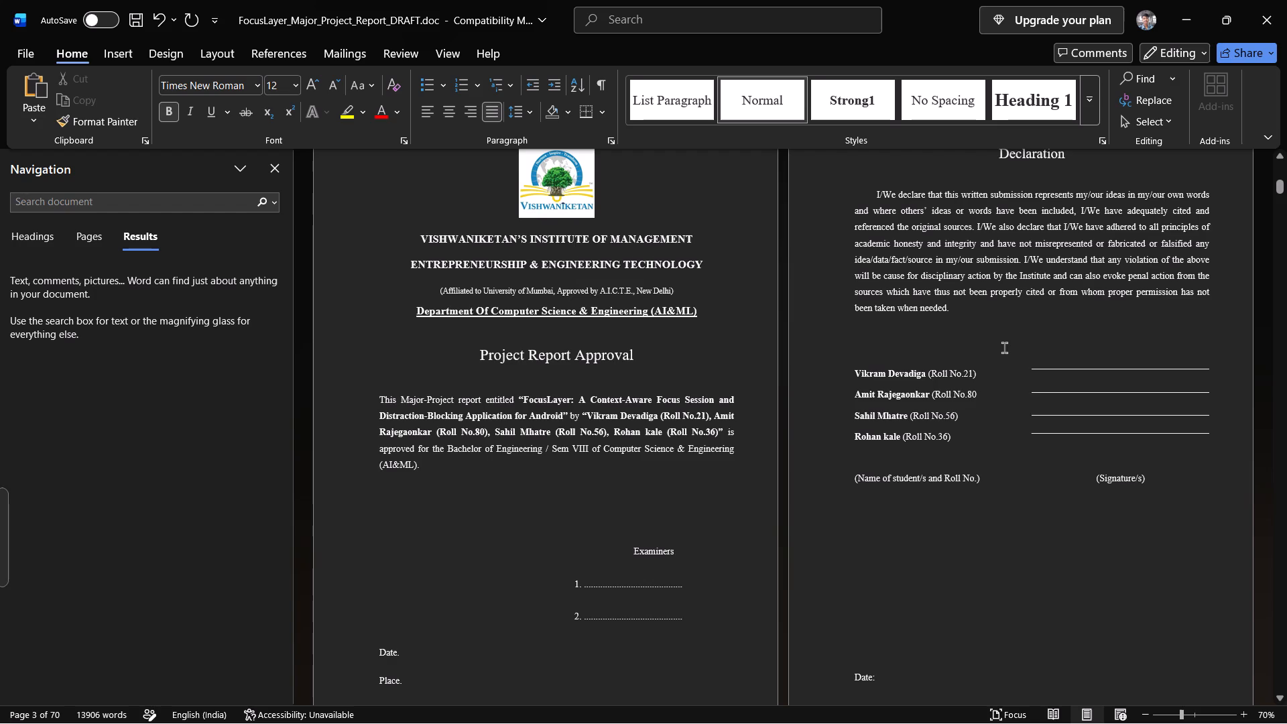
scroll(1004, 347, up, 4)
scroll(1004, 347, down, 20)
scroll(1004, 347, down, 2)
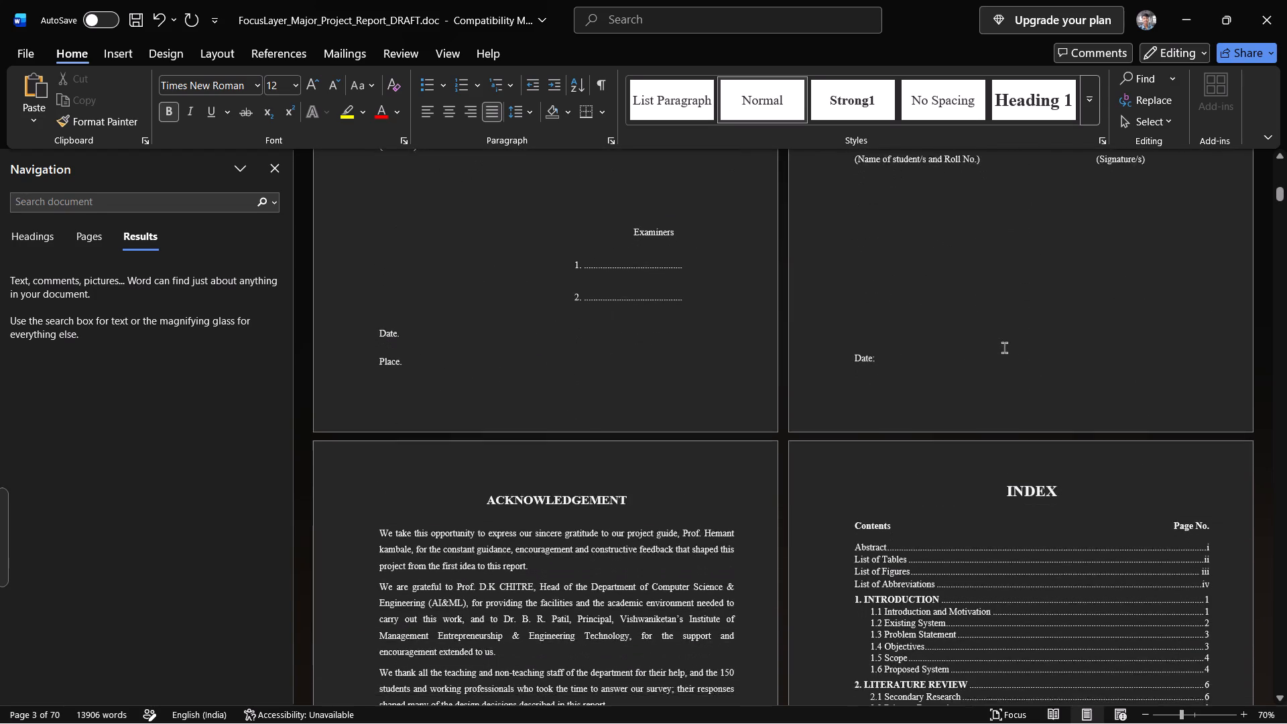
scroll(1004, 347, down, 5)
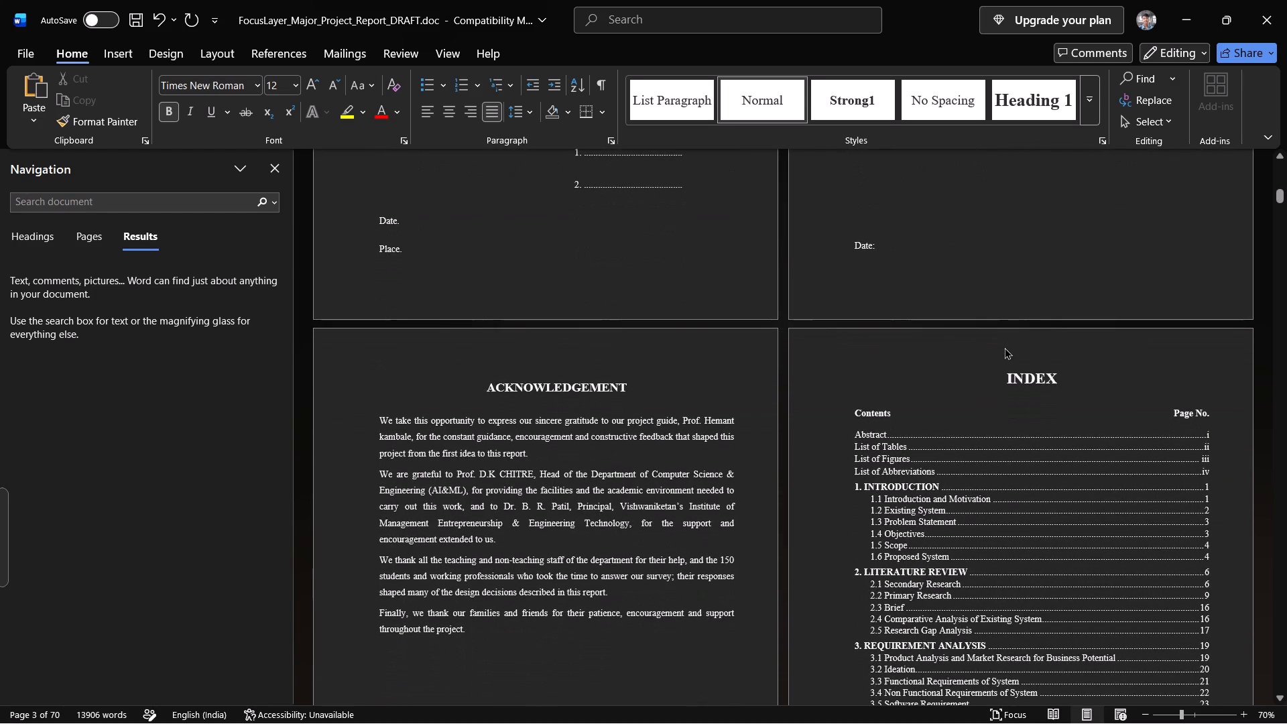
Save the FocusLayer major project report draft and close it, returning to the major project guidelines document.
scroll(1004, 347, down, 2)
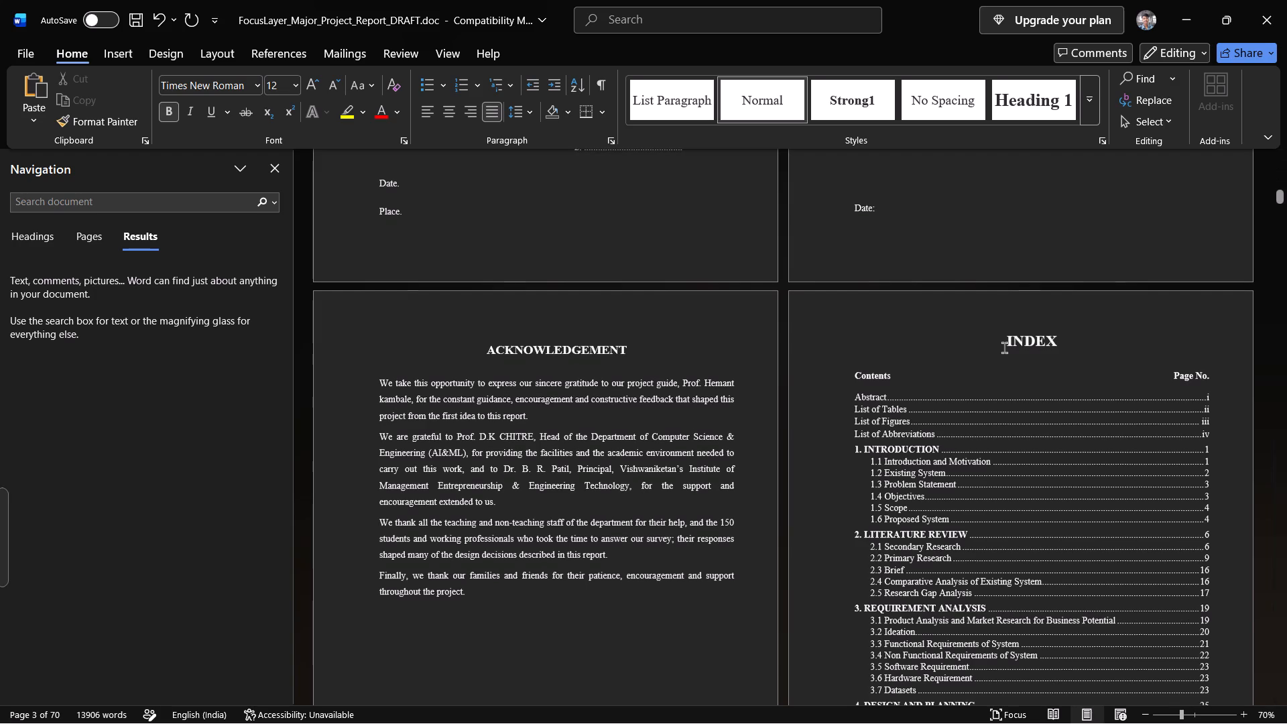
scroll(1004, 347, down, 16)
scroll(1003, 348, up, 1)
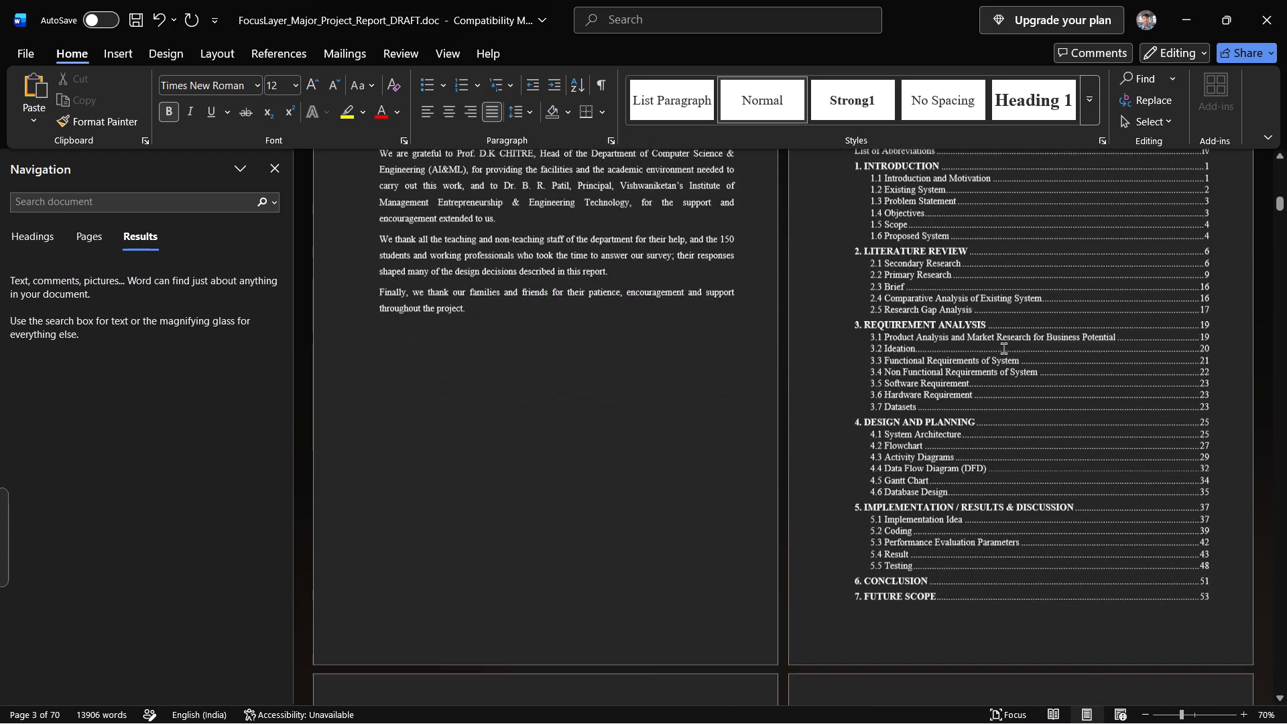
scroll(1003, 348, down, 9)
click(28, 47)
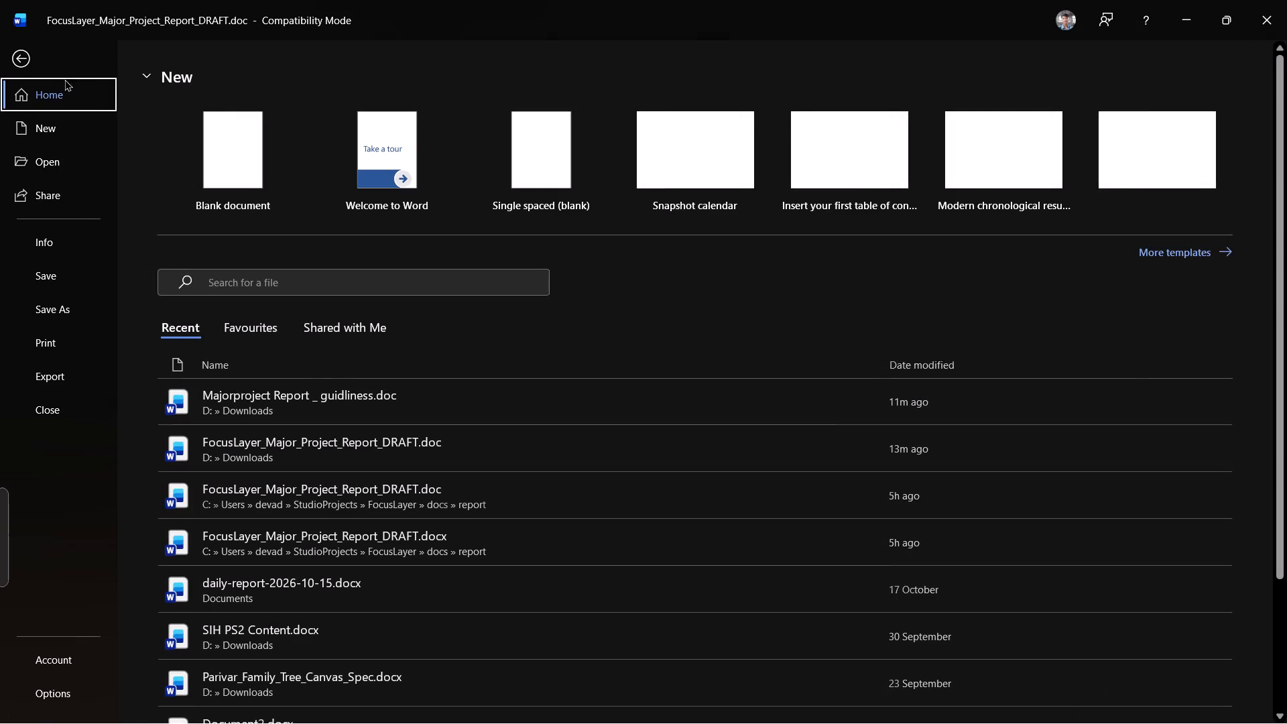
click(19, 49)
click(453, 268)
key(ctrl+s)
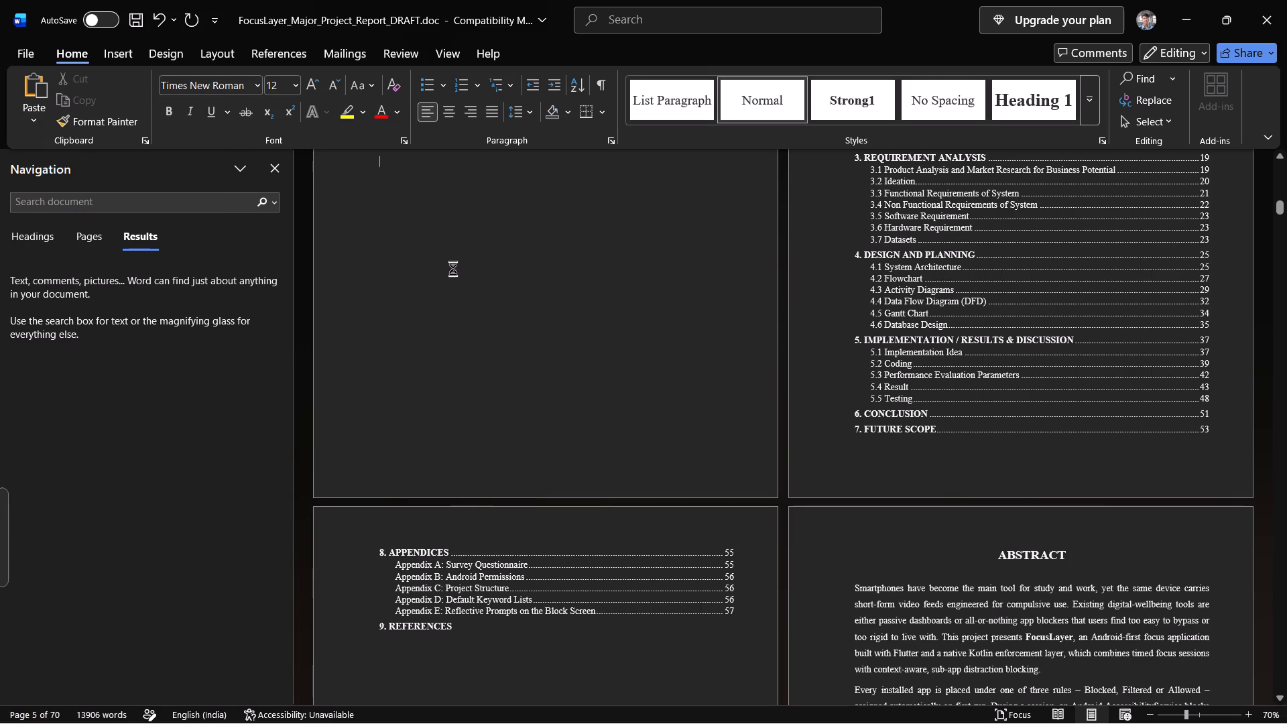